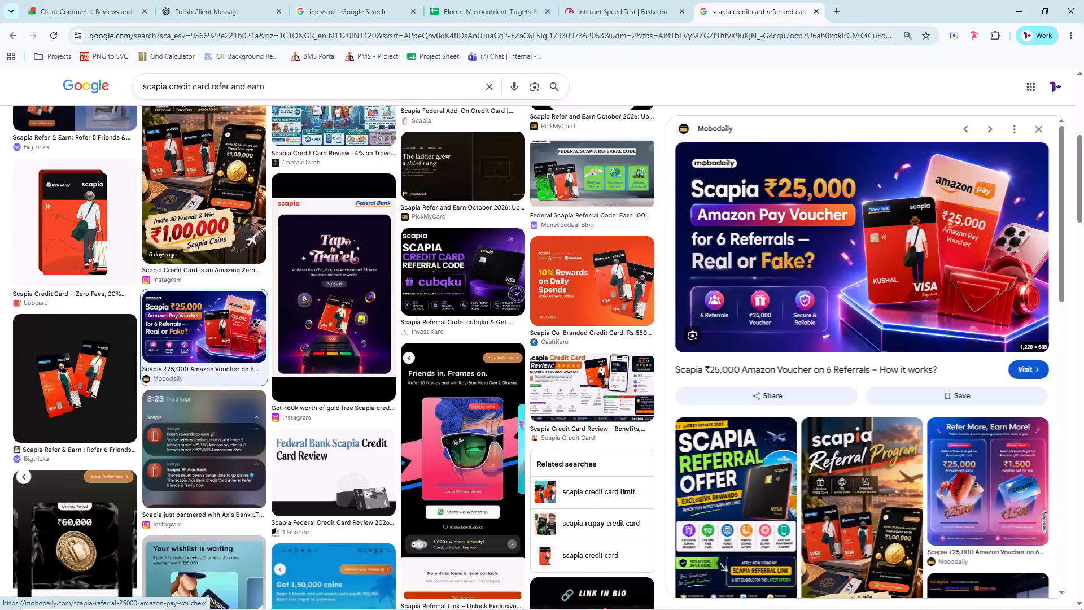
Close the browser tab with the Scapia credit card referral search results.
key("ctrl+w")
key("ctrl+w")
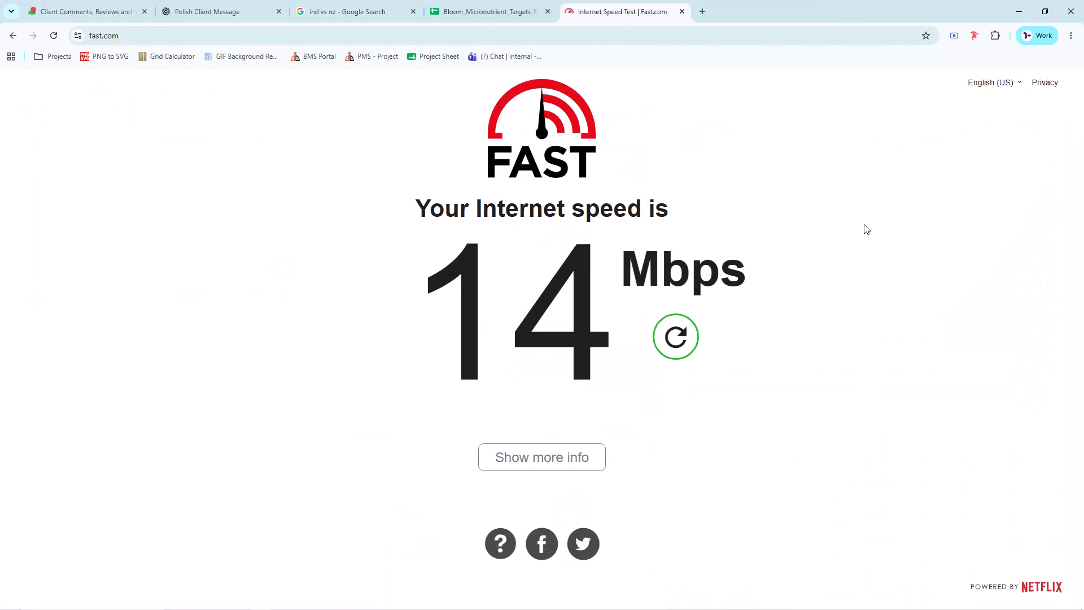
Switch to the Bloom design file in Figma and hide the interface around the canvas.
key("alt+Tab")
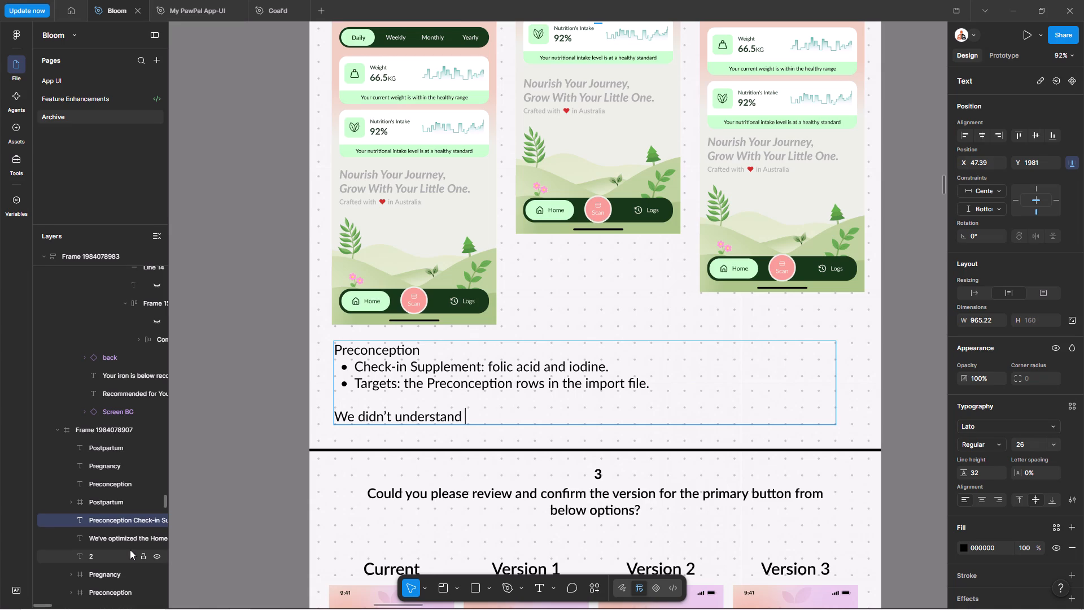
key("ctrl+backslash")
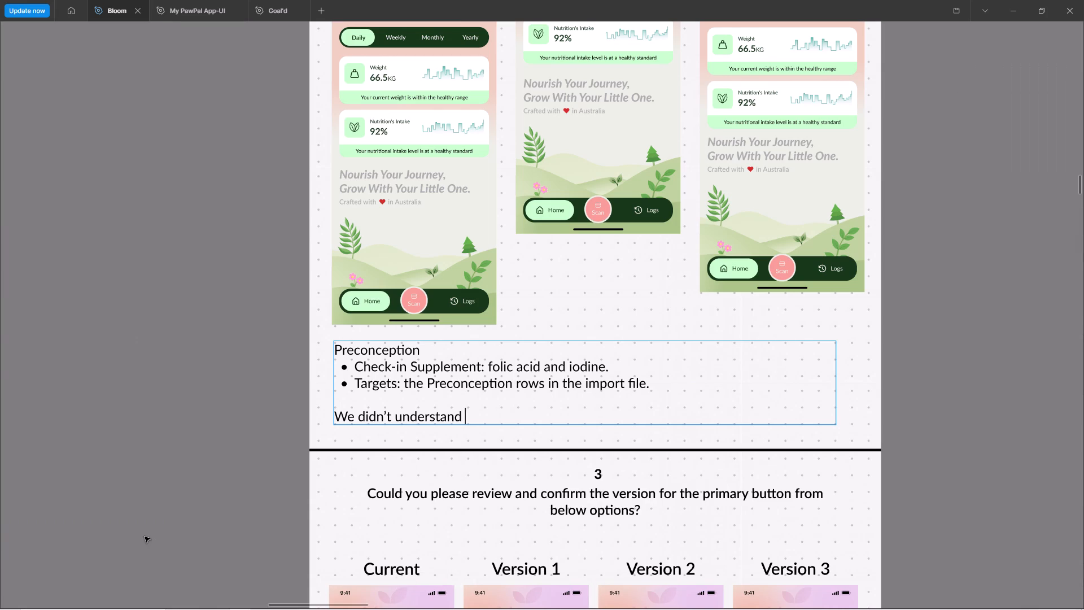
Extend the last line of the Preconception note in section 2 to read "We didn't understand this feedback".
scroll(146, 552, "down", 4, "ctrl")
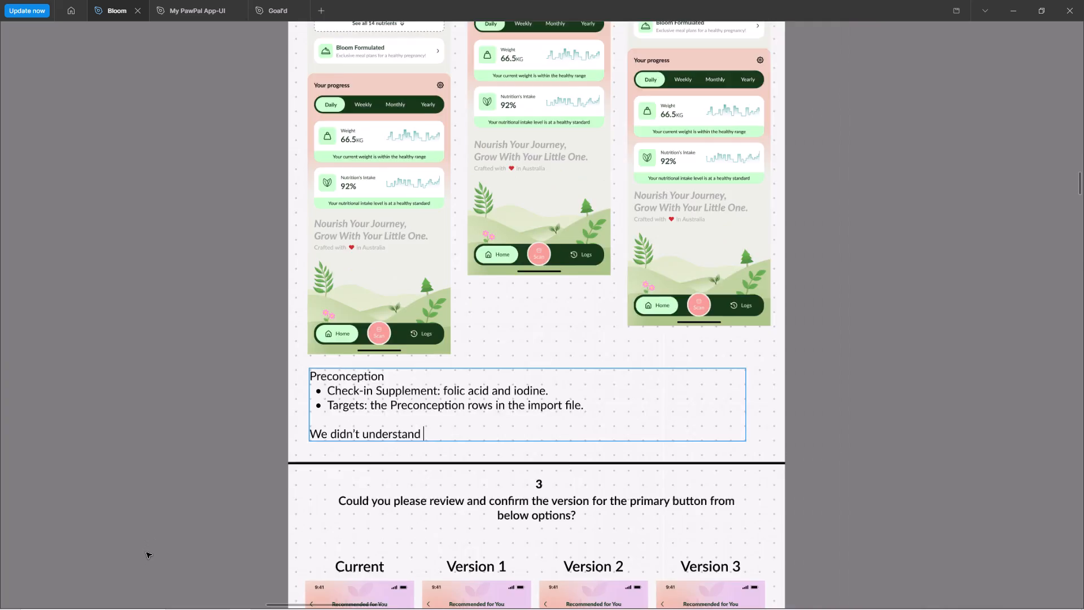
left_click(763, 486)
key("space")
key("space")
key("space")
left_click_drag(643, 478, 884, 368)
scroll(567, 342, "up", 5, "ctrl")
scroll(572, 351, "down", 9, "ctrl")
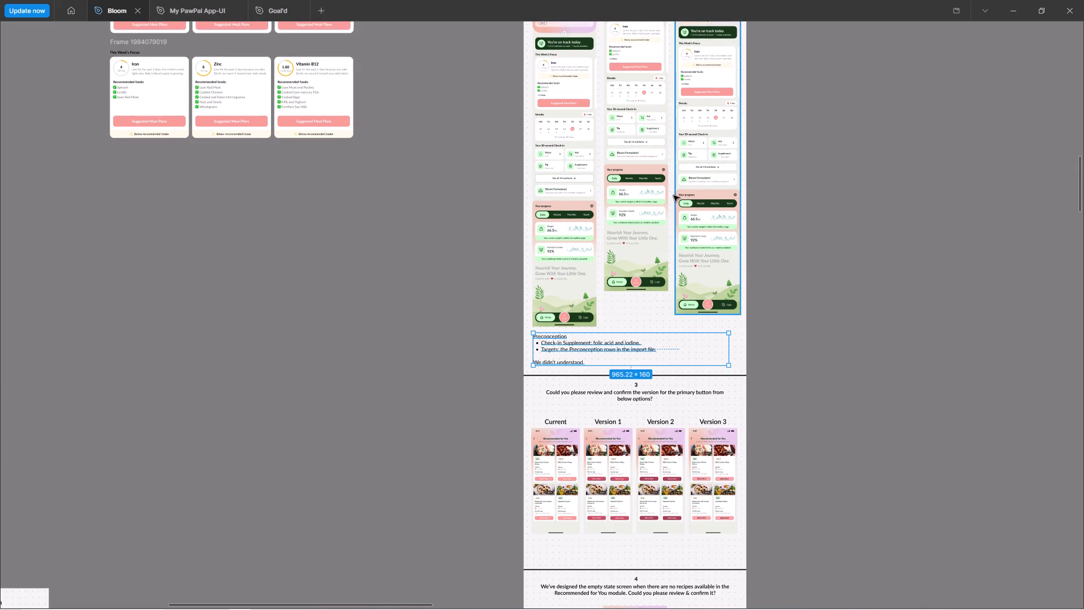
scroll(596, 340, "up", 6, "ctrl")
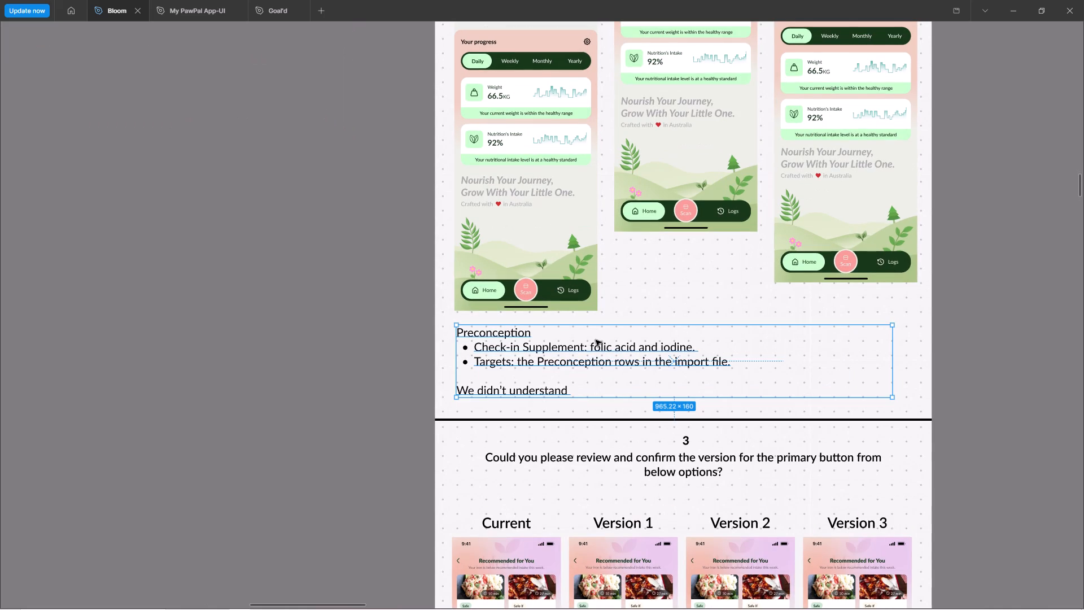
scroll(563, 381, "up", 4, "ctrl")
double_click(562, 383)
left_click(566, 391)
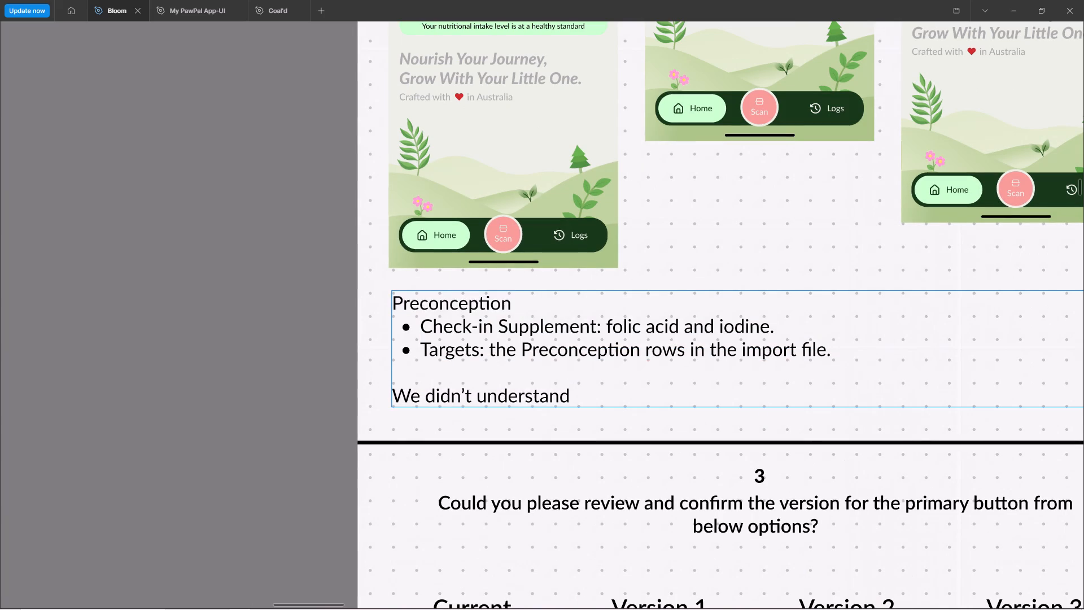
key("Right")
scroll(599, 390, "down", 11, "ctrl")
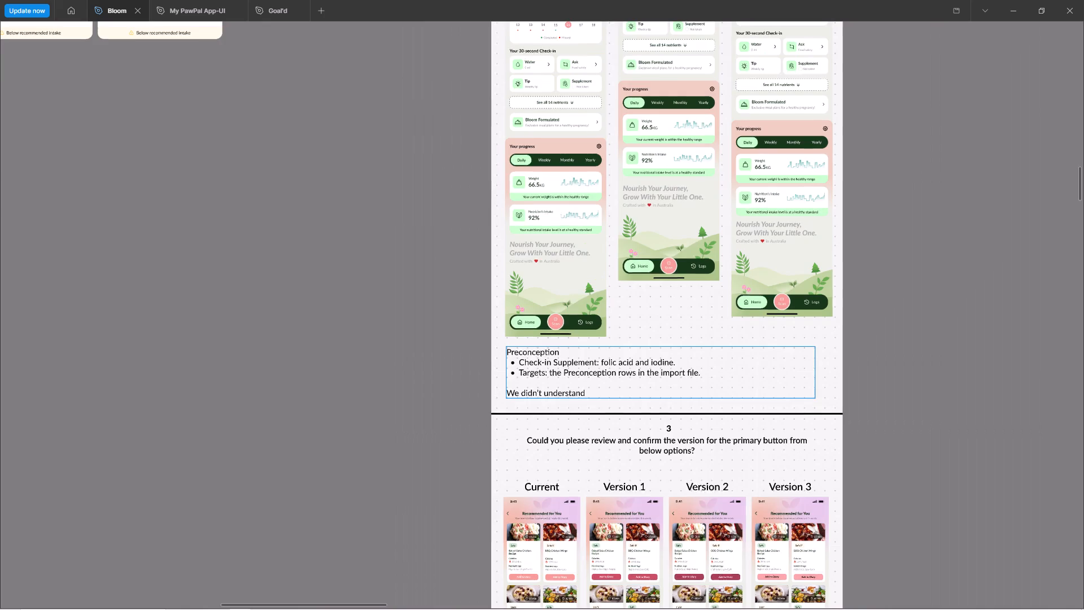
scroll(597, 391, "down", 1, "ctrl")
scroll(643, 164, "up", 4, "ctrl")
type("thus")
key("BackSpace")
key("BackSpace")
type("is feedback/")
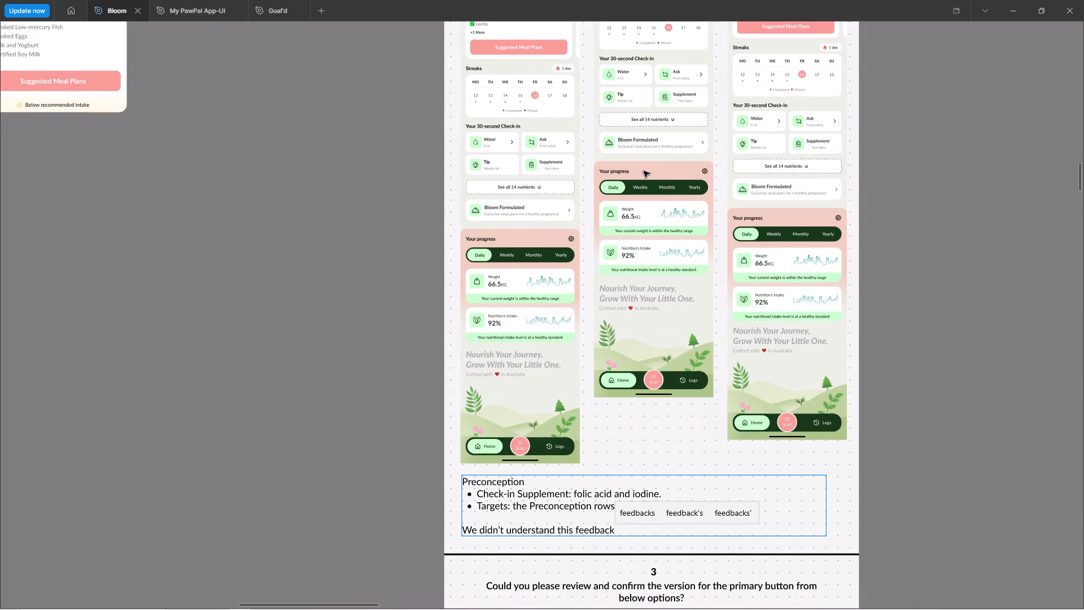
Continue the Preconception note with ". Could you please elaborate more" and finish editing the text.
key("space")
key("BackSpace")
key("BackSpace")
type(". Could you please ela")
type("borate")
key("space")
type("more")
scroll(414, 152, "down", 11, "ctrl")
double_click(366, 379)
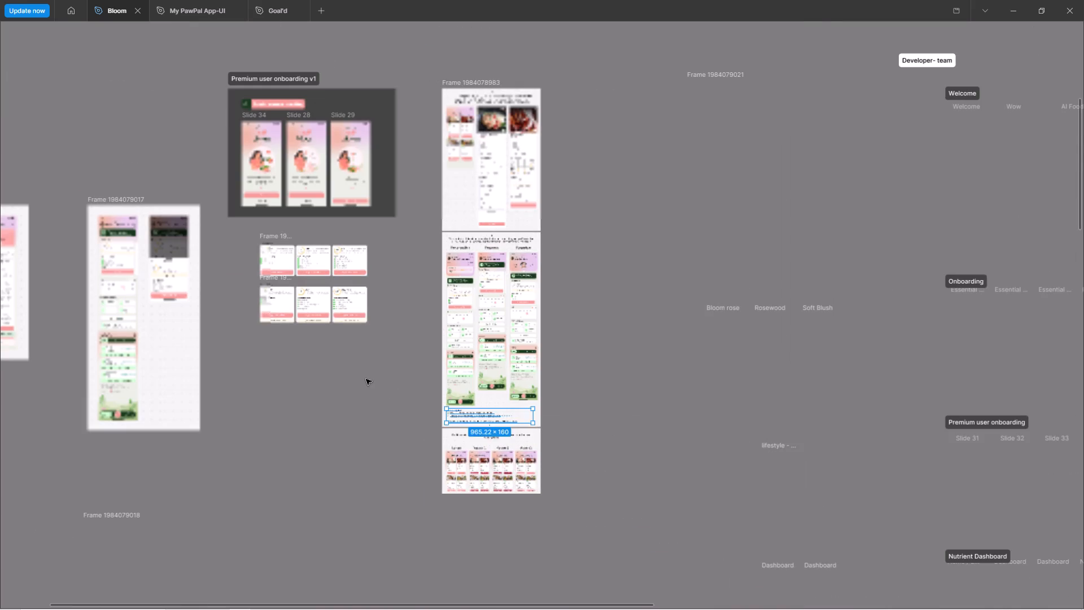
scroll(362, 188, "down", 7, "ctrl")
scroll(565, 130, "up", 1, "ctrl")
scroll(566, 128, "down", 1, "ctrl")
scroll(566, 128, "up", 4, "ctrl")
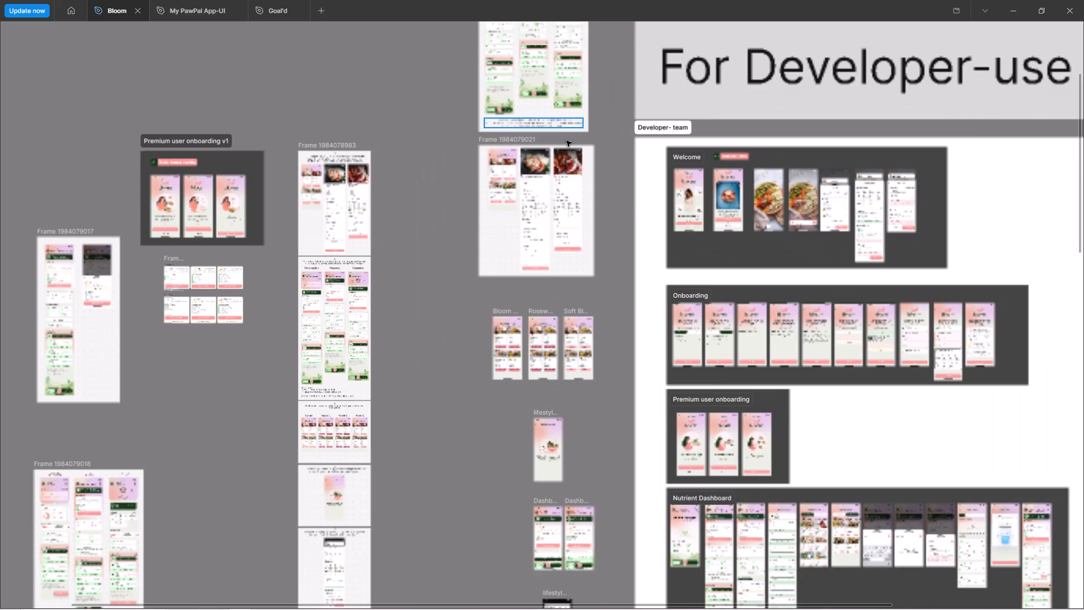
scroll(519, 199, "up", 7)
scroll(421, 331, "down", 6, "ctrl")
scroll(484, 464, "up", 10, "ctrl")
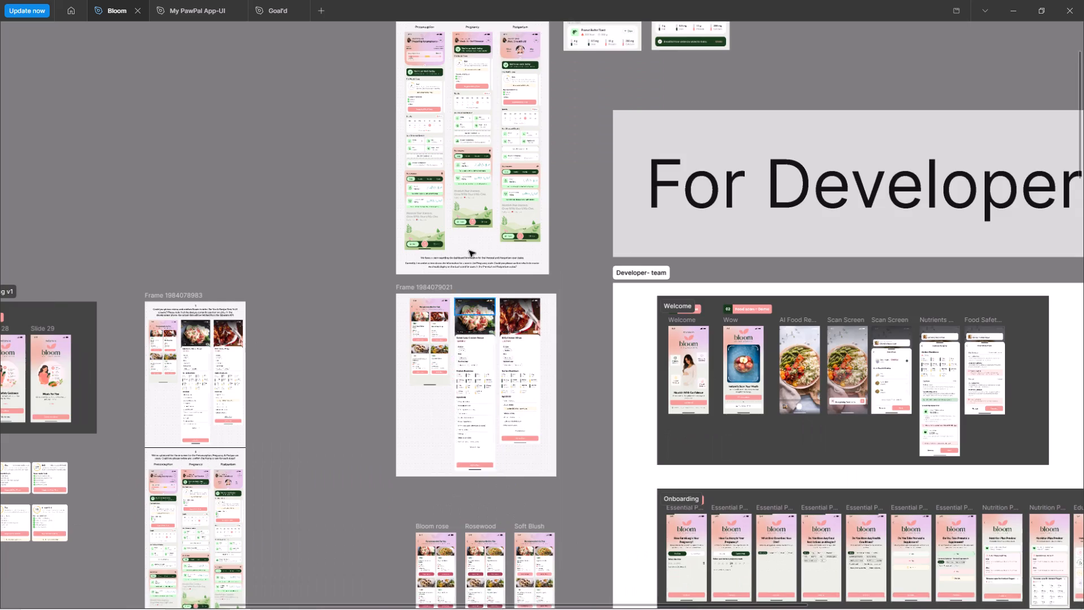
scroll(469, 251, "up", 6, "ctrl")
scroll(473, 249, "down", 1, "ctrl")
scroll(473, 249, "up", 5, "ctrl")
scroll(473, 249, "down", 1, "ctrl")
scroll(473, 249, "up", 1, "ctrl")
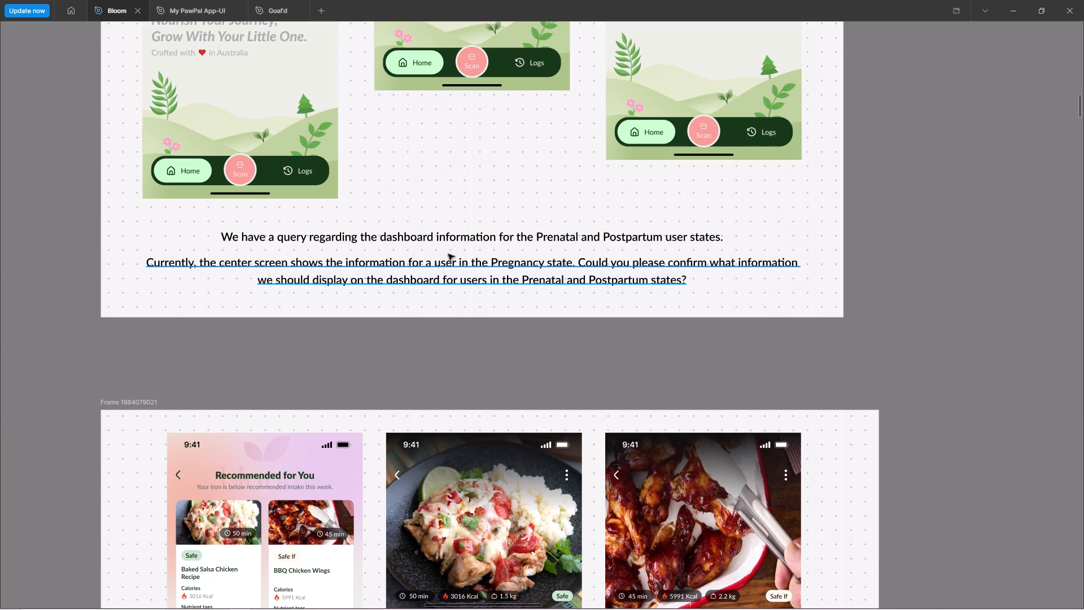
Read the opening sentence of the dashboard query about the Pregnancy state and check the spelling suggestions for "center".
left_click(444, 271, "ctrl")
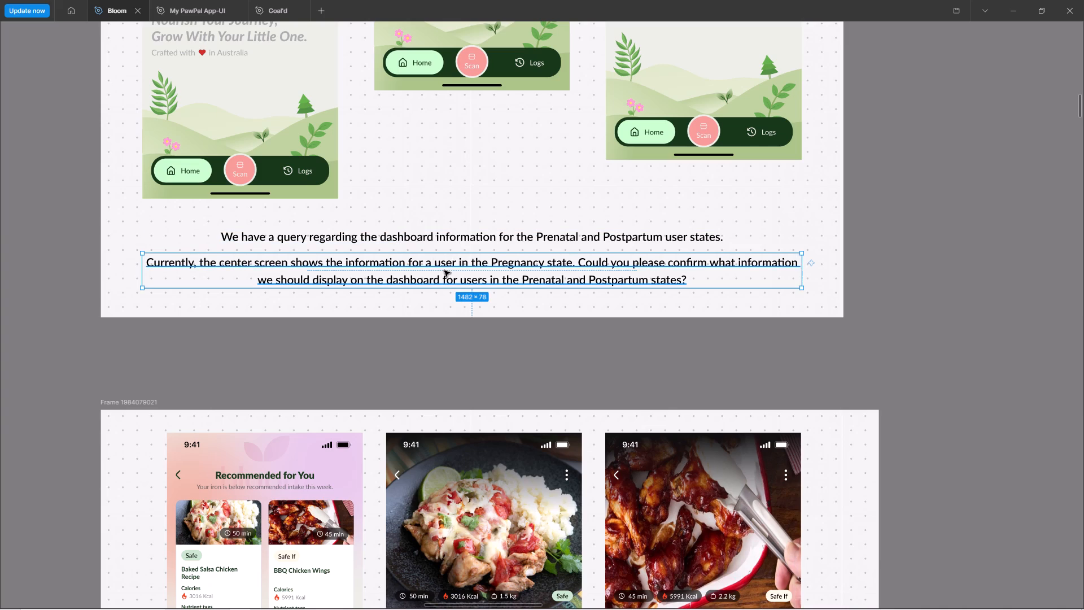
double_click(444, 271)
left_click(238, 264)
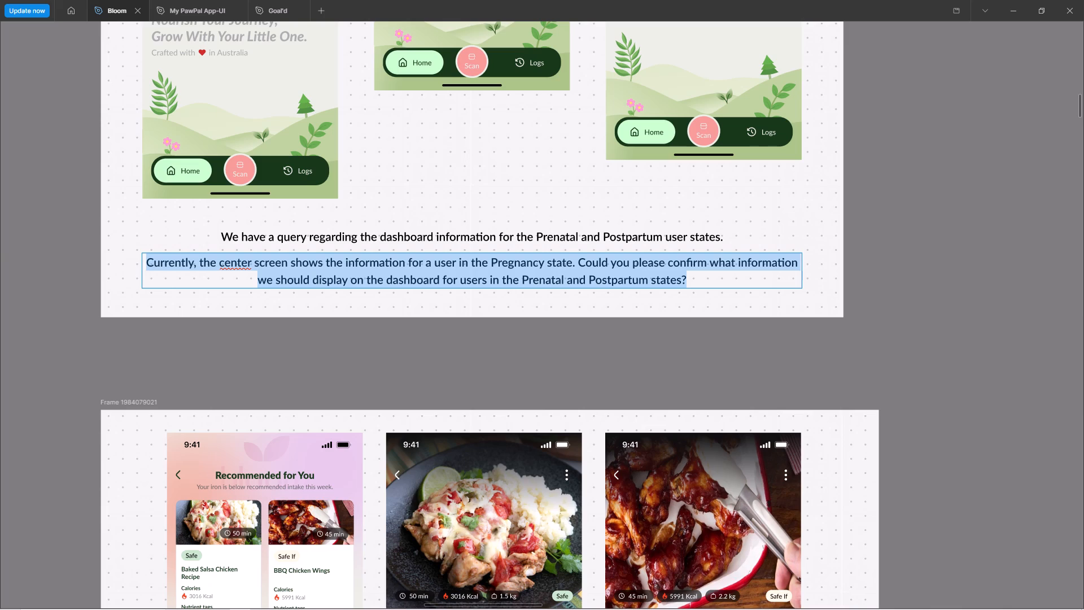
left_click(265, 260)
left_click(283, 259)
left_click(336, 268)
left_click(379, 264)
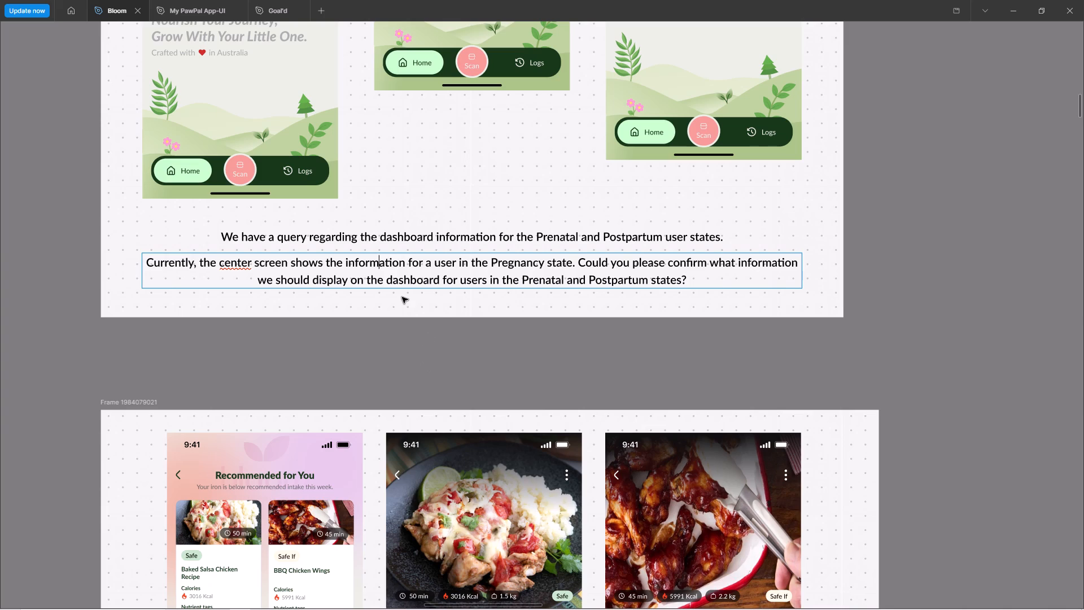
left_click(242, 259)
right_click(241, 260)
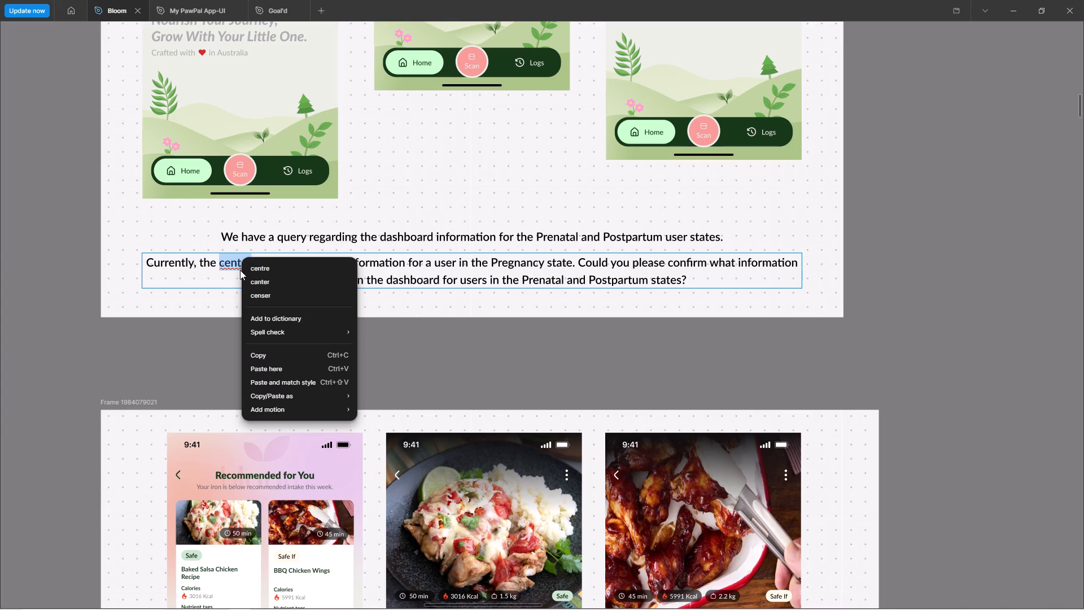
double_click(226, 264)
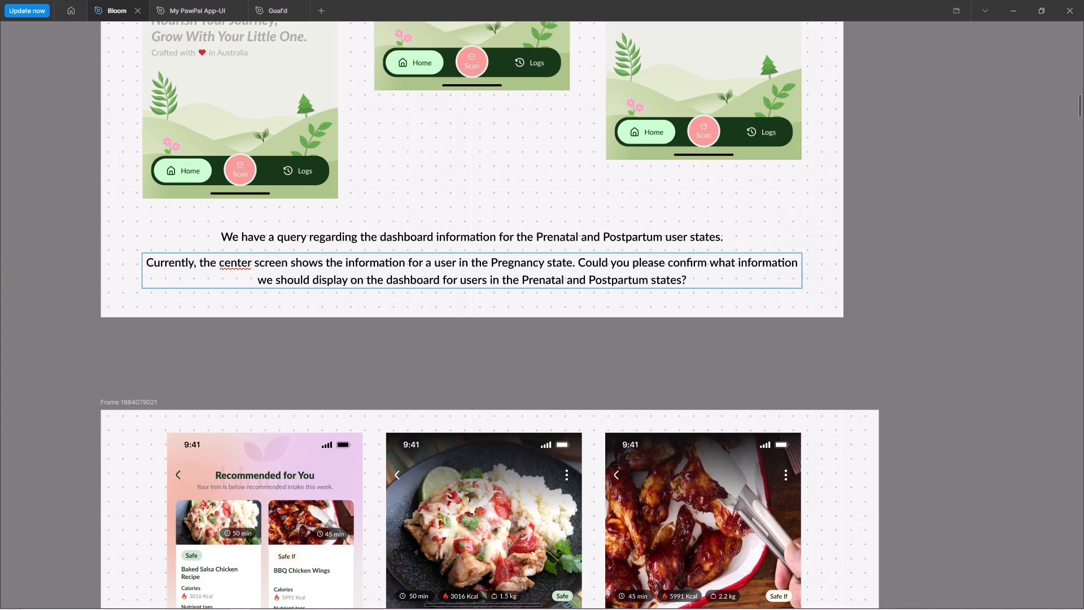
double_click(345, 318)
Read the rest of the dashboard query, asking what information to display for users in the Prenatal and Postpartum states.
double_click(558, 272, "ctrl")
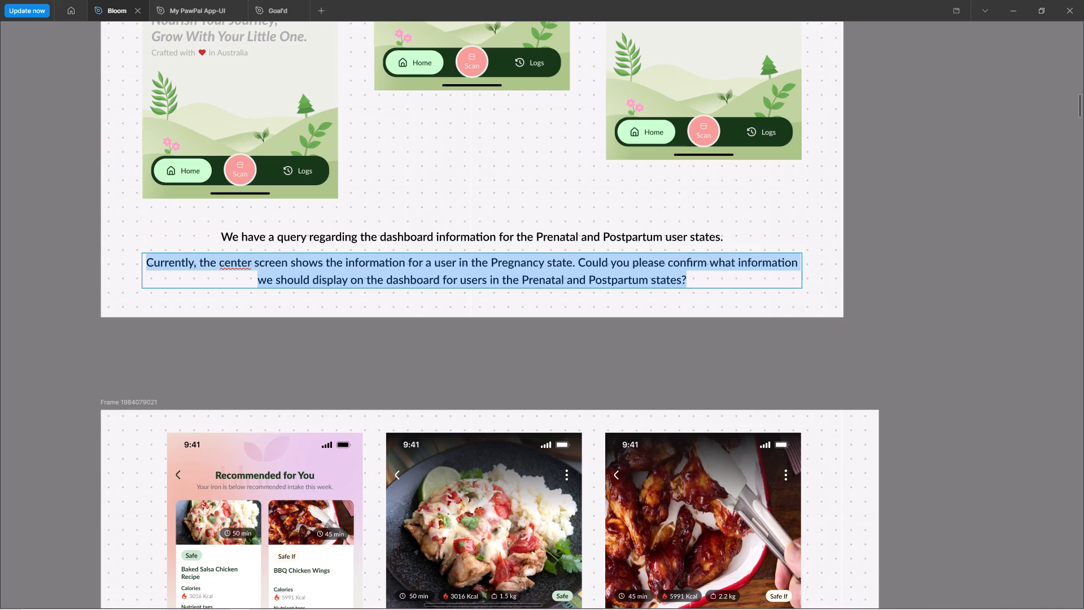
left_click(683, 259)
left_click(747, 263)
left_click(315, 277)
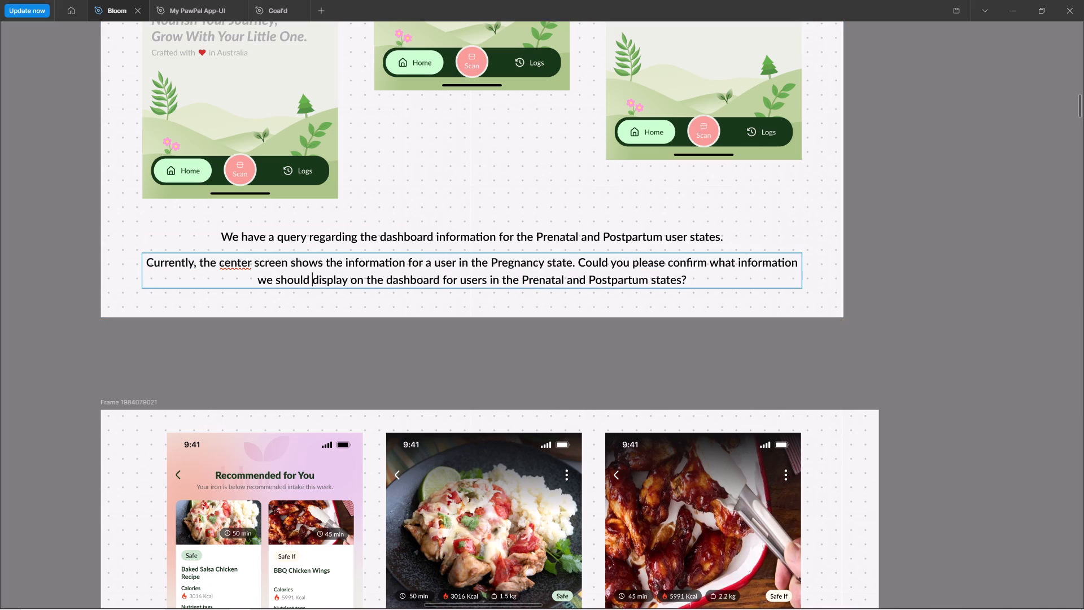
left_click(362, 277)
left_click(399, 277)
left_click(431, 277)
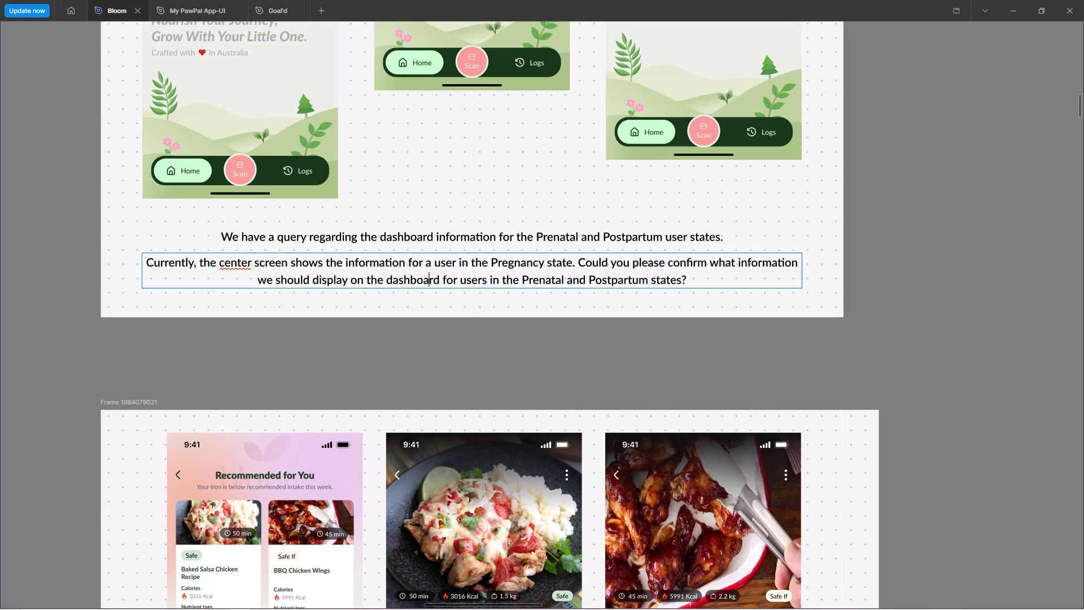
left_click(496, 269)
left_click(553, 282)
left_click(584, 282)
scroll(585, 286, "down", 2, "ctrl")
scroll(585, 286, "up", 1, "ctrl")
scroll(585, 286, "down", 9, "ctrl")
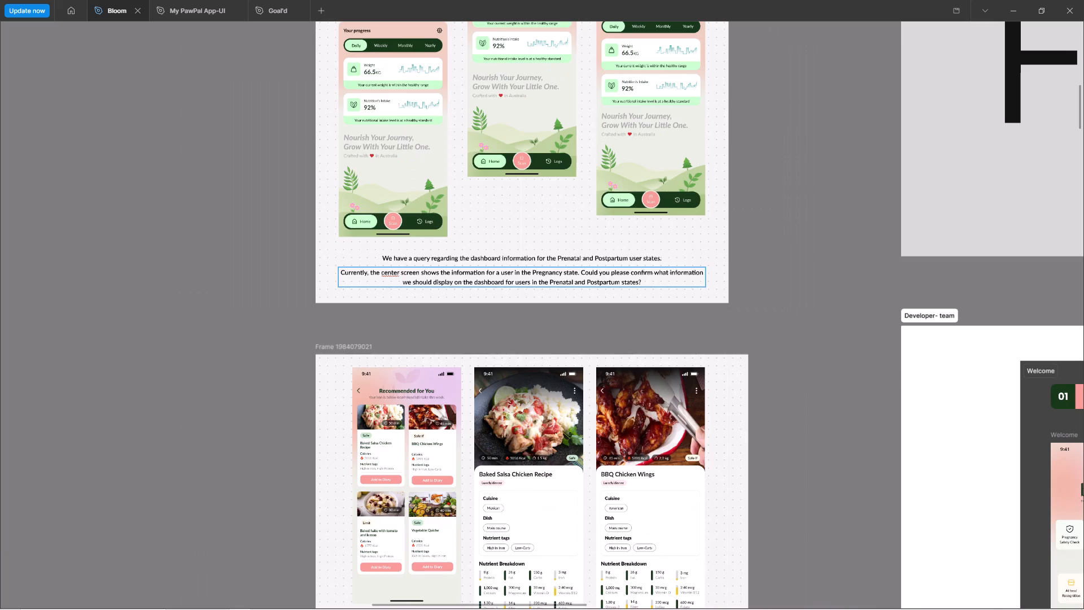
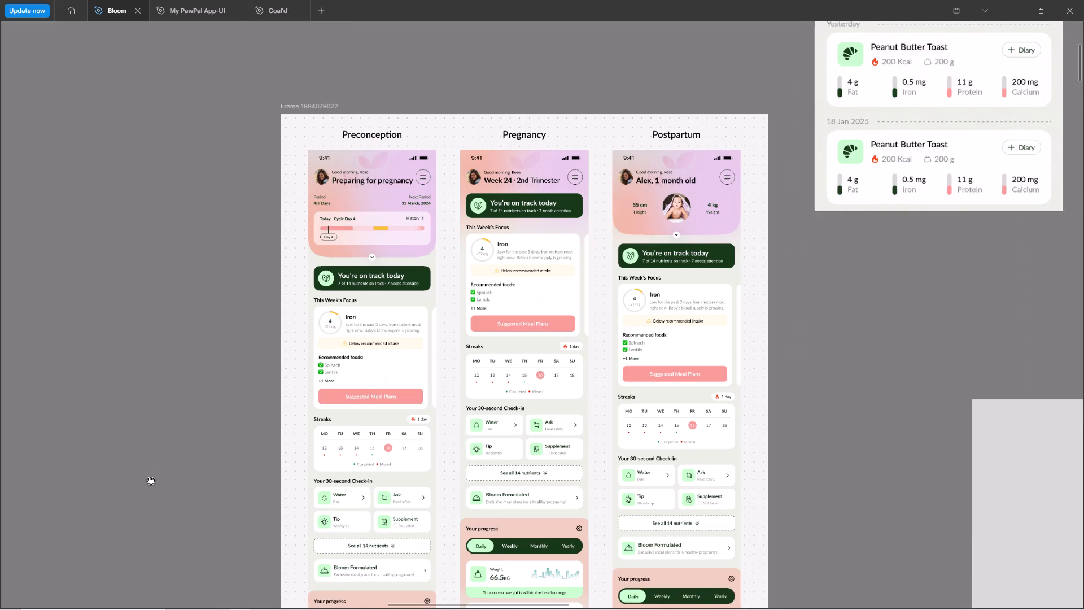
left_click_drag(151, 480, 151, 480)
scroll(212, 402, "down", 7, "ctrl")
key("space")
key("space")
key("space")
key("space")
key("space")
left_click_drag(403, 276, 340, 90)
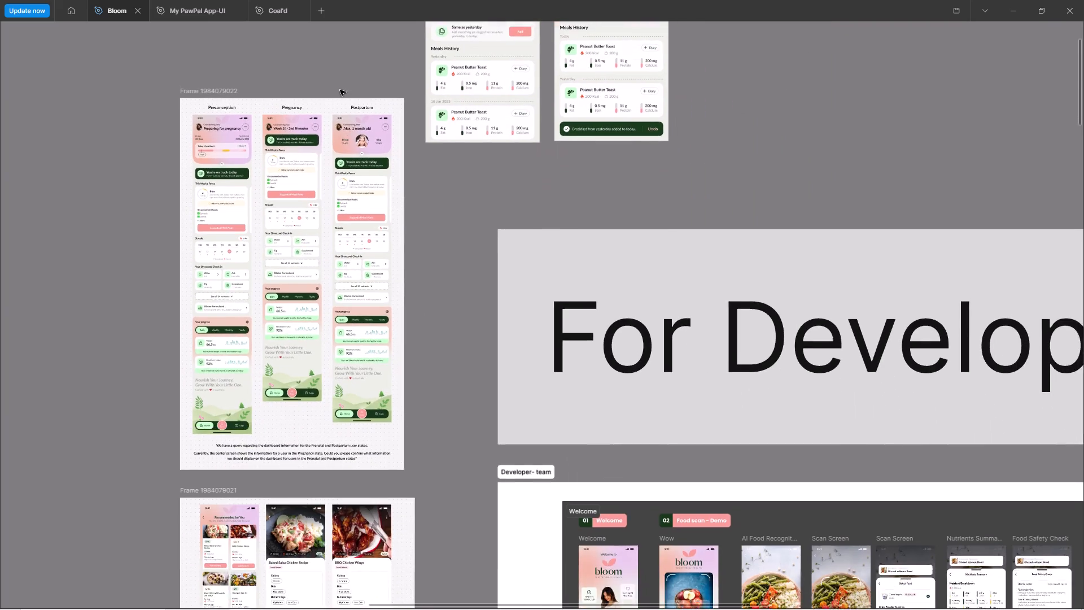
scroll(382, 226, "down", 6, "ctrl")
scroll(440, 345, "down", 5, "ctrl")
scroll(238, 440, "up", 13, "ctrl")
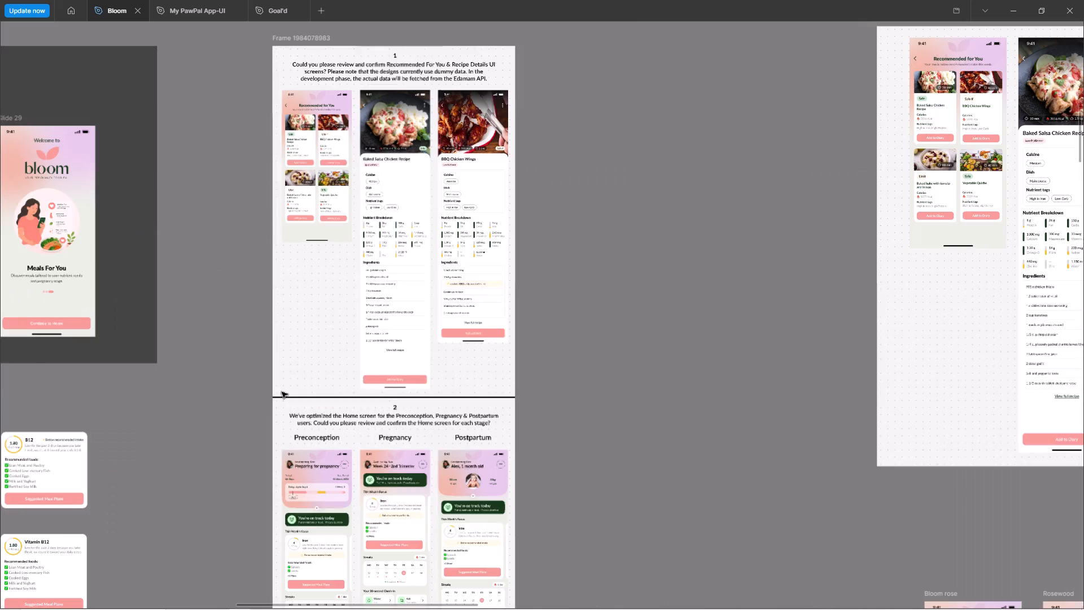
scroll(368, 276, "up", 2, "ctrl")
scroll(368, 276, "down", 1, "ctrl")
scroll(368, 276, "up", 2, "ctrl")
scroll(442, 442, "up", 3, "ctrl")
scroll(442, 442, "down", 5, "ctrl")
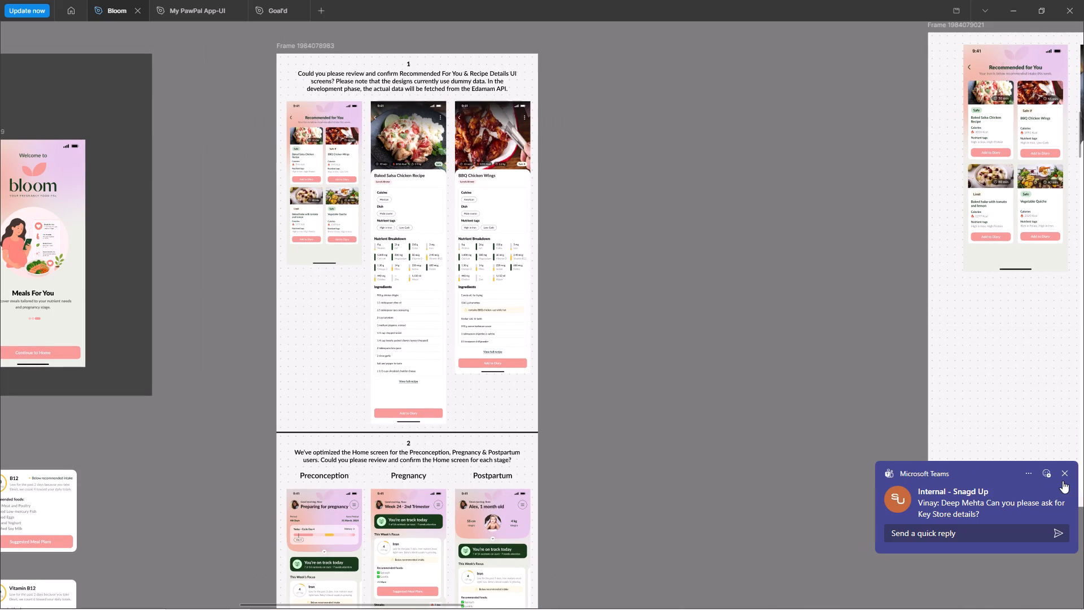
left_click(1063, 473)
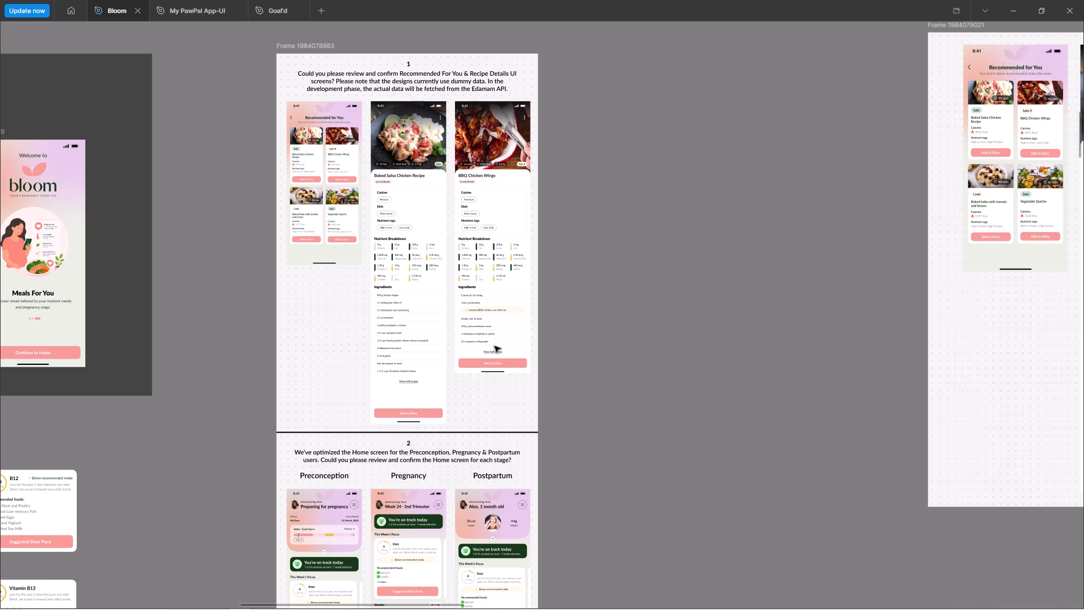
scroll(410, 54, "up", 5, "ctrl")
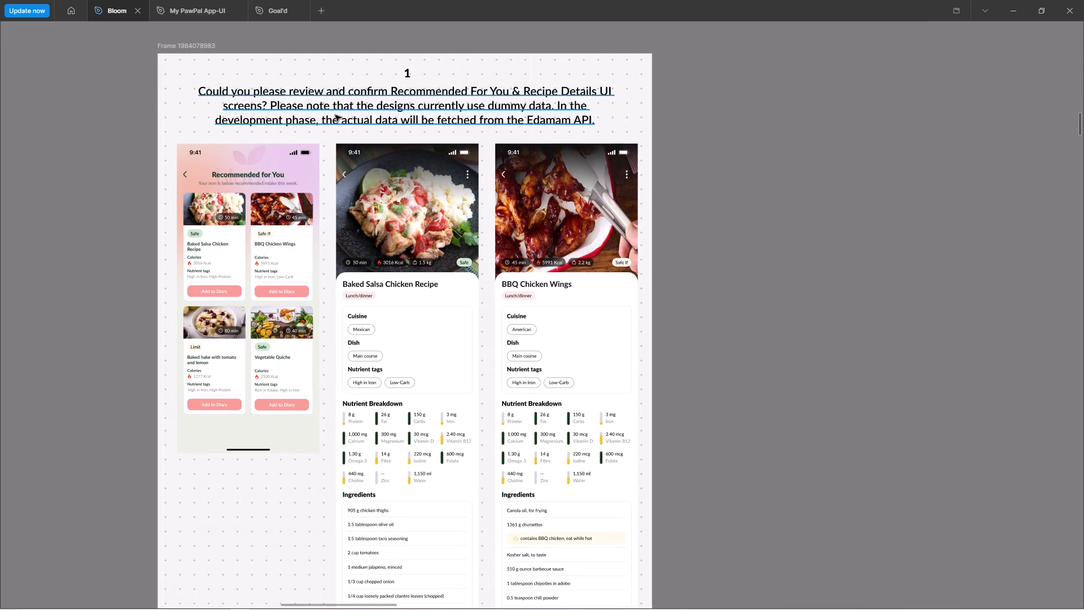
Make the "Preconception" heading bold in the feedback note below the home screens of section 2 and finish editing the text.
scroll(333, 115, "down", 4, "ctrl")
scroll(347, 115, "up", 5, "ctrl")
scroll(906, 146, "down", 7, "ctrl")
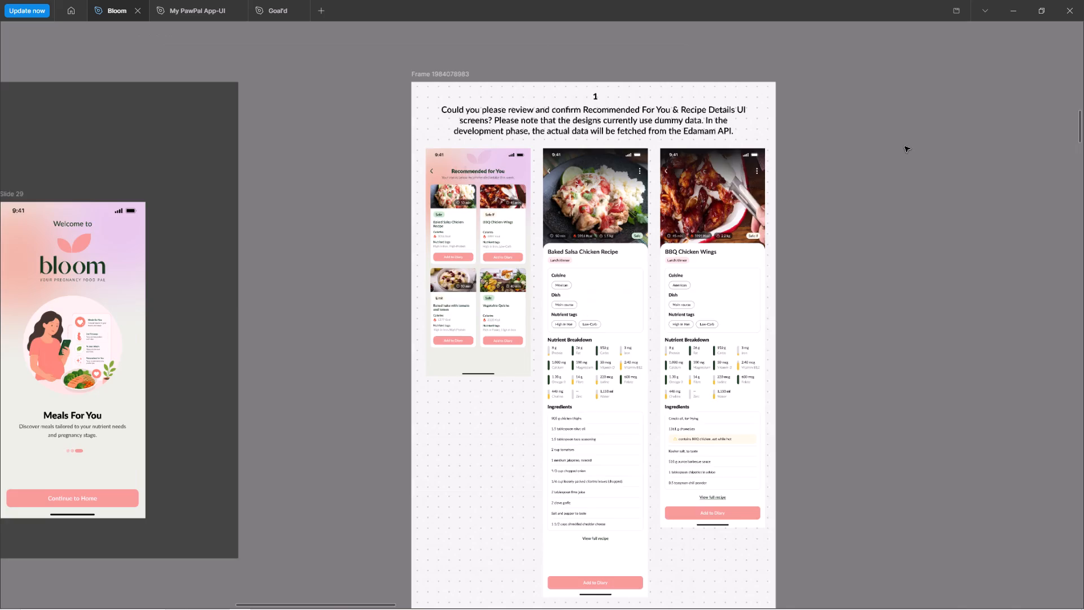
scroll(904, 146, "down", 3, "ctrl")
scroll(875, 359, "down", 20)
scroll(724, 128, "up", 2, "ctrl")
scroll(724, 128, "down", 1, "ctrl")
scroll(724, 128, "up", 4, "ctrl")
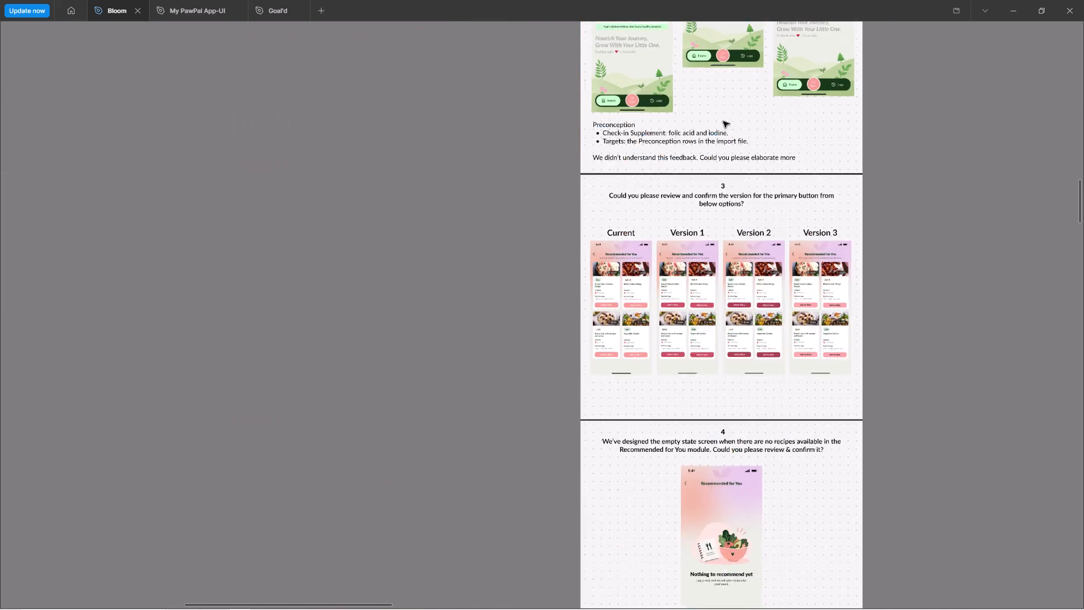
scroll(723, 121, "up", 3, "ctrl")
scroll(730, 114, "down", 1, "ctrl")
scroll(730, 114, "up", 2, "ctrl")
scroll(751, 168, "up", 3)
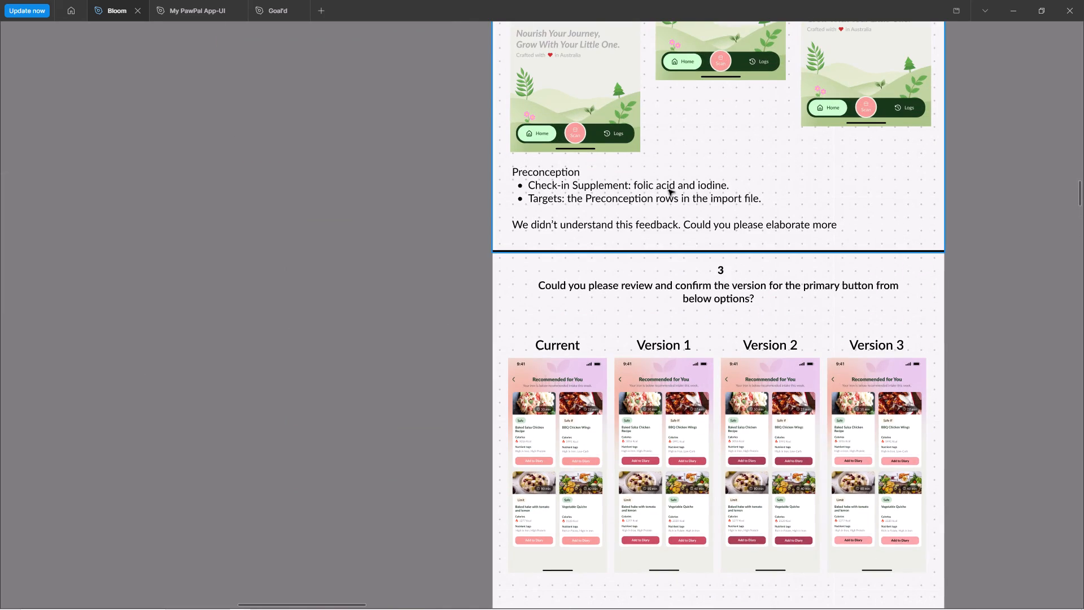
double_click(541, 179, "ctrl")
left_click_drag(580, 172, 472, 172)
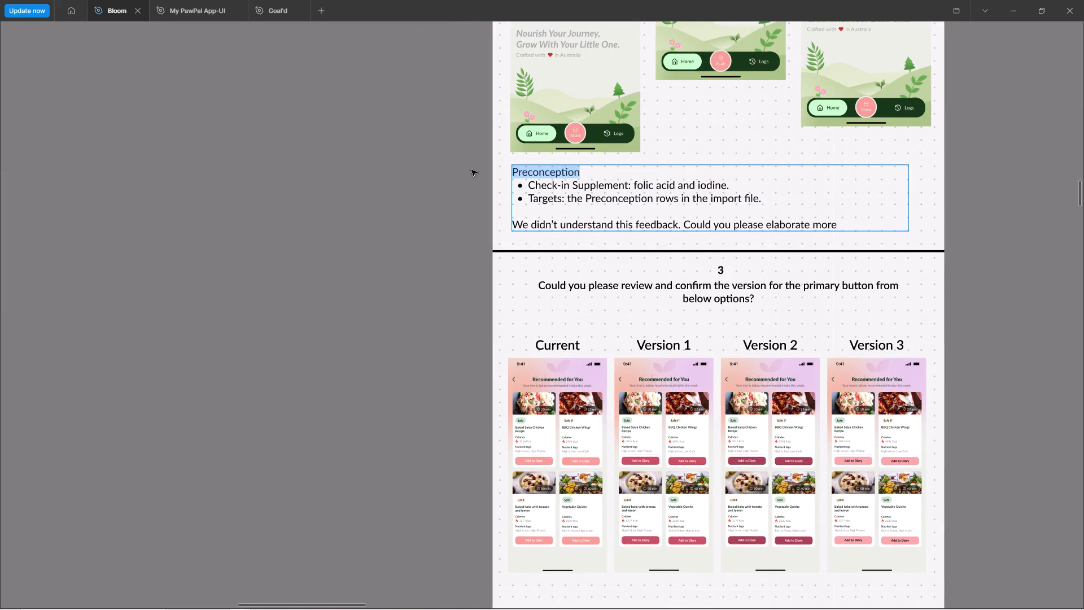
key("ctrl+b")
double_click(441, 182, "ctrl")
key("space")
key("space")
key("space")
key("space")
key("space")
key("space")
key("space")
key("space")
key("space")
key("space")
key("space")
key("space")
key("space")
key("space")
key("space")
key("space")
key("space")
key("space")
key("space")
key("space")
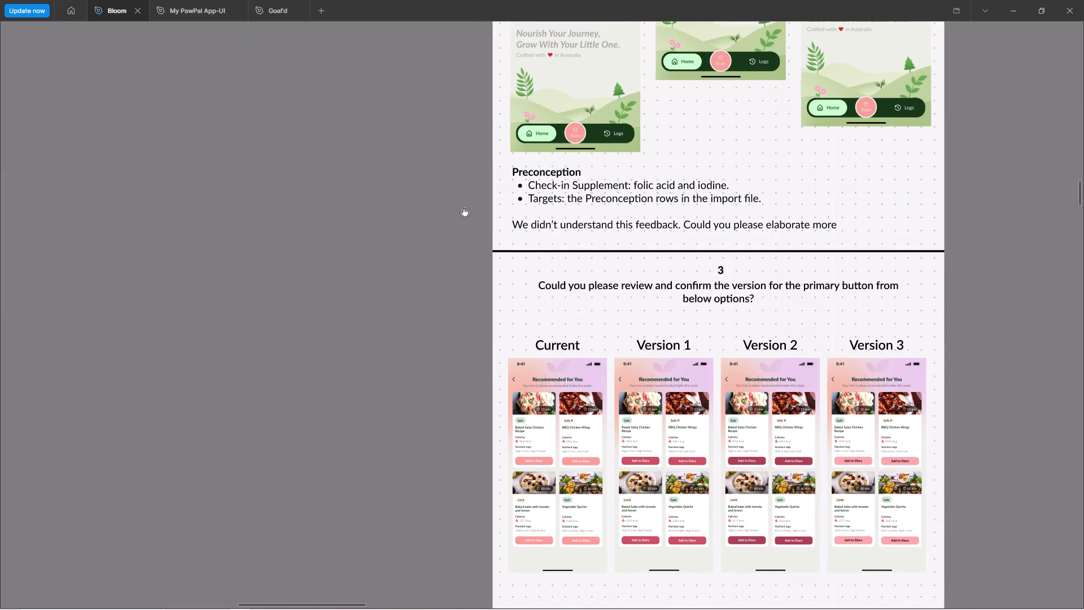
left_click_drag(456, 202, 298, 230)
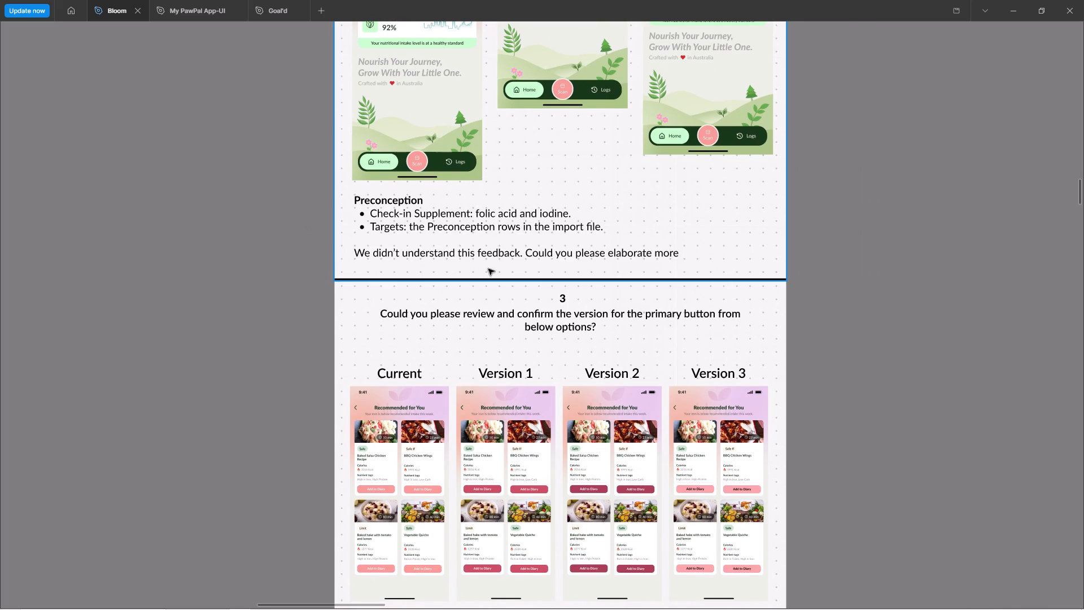
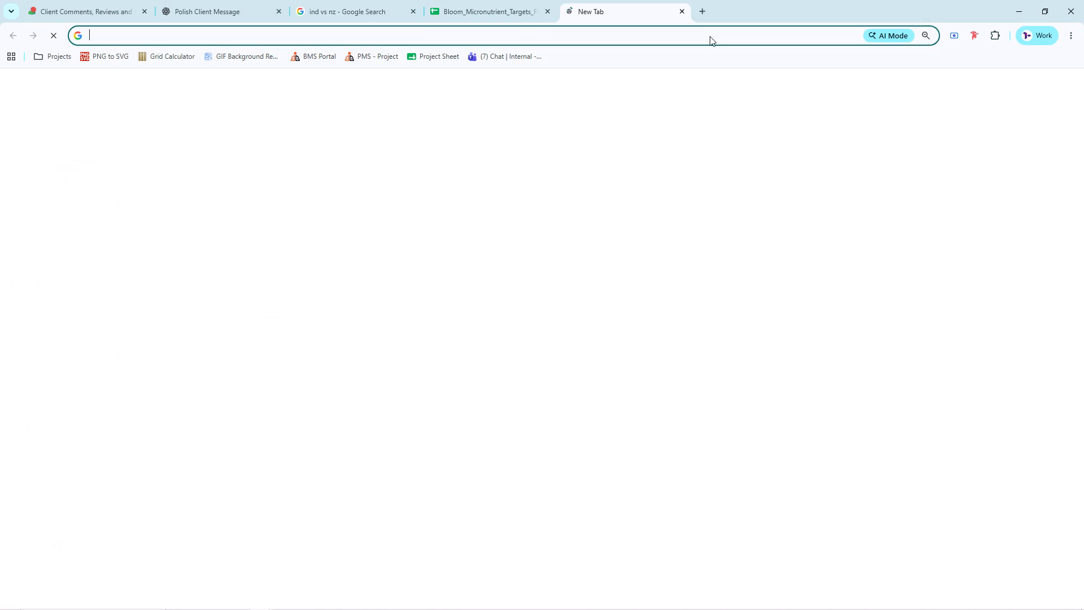
Open the Bloom Queries spreadsheet from Google Sheets, check the earlier client queries, and return to the spreadsheet list.
left_click(1043, 85)
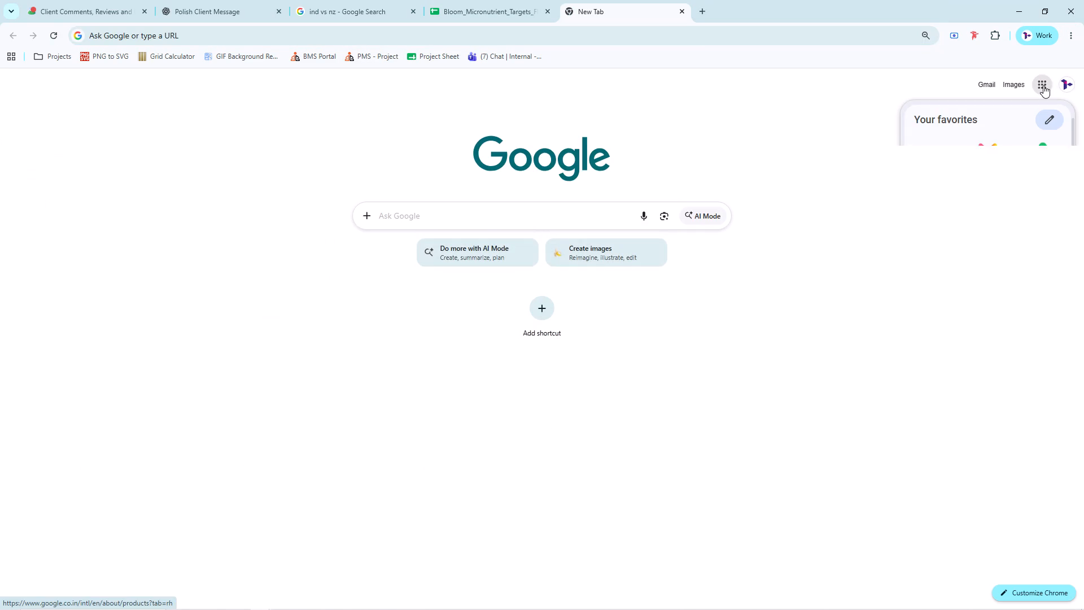
left_click(1042, 216)
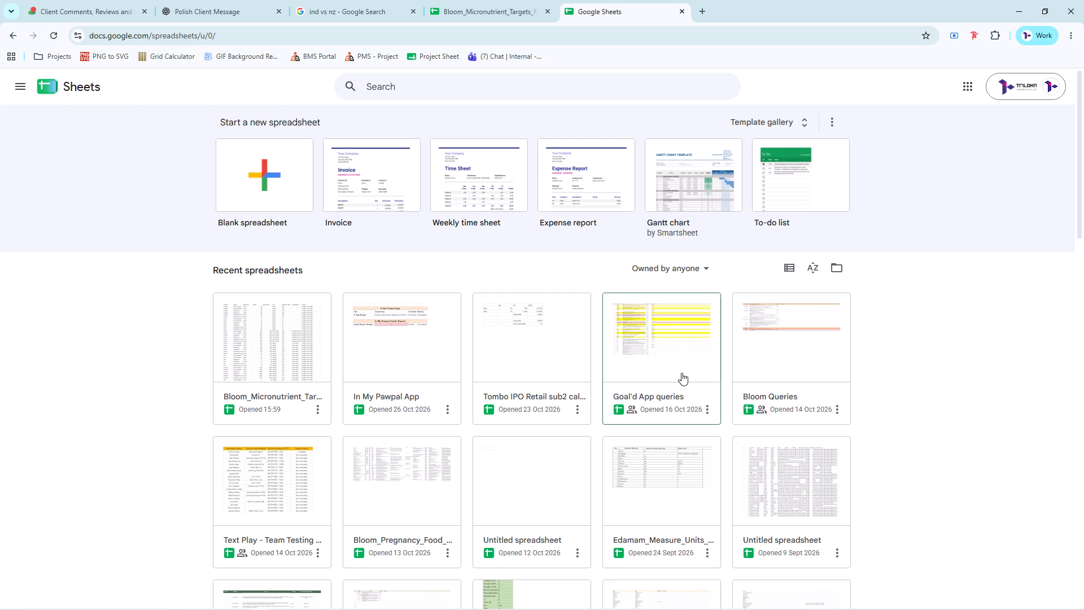
left_click(772, 351)
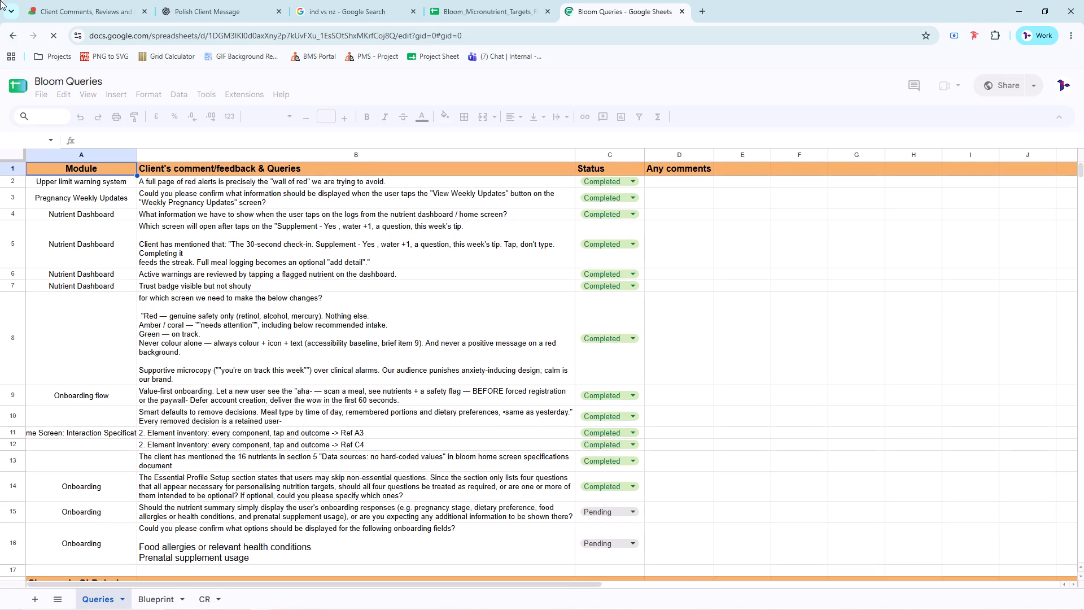
left_click(13, 42)
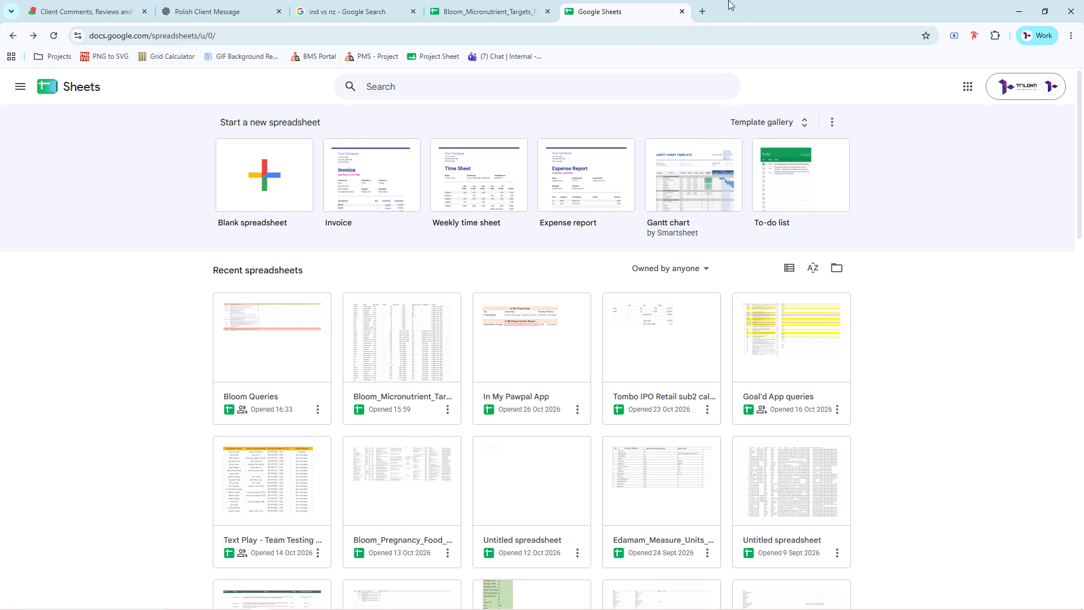
Bring up the recent Google Docs documents alongside the sheets and check the Affiliate Tracking & Subscription Attribution document.
left_click(707, 6)
type("do")
key("BackSpace")
key("BackSpace")
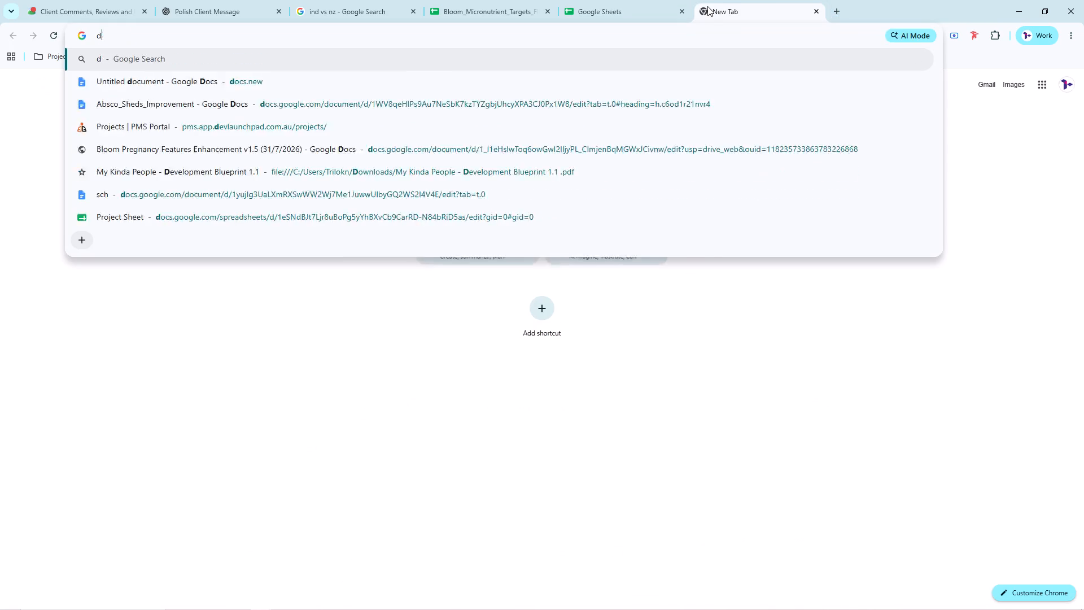
key("BackSpace")
left_click(1039, 86)
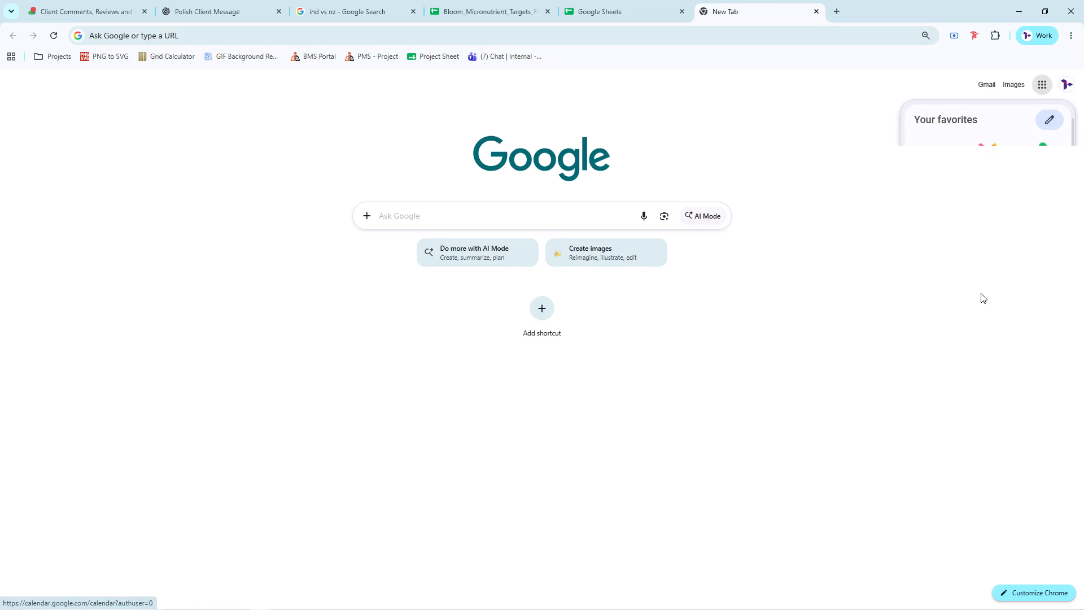
left_click(990, 206)
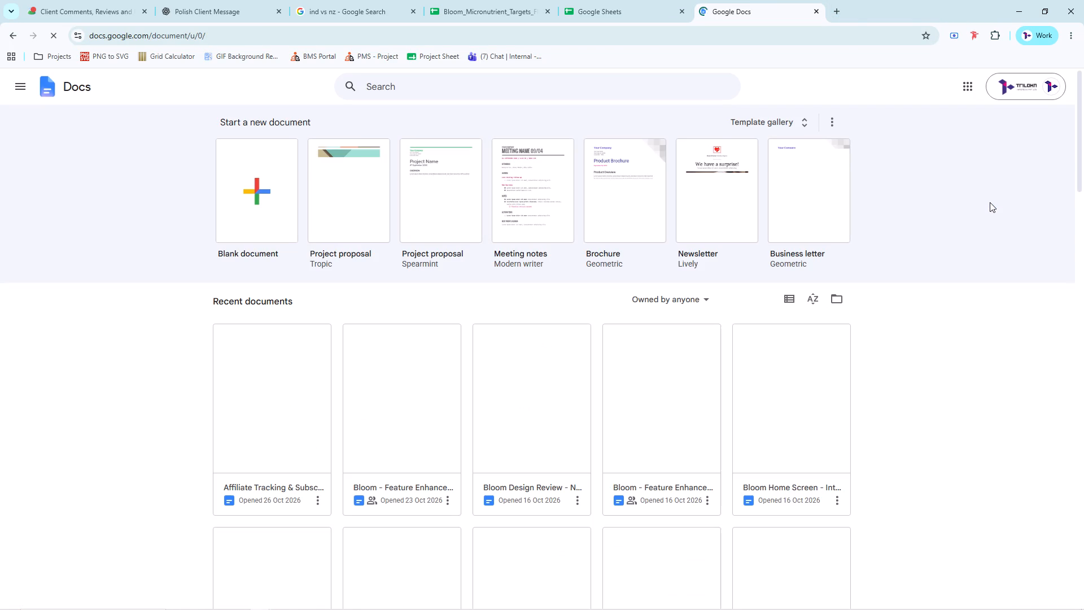
left_click(283, 368)
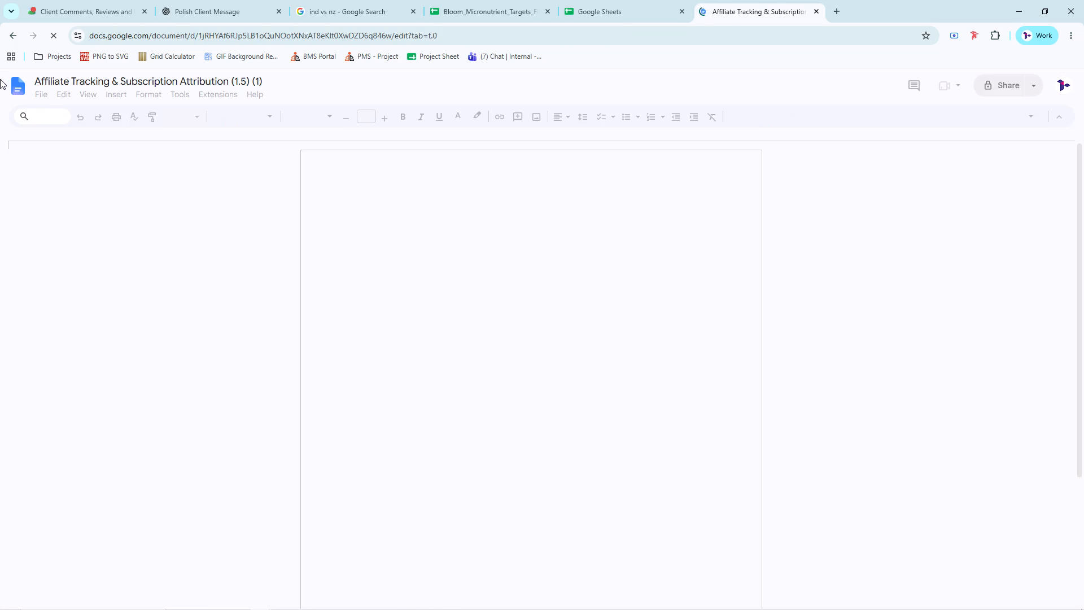
left_click(8, 37)
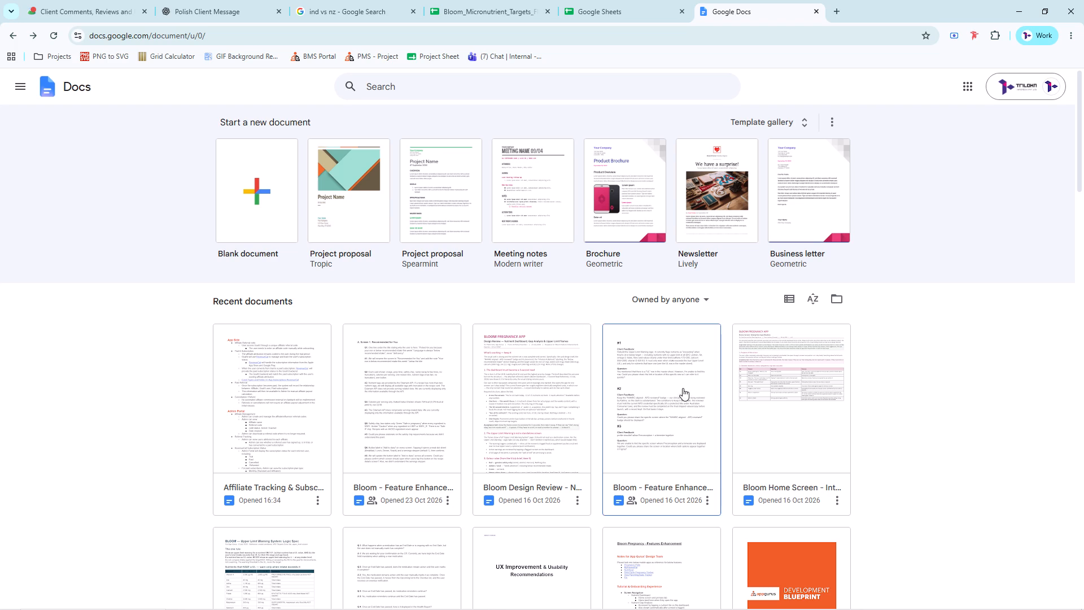
Open "Bloom - Feature Enhancements Feedback and Comments based on v1.2", read client feedback items #1 to #4, and return to the document list.
left_click(652, 391)
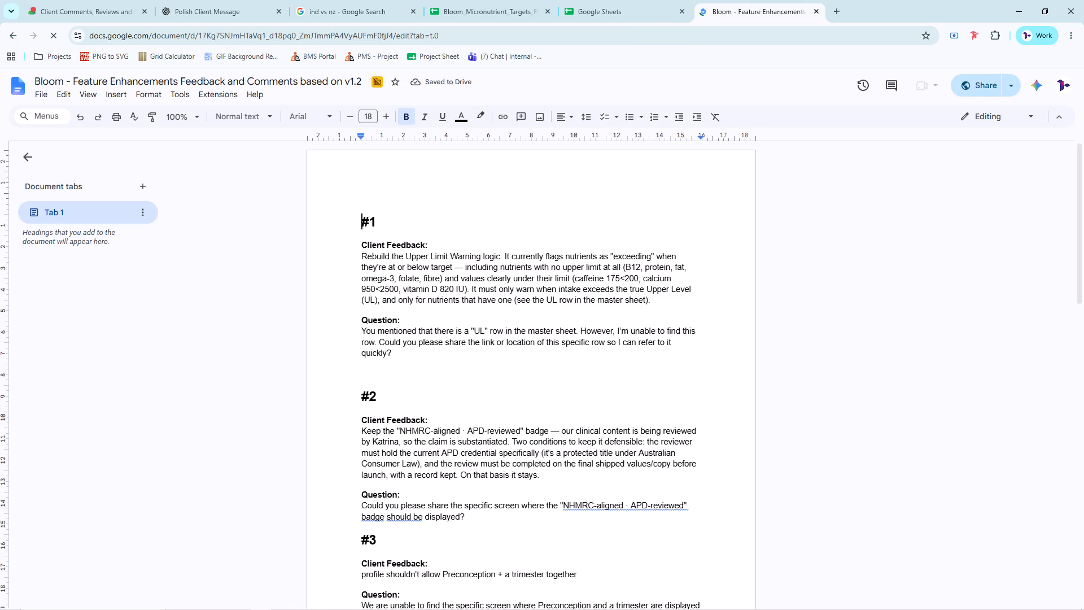
scroll(369, 329, "up", 1)
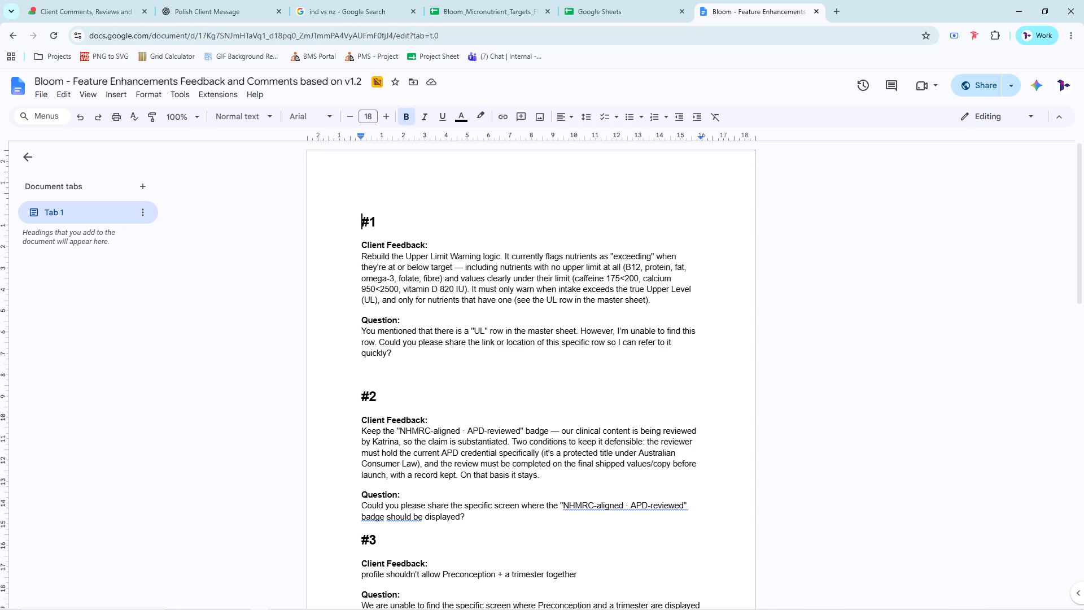
scroll(422, 356, "down", 2)
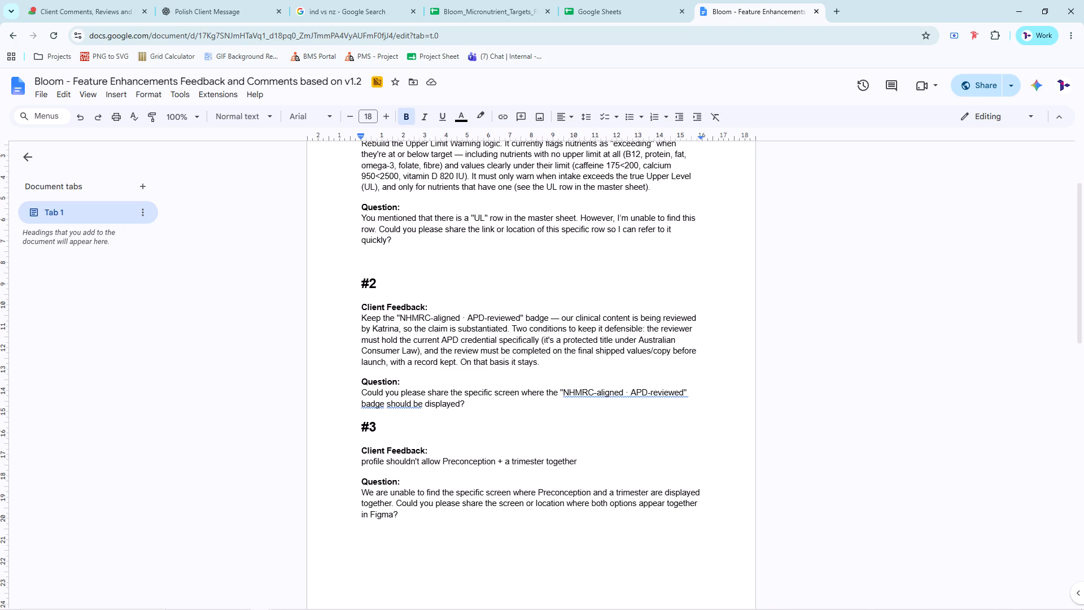
scroll(491, 407, "up", 3)
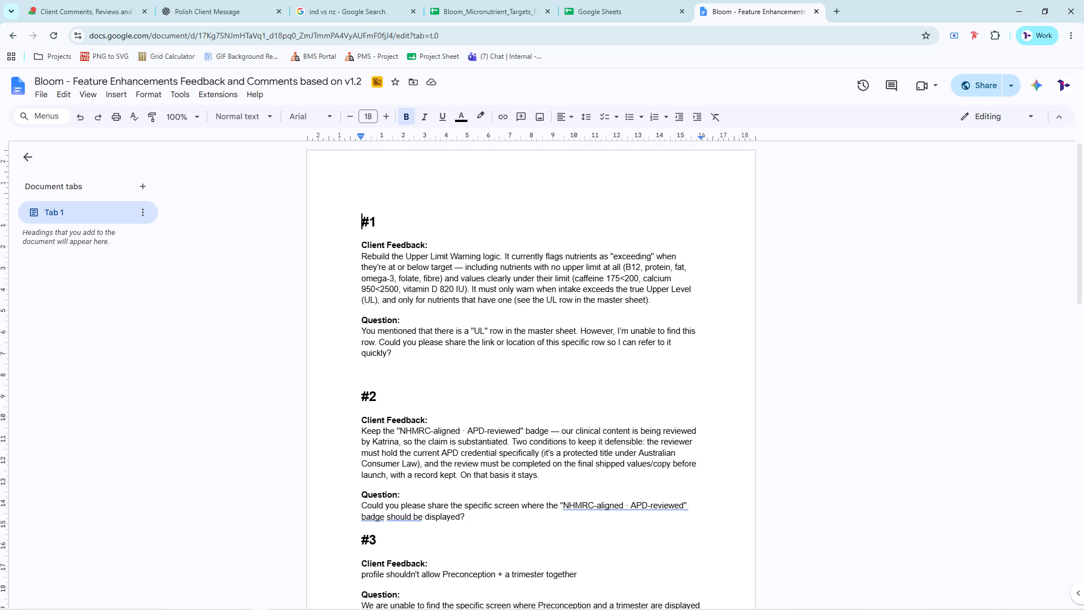
scroll(491, 389, "down", 3)
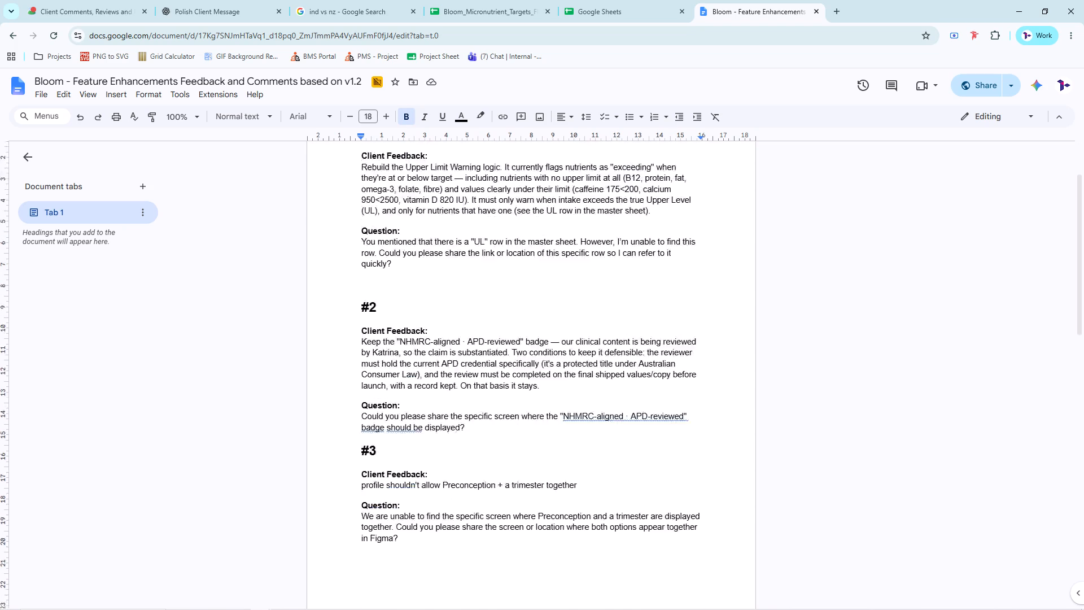
scroll(491, 389, "down", 2)
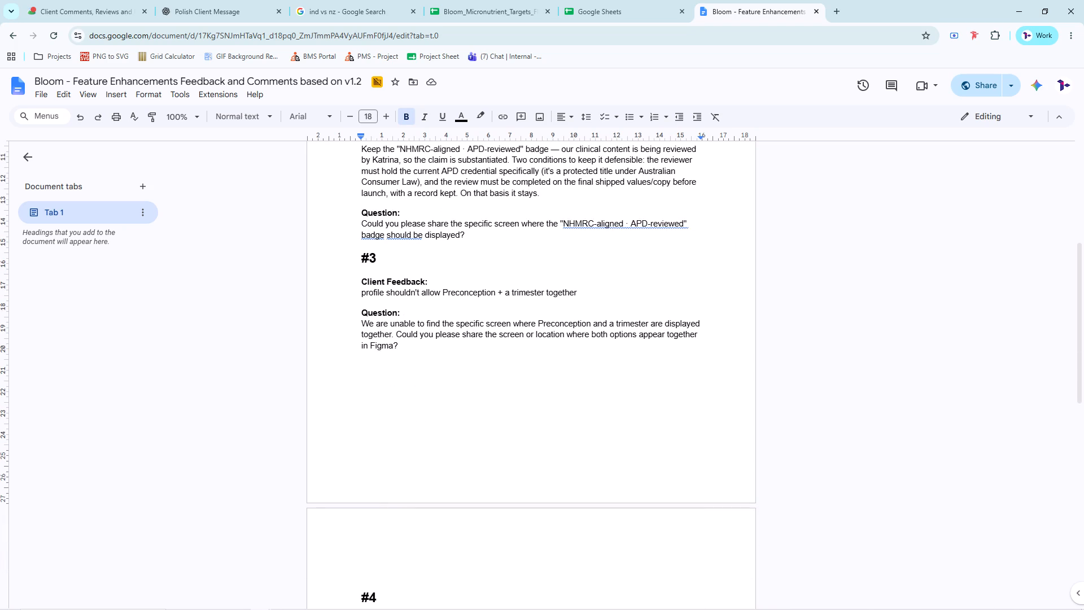
scroll(479, 362, "down", 11)
scroll(479, 375, "up", 5)
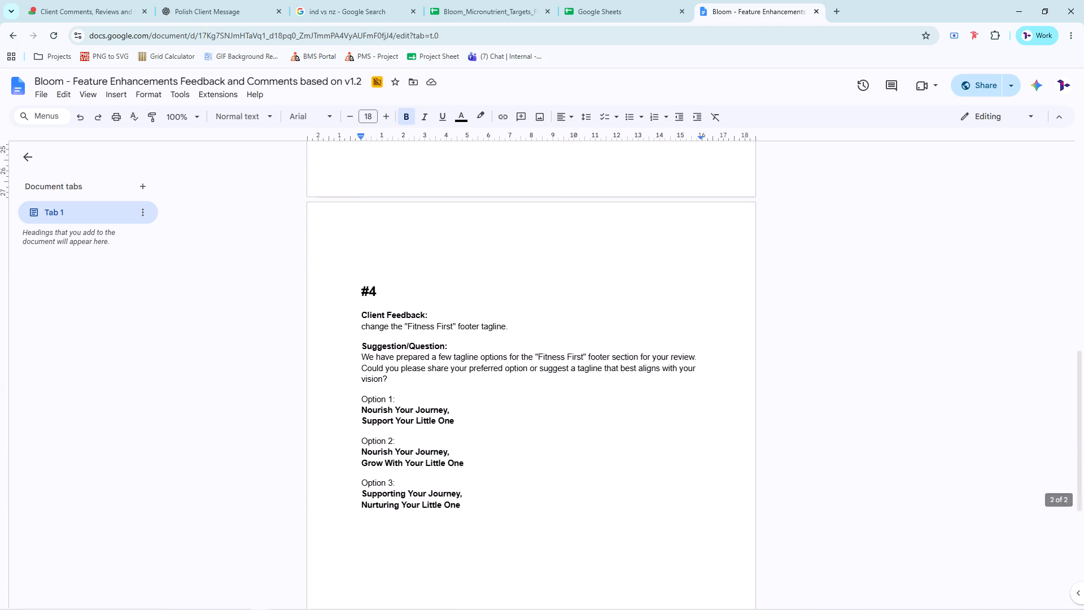
scroll(483, 370, "up", 6)
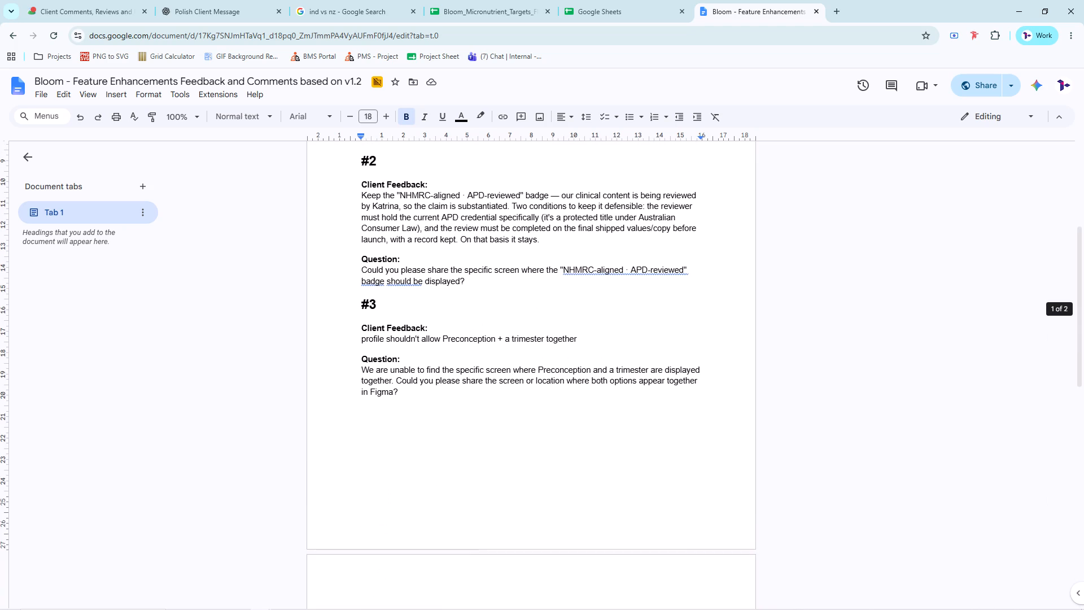
left_click(12, 34)
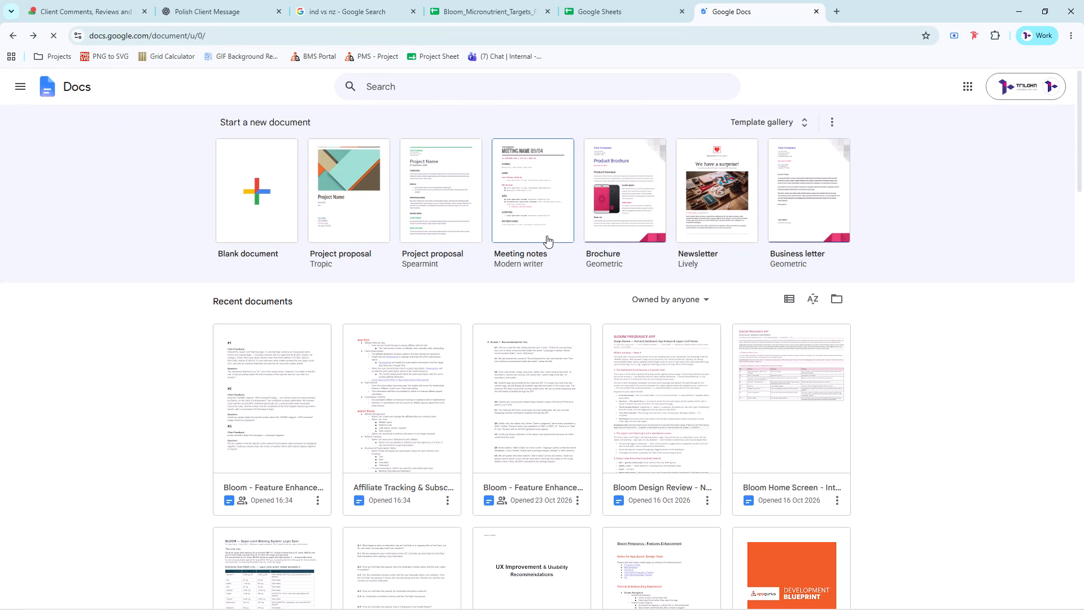
Open "Bloom - Feature Enhancement (Responses to Client Feedback) - 22 Oct 2026" and read the Screen 1: Recommended for You questions and answers.
left_click(542, 400)
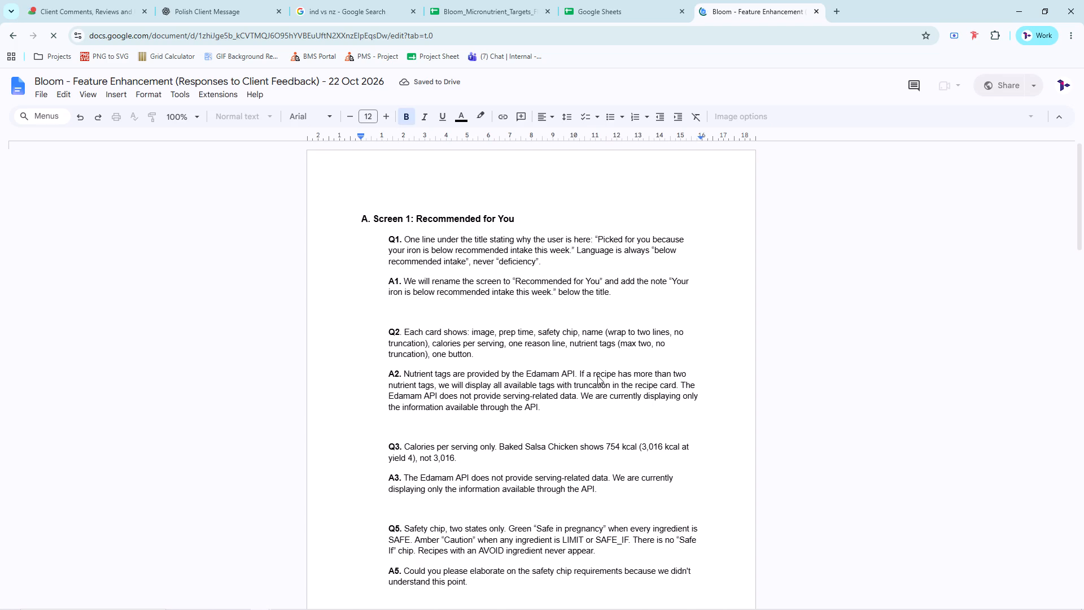
right_click(597, 375)
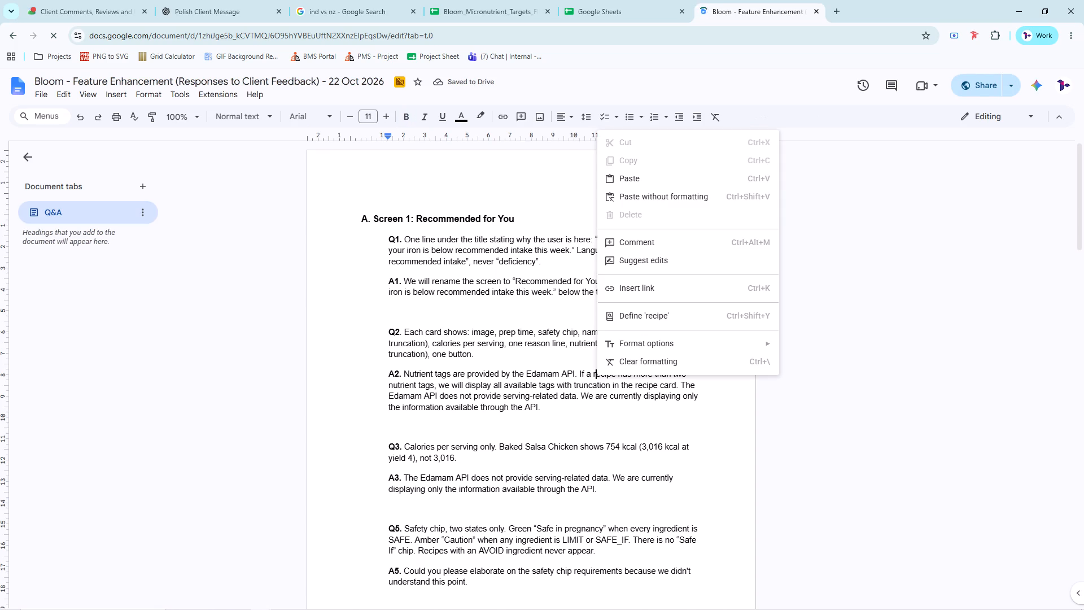
left_click(469, 433)
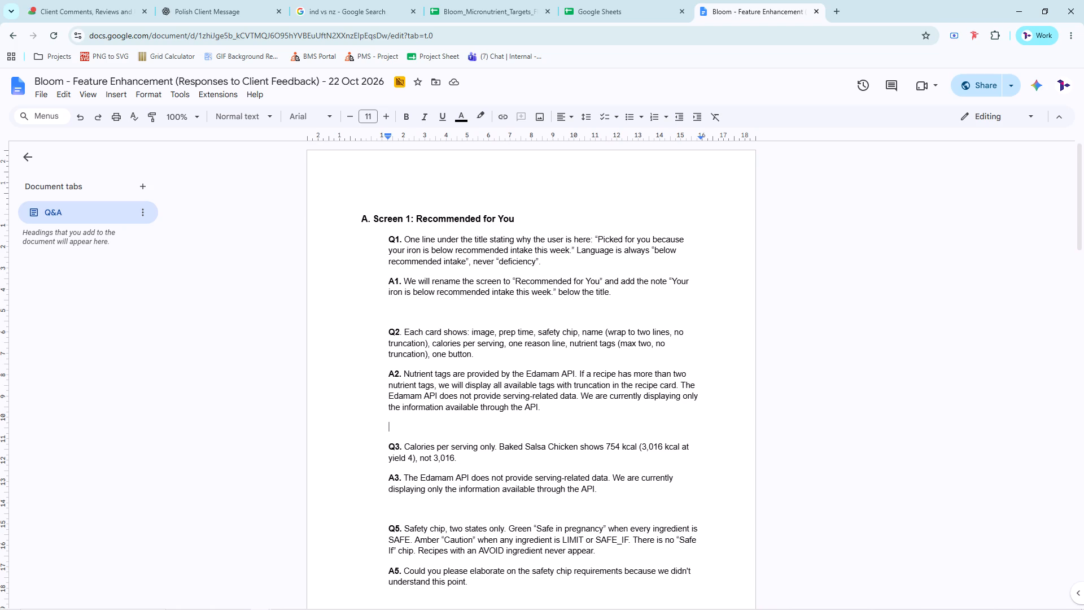
scroll(480, 425, "down", 2)
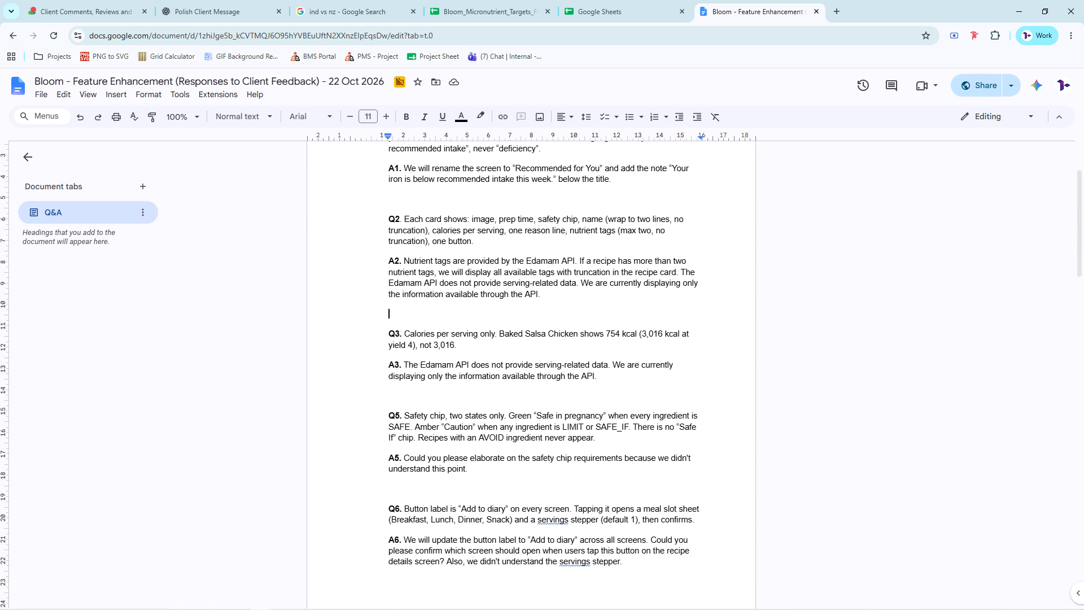
scroll(483, 413, "up", 2)
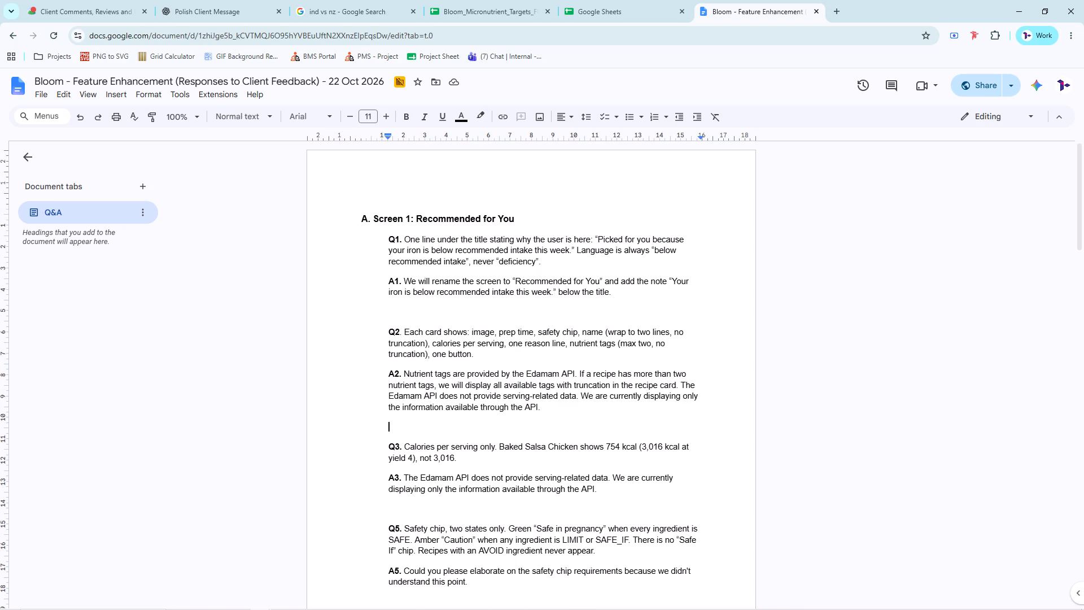
scroll(505, 402, "down", 2)
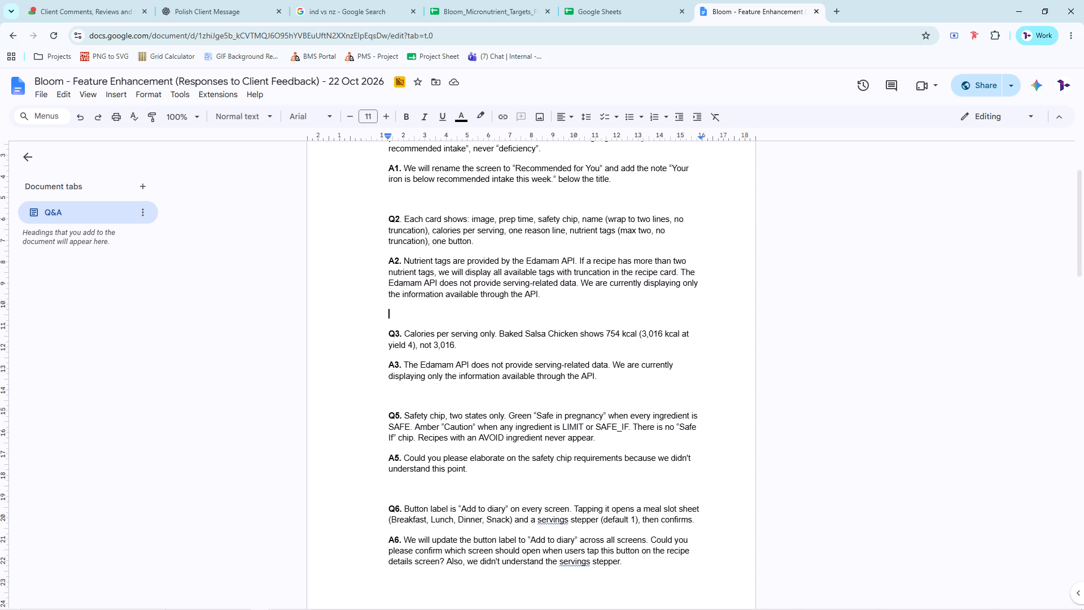
scroll(558, 538, "down", 2)
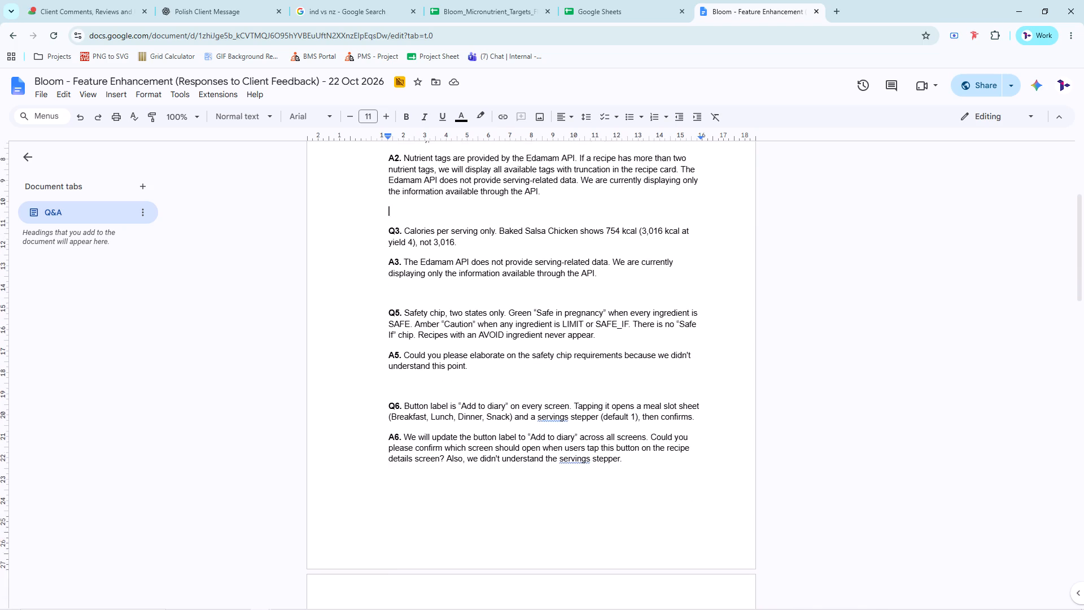
scroll(559, 534, "down", 4)
Read the questions and answers Q7 to Q12 in the Screen 2: Recipe Details section.
left_click_drag(523, 472, 563, 472)
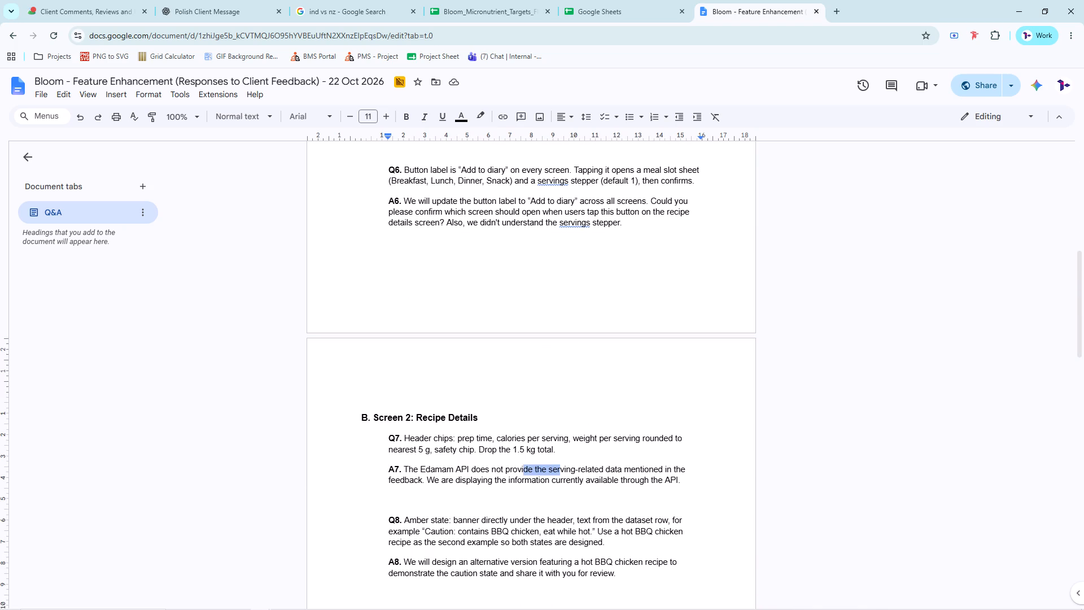
scroll(553, 478, "down", 1)
left_click_drag(492, 503, 539, 506)
scroll(568, 515, "down", 2)
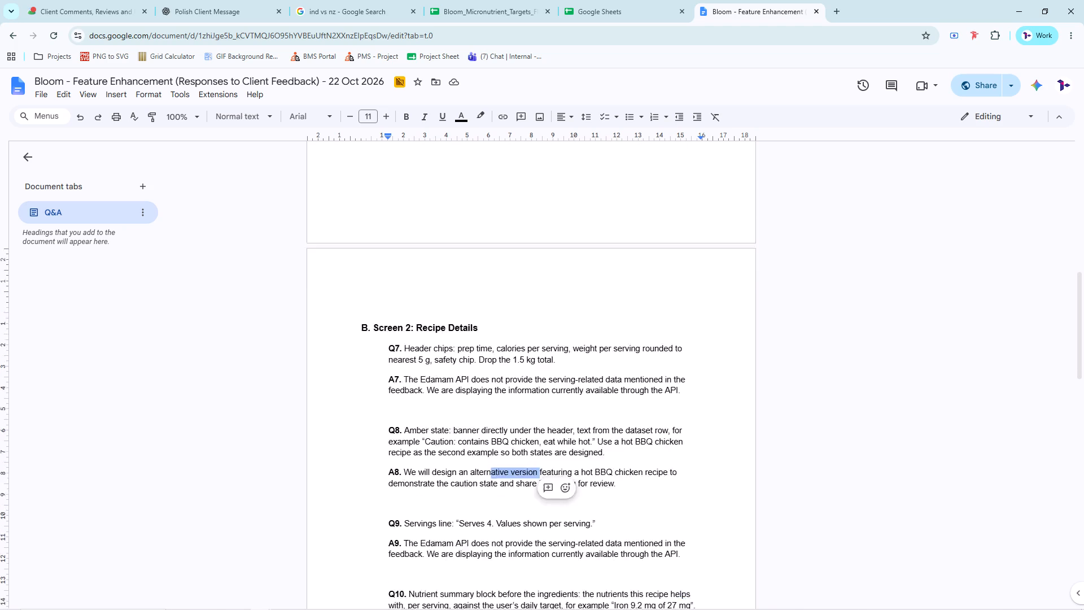
left_click(455, 469)
scroll(466, 499, "down", 2)
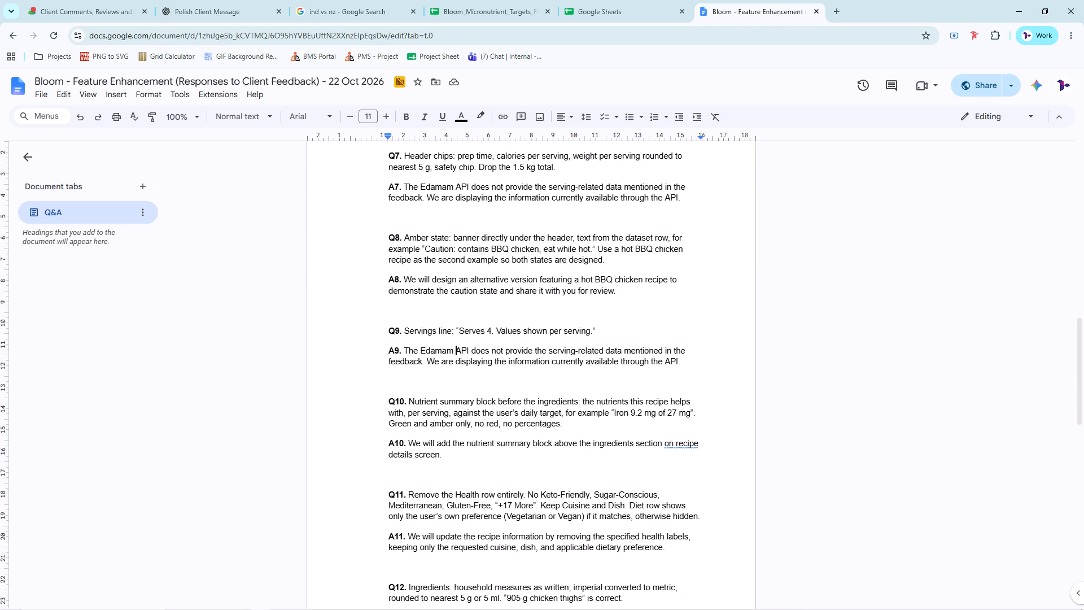
left_click_drag(475, 446, 489, 444)
scroll(489, 445, "down", 2)
left_click(490, 433)
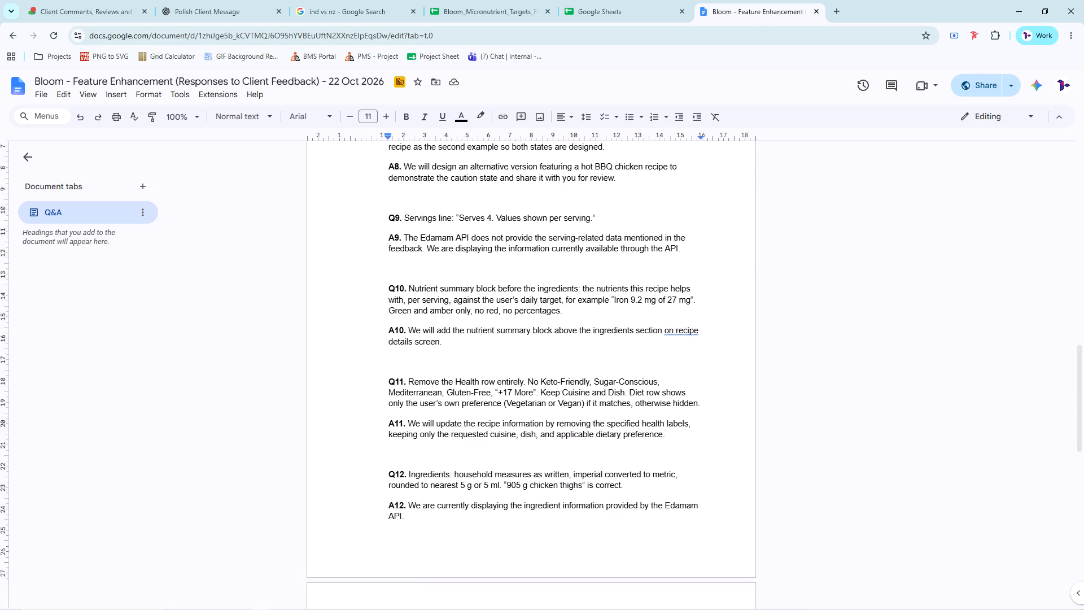
left_click_drag(521, 439, 665, 437)
scroll(565, 468, "down", 1)
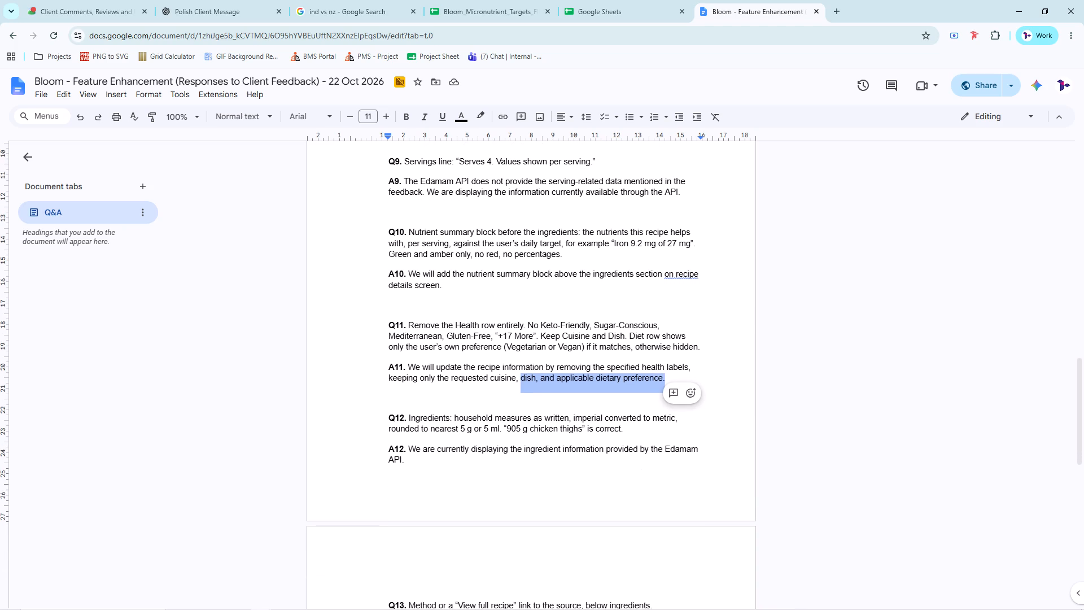
left_click_drag(461, 451, 575, 445)
scroll(579, 445, "down", 4)
left_click(541, 242)
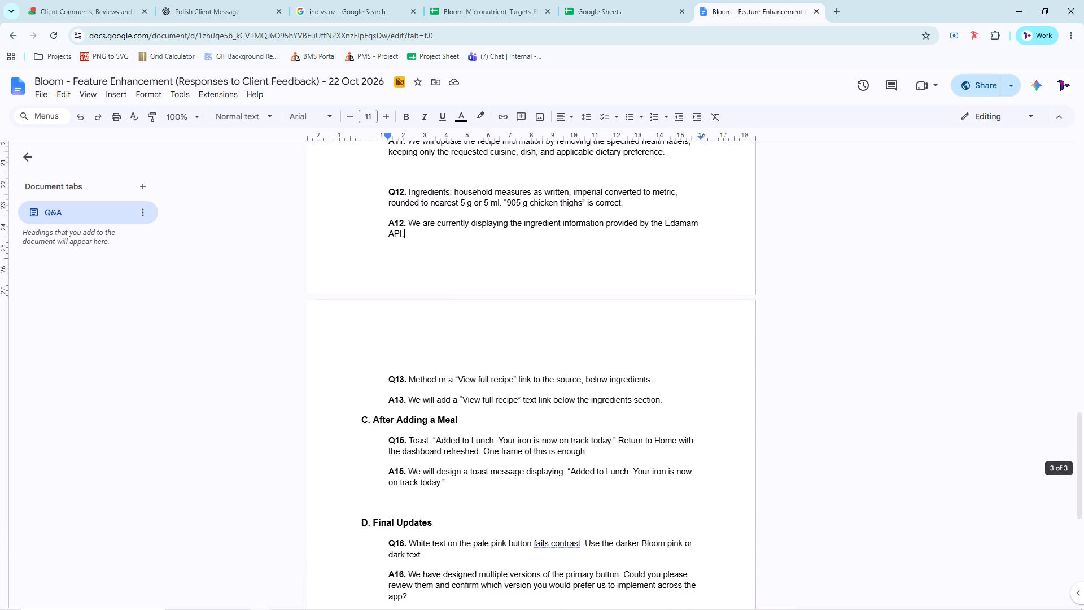
Read answer A13 and the responses in the After Adding a Meal and Final Updates sections.
left_click_drag(470, 400, 642, 403)
left_click_drag(463, 474, 510, 472)
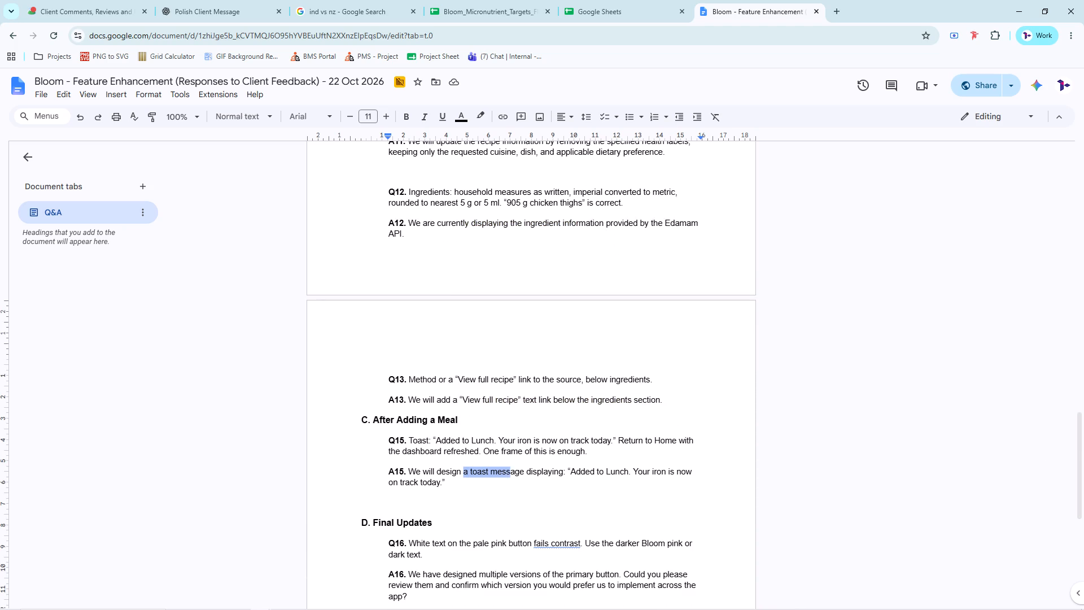
left_click_drag(510, 472, 561, 473)
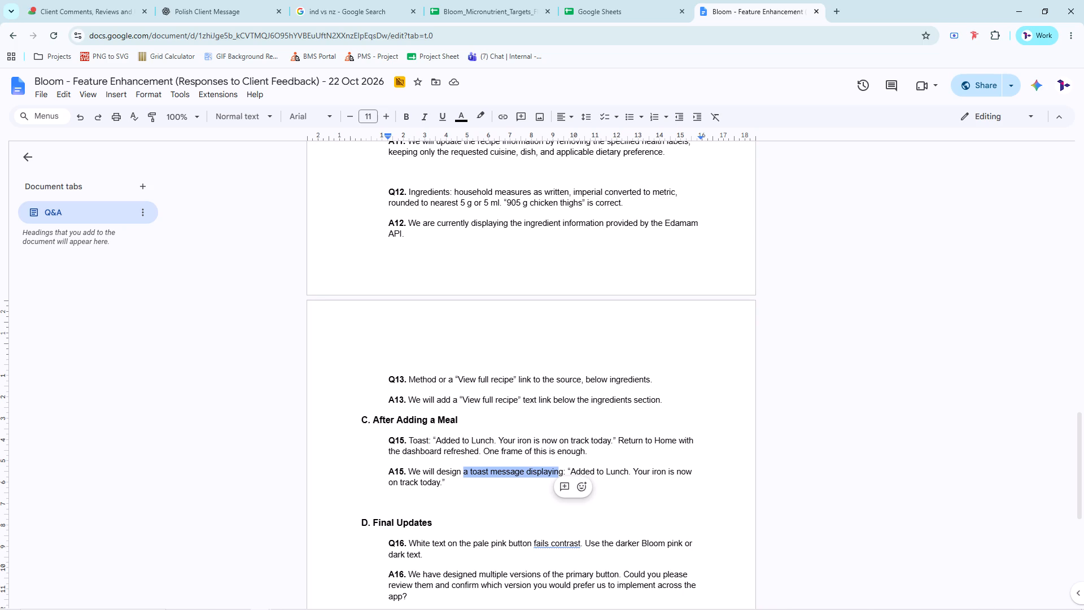
scroll(474, 472, "down", 3)
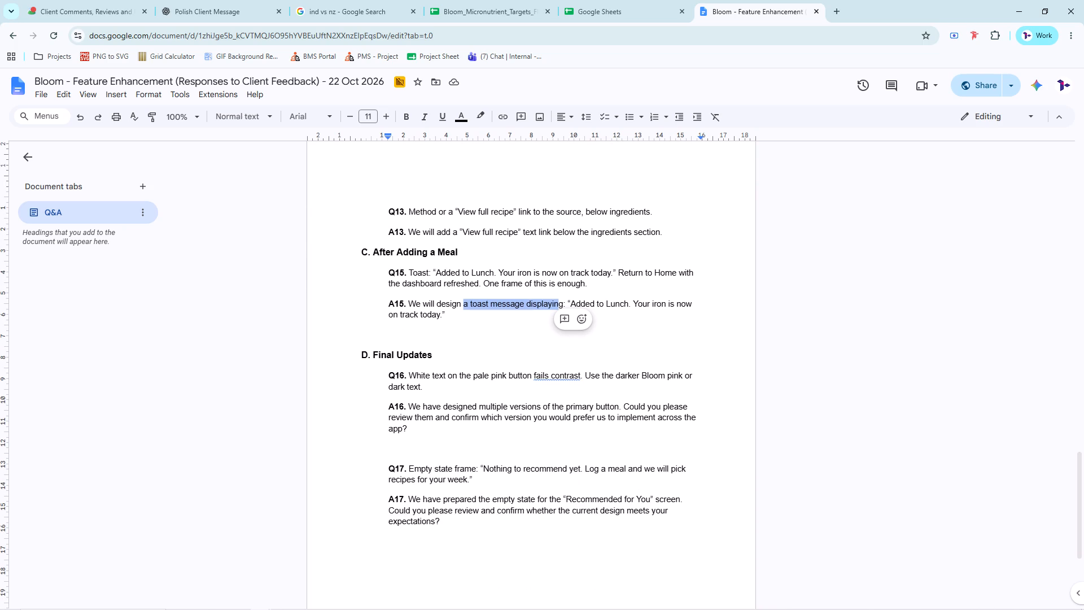
left_click_drag(467, 408, 569, 410)
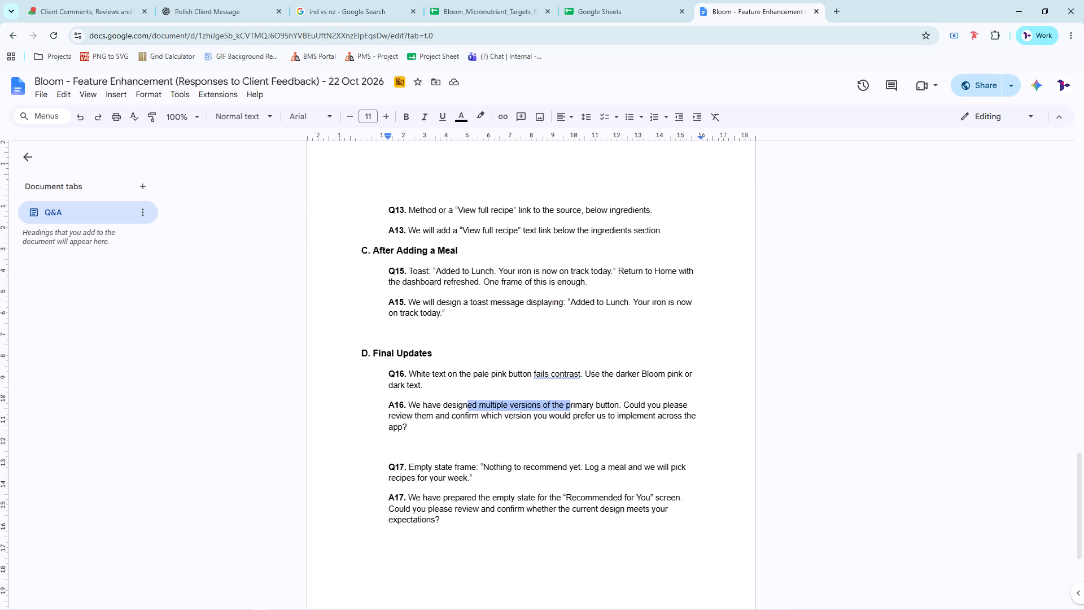
Return to the start of the document and reread answer A1 about renaming the screen and adding the note.
left_click(542, 449)
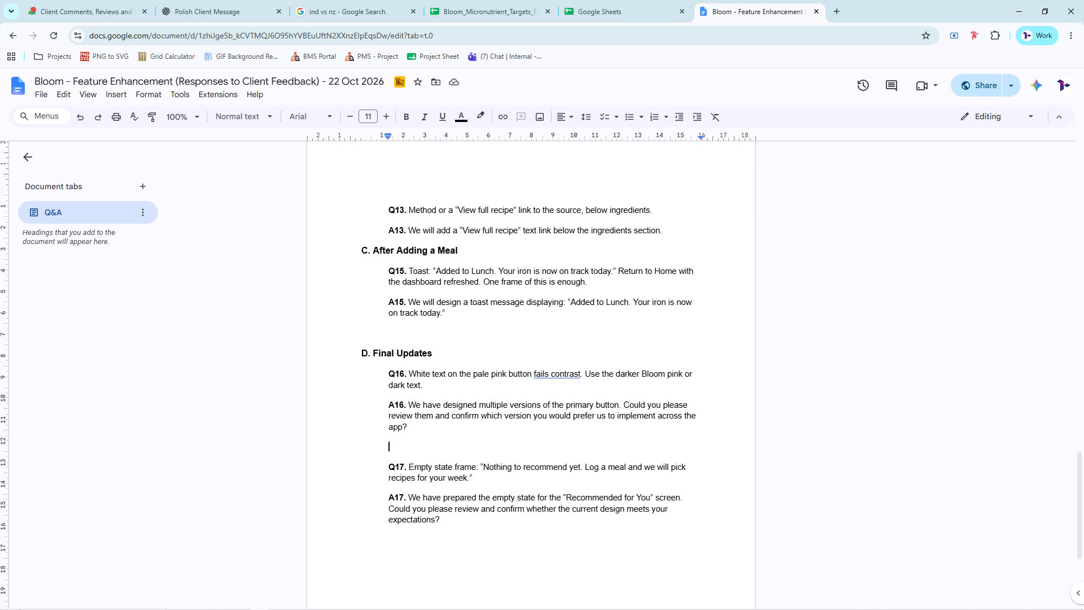
scroll(515, 513, "up", 14)
scroll(515, 513, "down", 1)
scroll(515, 513, "up", 8)
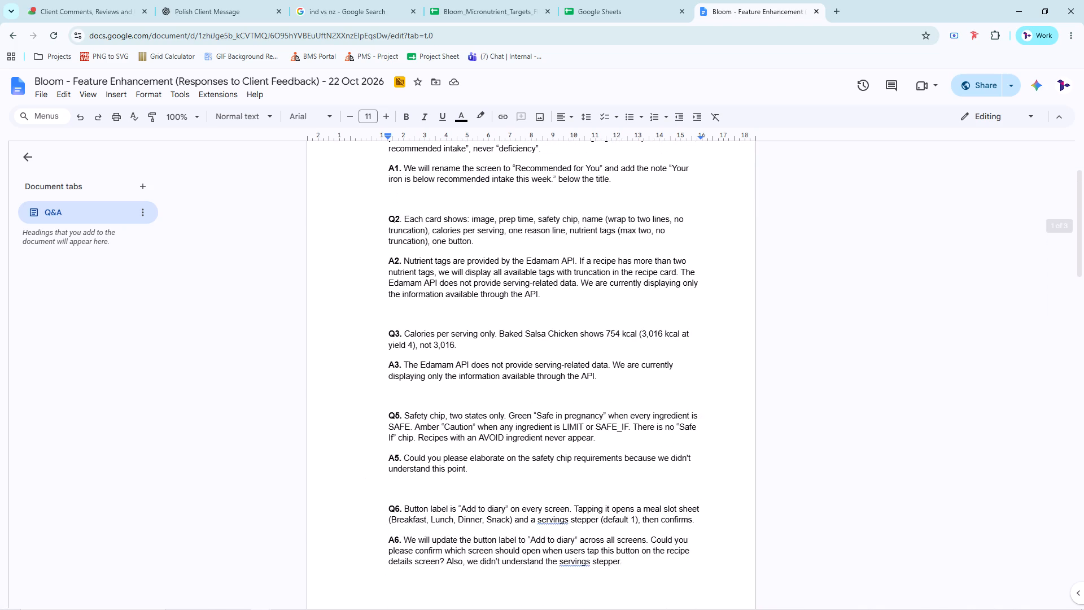
scroll(515, 513, "up", 2)
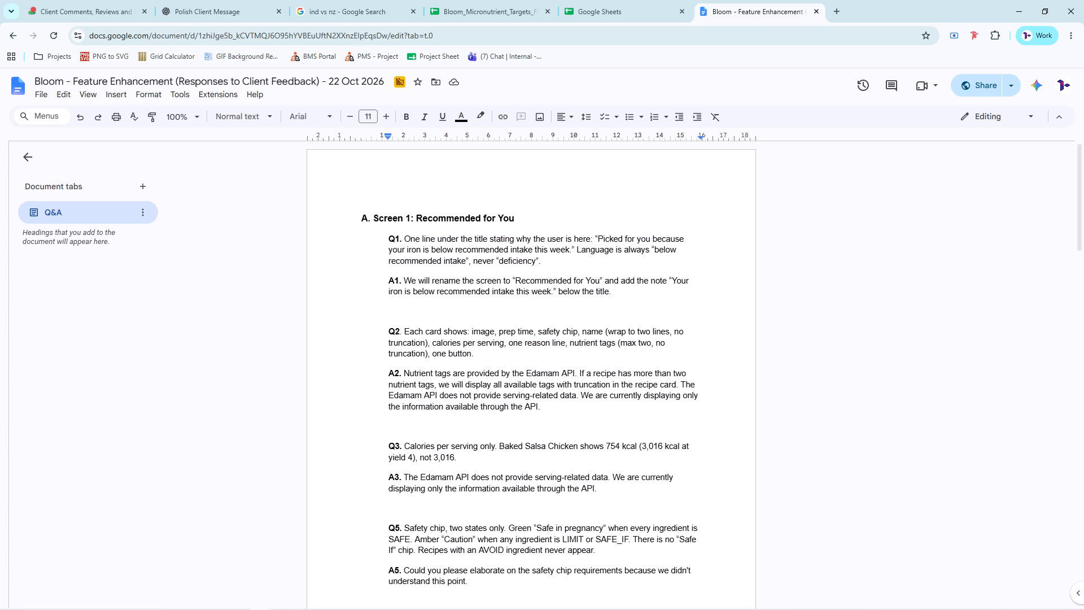
left_click_drag(462, 280, 481, 278)
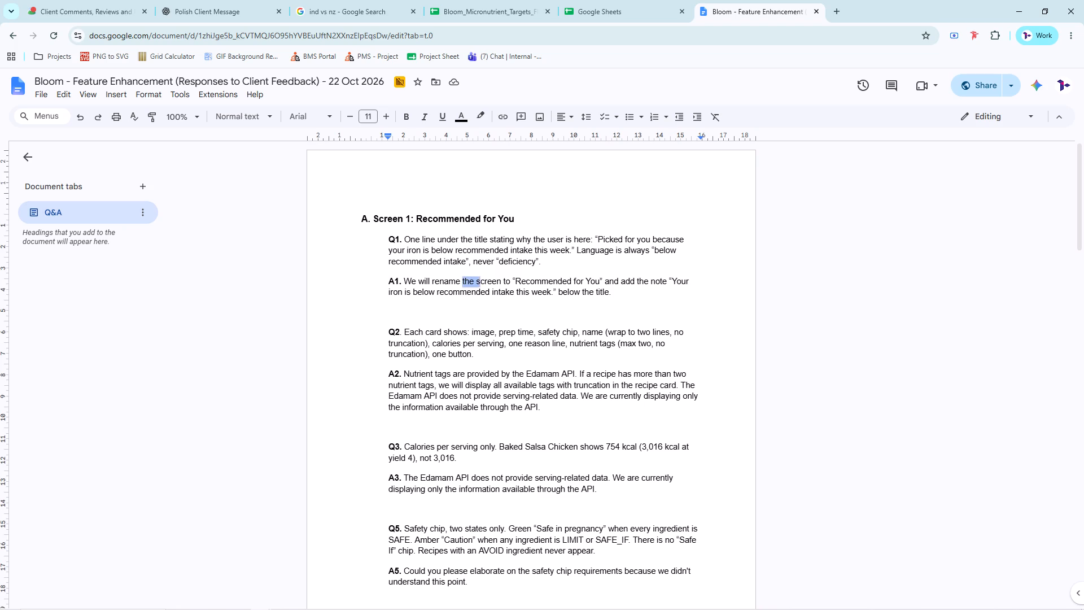
left_click_drag(481, 278, 617, 278)
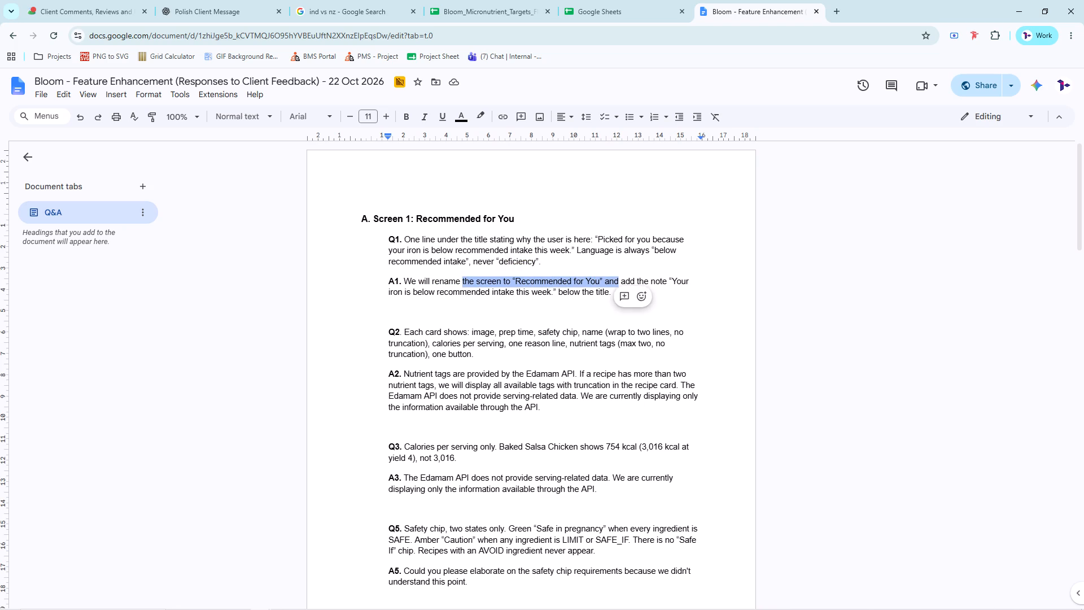
left_click_drag(442, 297, 601, 291)
Reread answers A2 and A3 about nutrient tags and serving data from the Edamam API.
left_click_drag(465, 381, 506, 376)
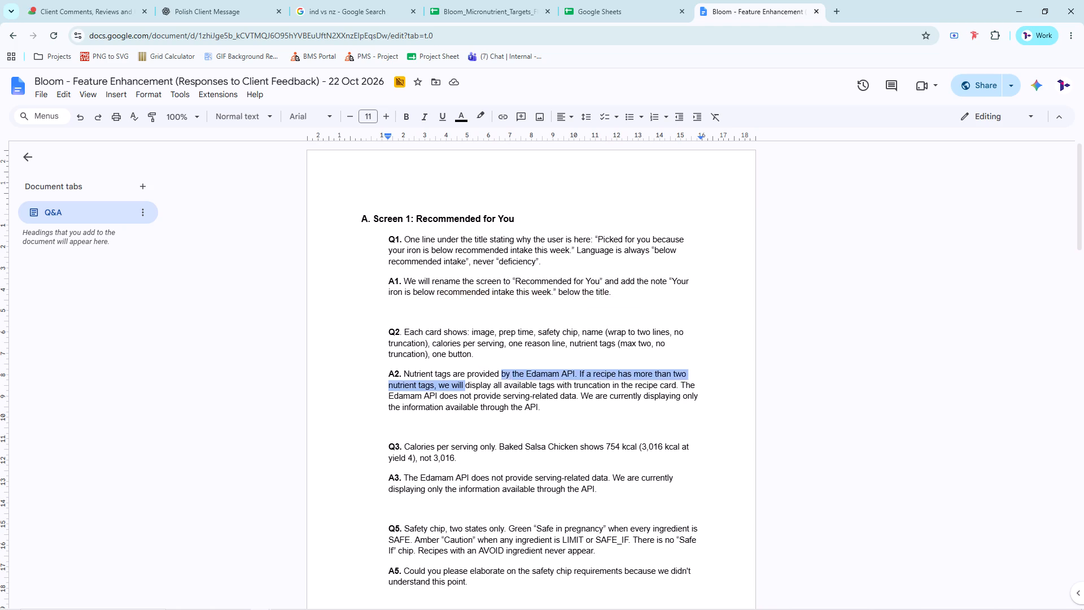
left_click_drag(506, 376, 521, 374)
left_click(503, 384)
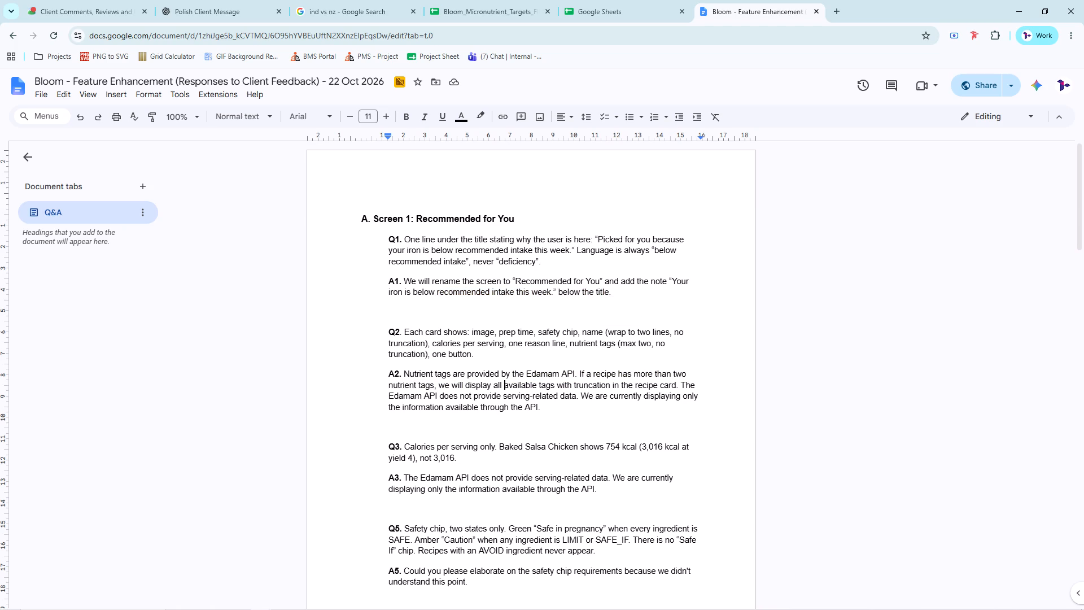
left_click(578, 371)
left_click(578, 377)
left_click_drag(580, 374, 680, 373)
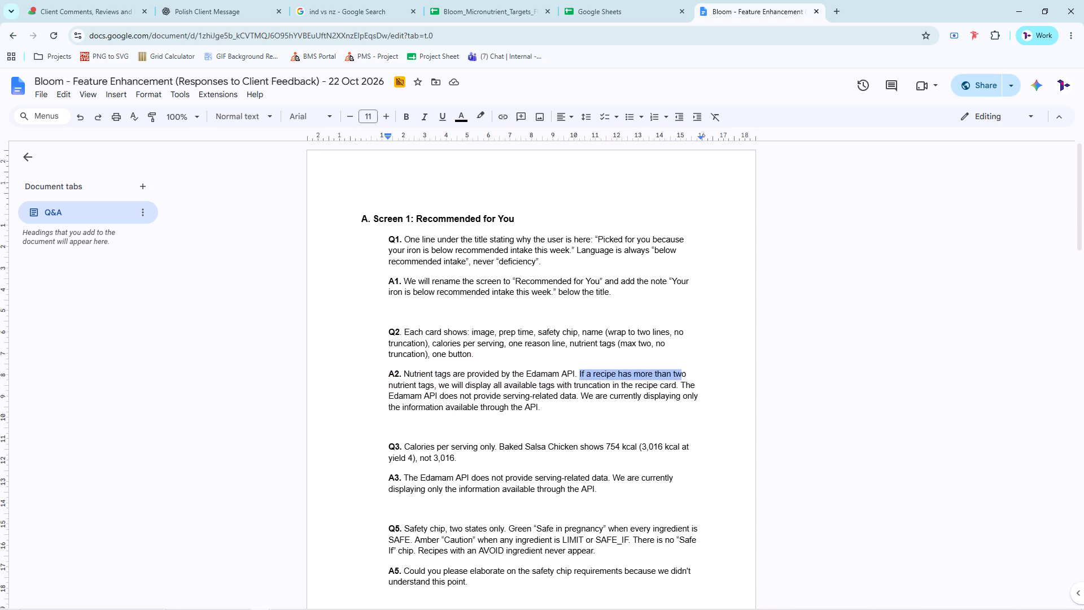
left_click_drag(680, 373, 690, 375)
left_click(445, 386)
left_click_drag(462, 385, 497, 386)
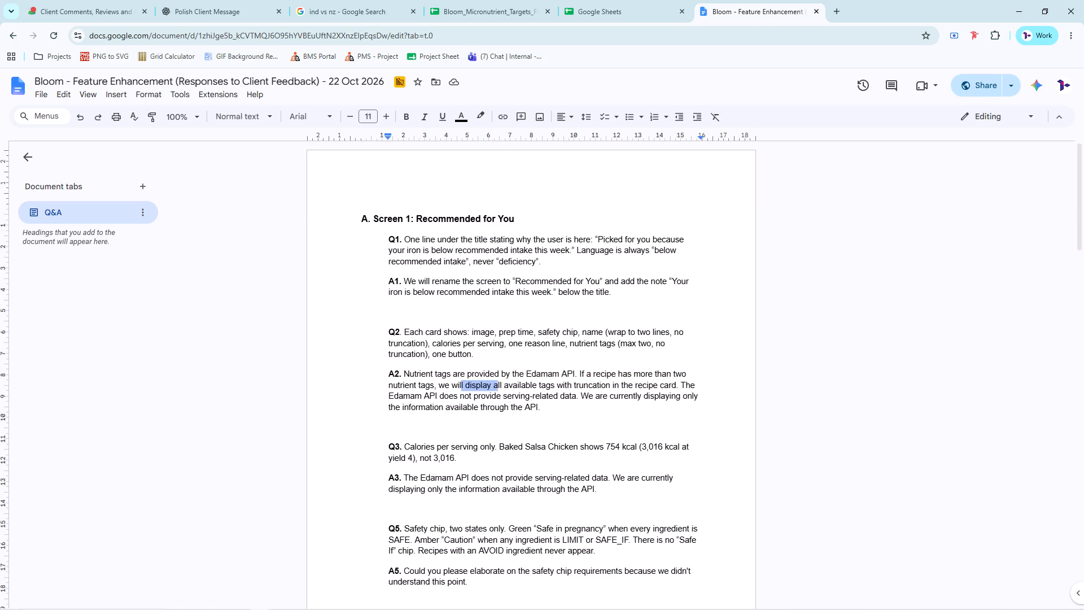
left_click_drag(497, 386, 652, 385)
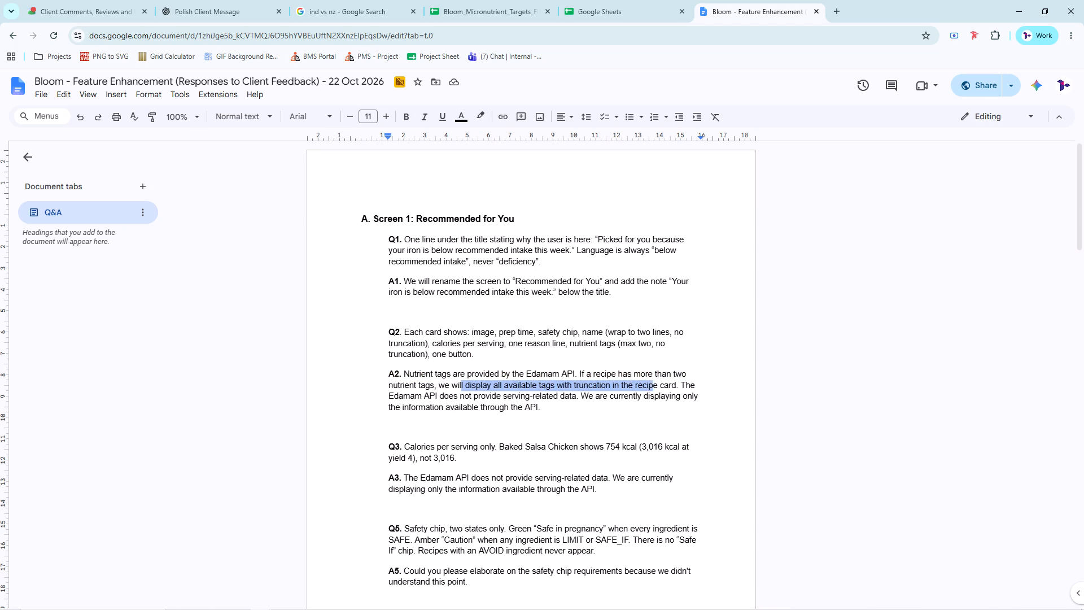
left_click_drag(652, 385, 681, 385)
left_click(499, 401)
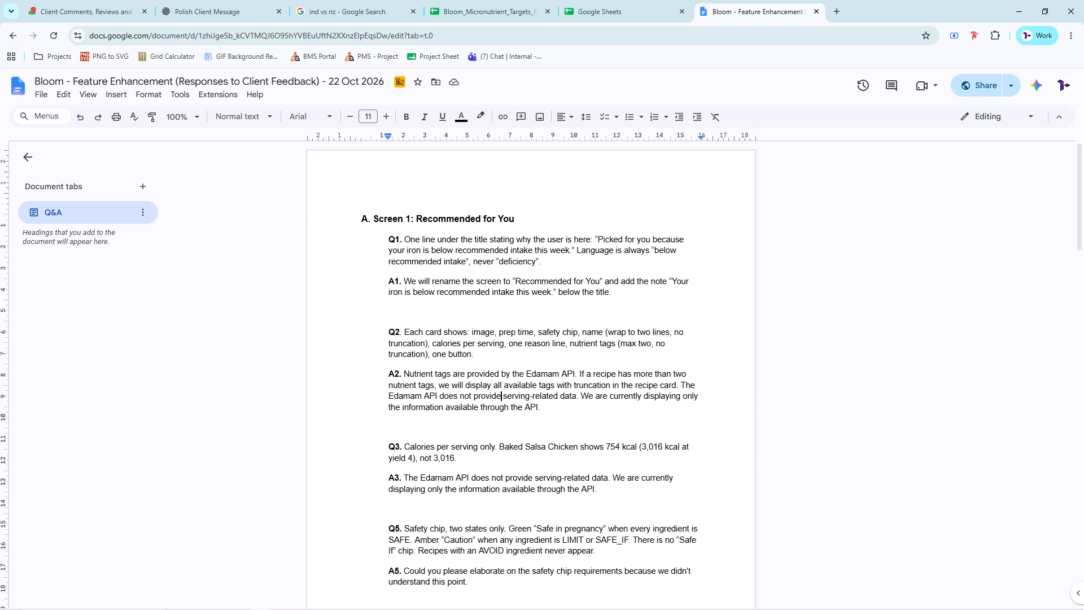
scroll(500, 401, "down", 1)
left_click(535, 421)
scroll(533, 432, "down", 1)
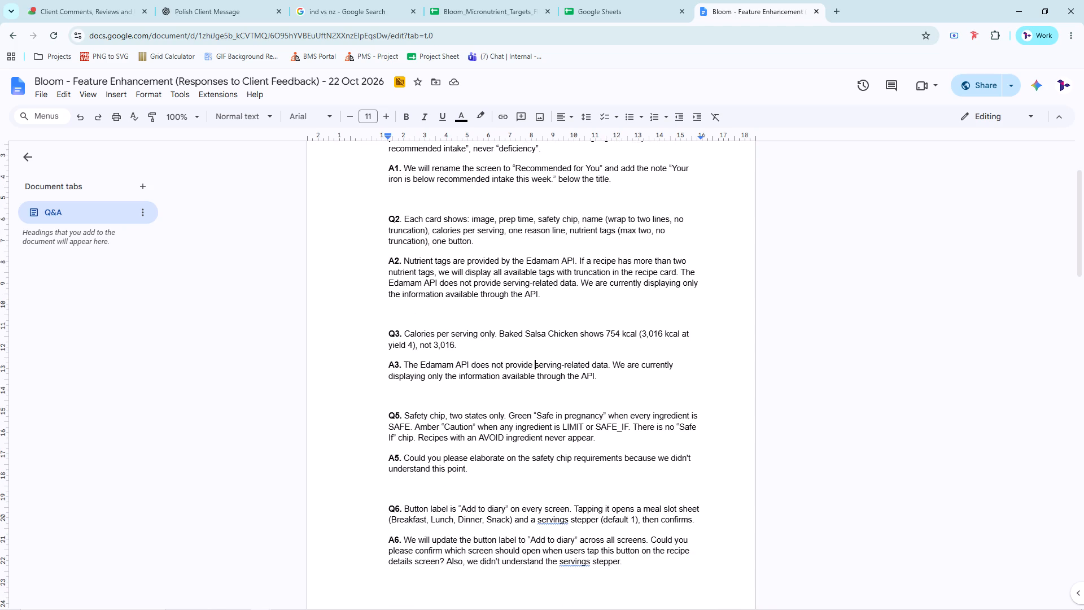
Copy the A5 answer text and paste it over "Could you please elaborate more" in the Preconception note in Figma.
left_click_drag(497, 466, 400, 448)
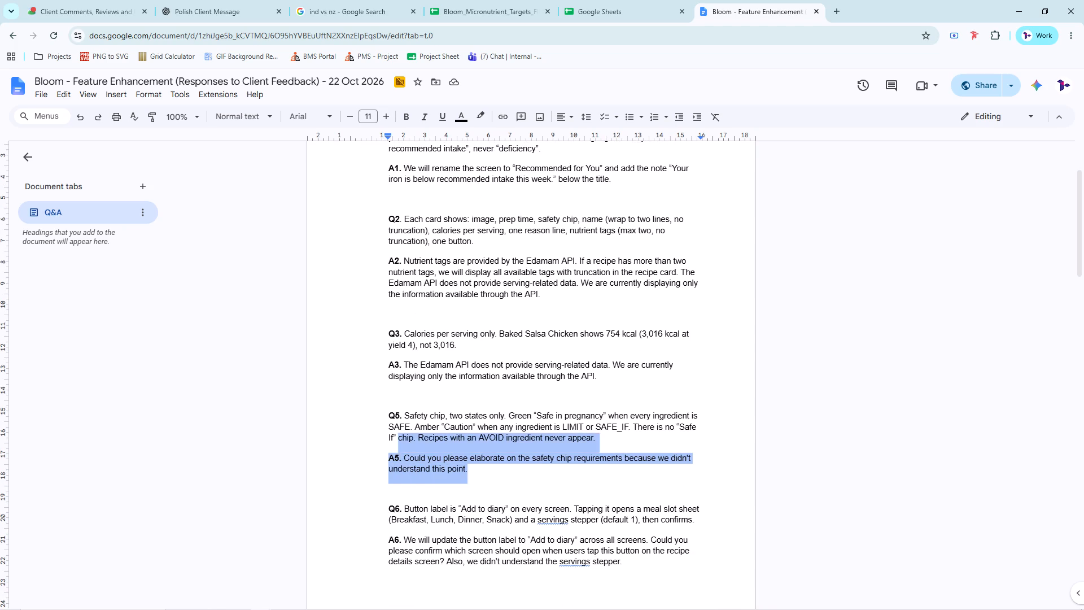
left_click_drag(400, 448, 402, 463)
key("ctrl+c")
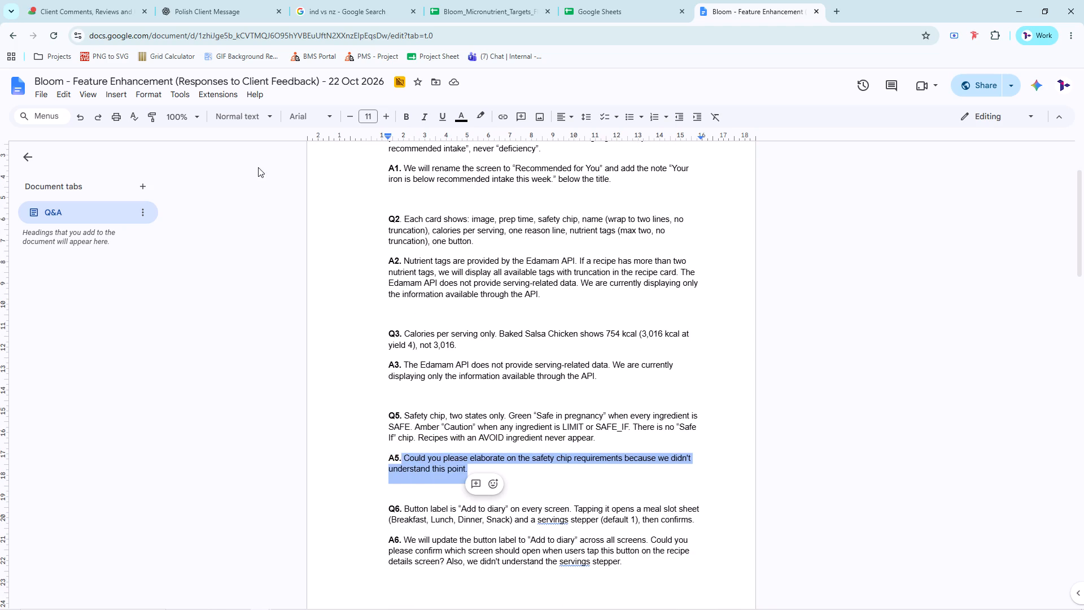
key("alt+Tab")
key("alt+Tab")
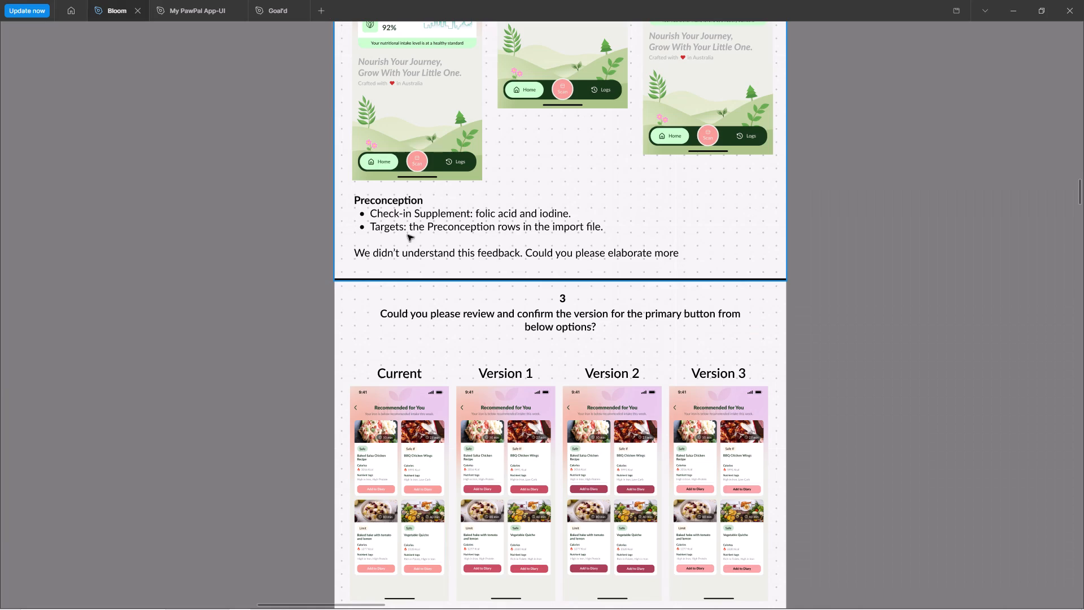
triple_click(415, 249, "ctrl")
left_click_drag(526, 258, 687, 257)
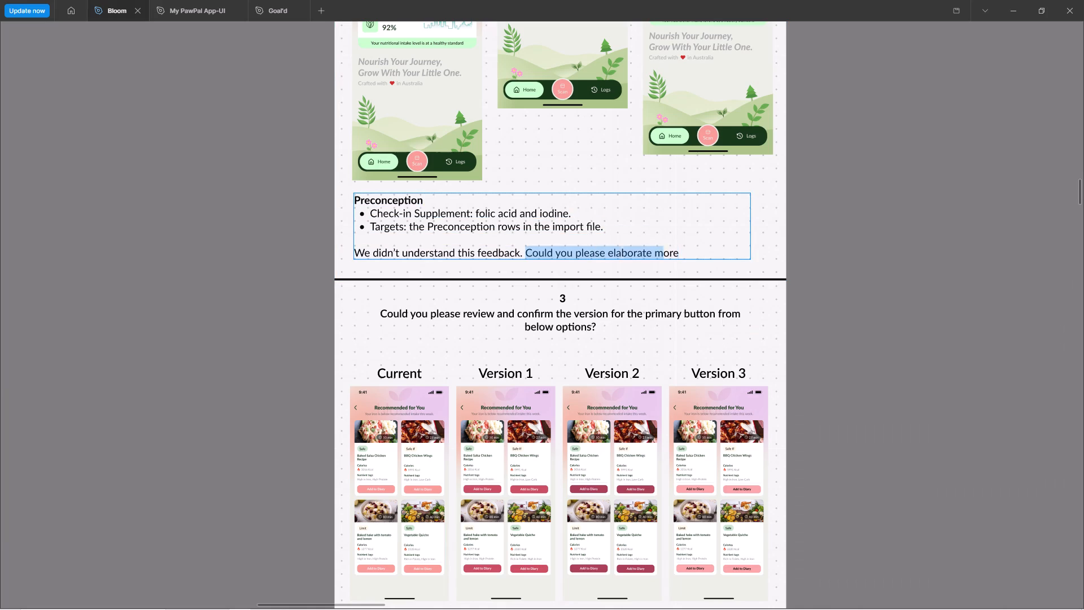
left_click_drag(687, 257, 725, 259)
key("ctrl+shift+v")
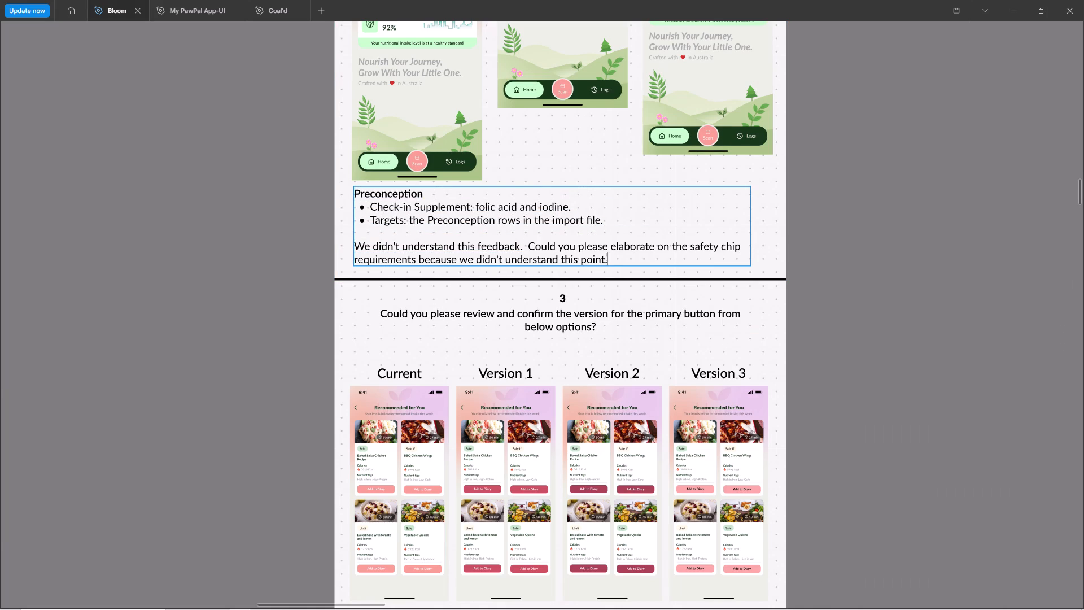
Replace "safety chip" with "above" in the pasted clarification request.
left_click(693, 246)
left_click_drag(689, 247, 735, 247)
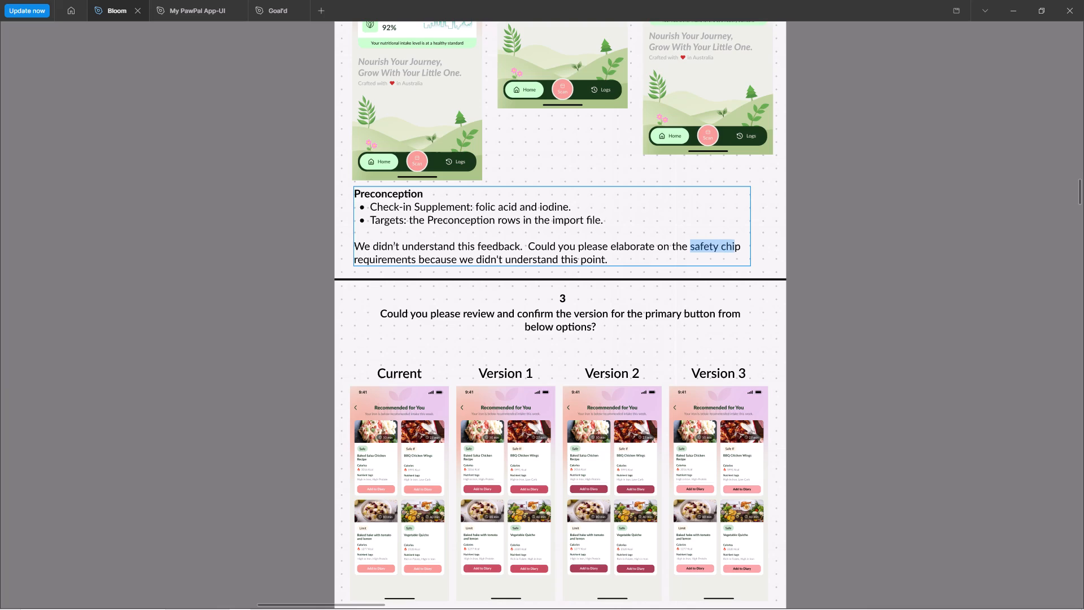
left_click_drag(735, 247, 750, 247)
key("BackSpace")
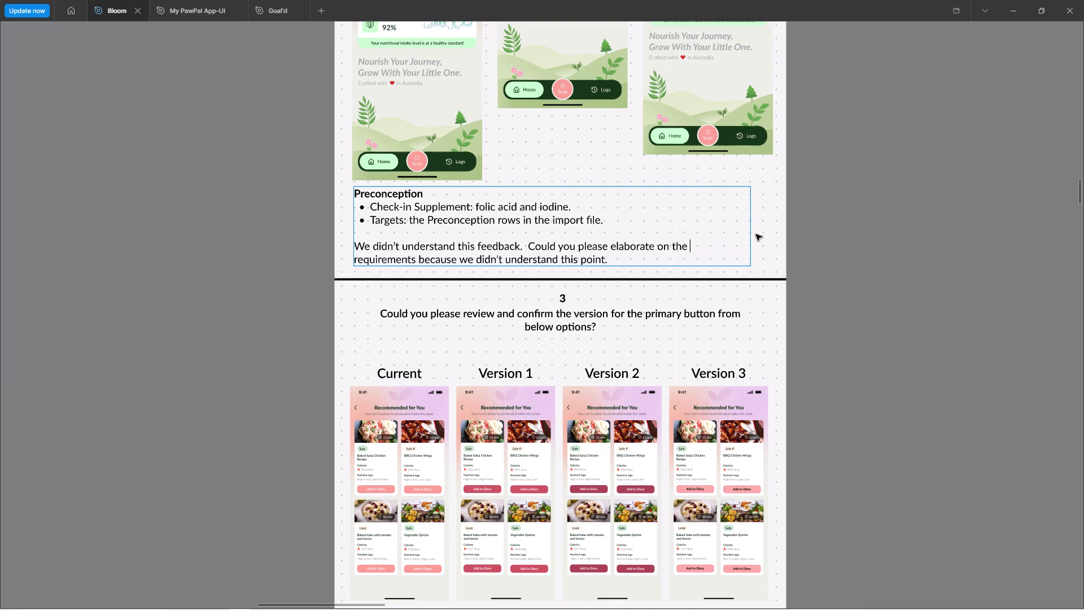
type("above poi")
key("BackSpace")
key("BackSpace")
key("BackSpace")
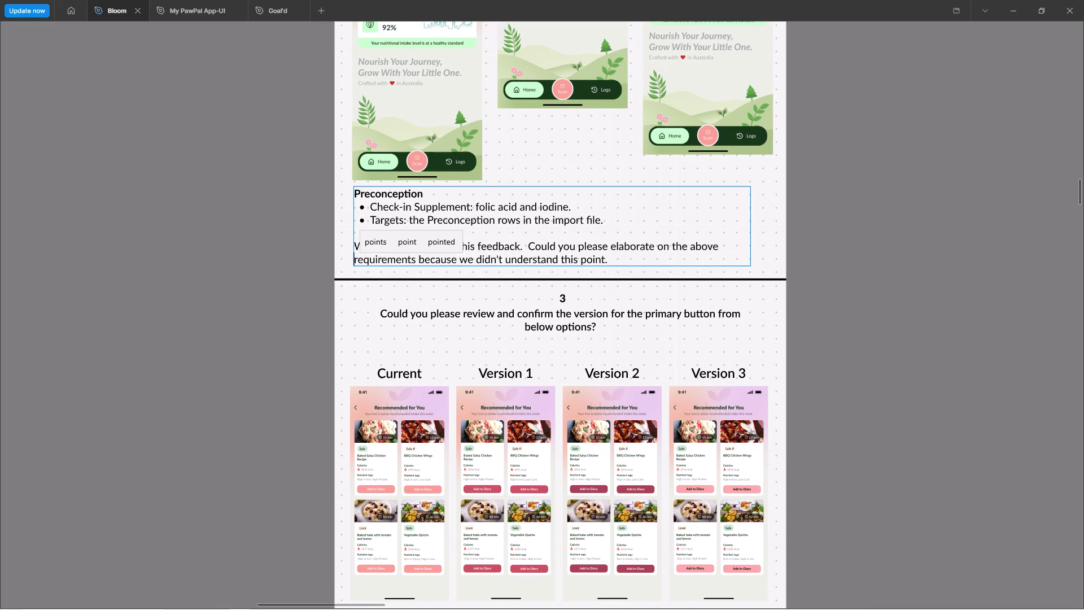
Delete the sentence "We didn't understand this feedback." from the start of the clarification request.
left_click(516, 258)
left_click_drag(530, 246, 345, 247)
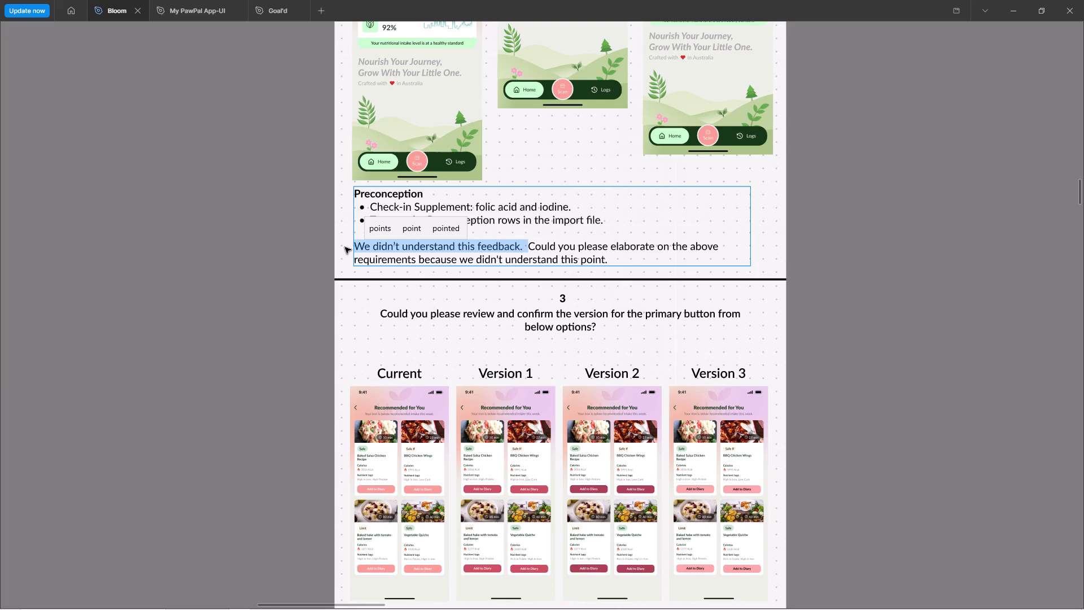
key("BackSpace")
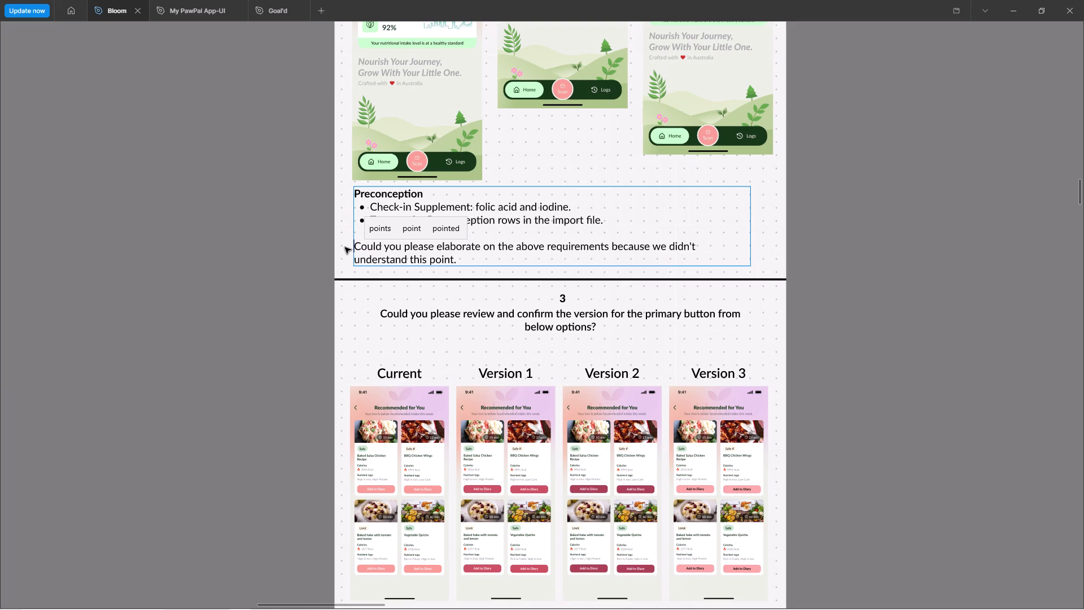
double_click(239, 290)
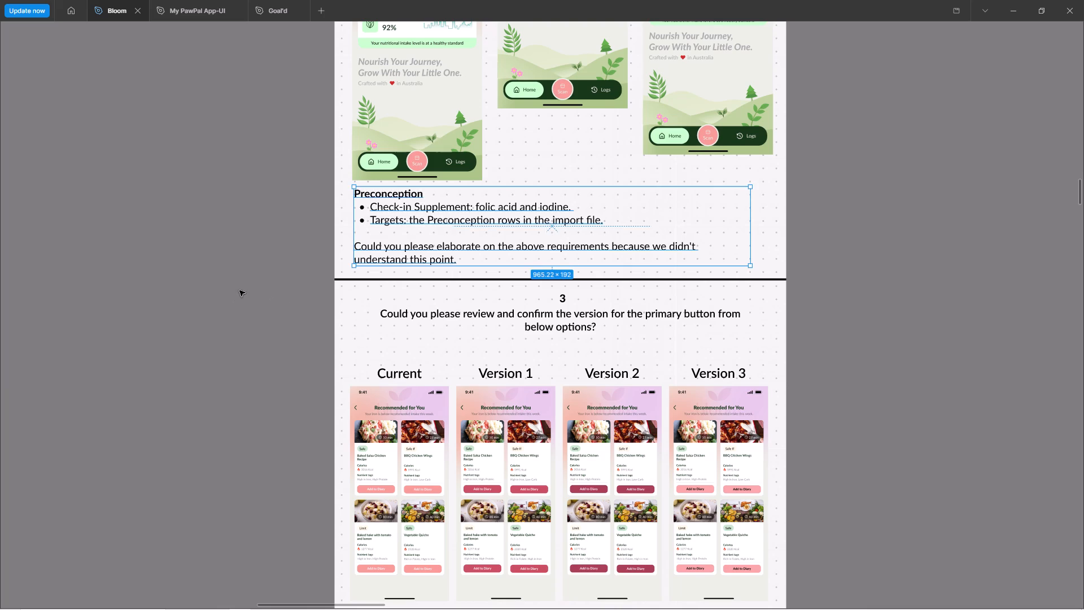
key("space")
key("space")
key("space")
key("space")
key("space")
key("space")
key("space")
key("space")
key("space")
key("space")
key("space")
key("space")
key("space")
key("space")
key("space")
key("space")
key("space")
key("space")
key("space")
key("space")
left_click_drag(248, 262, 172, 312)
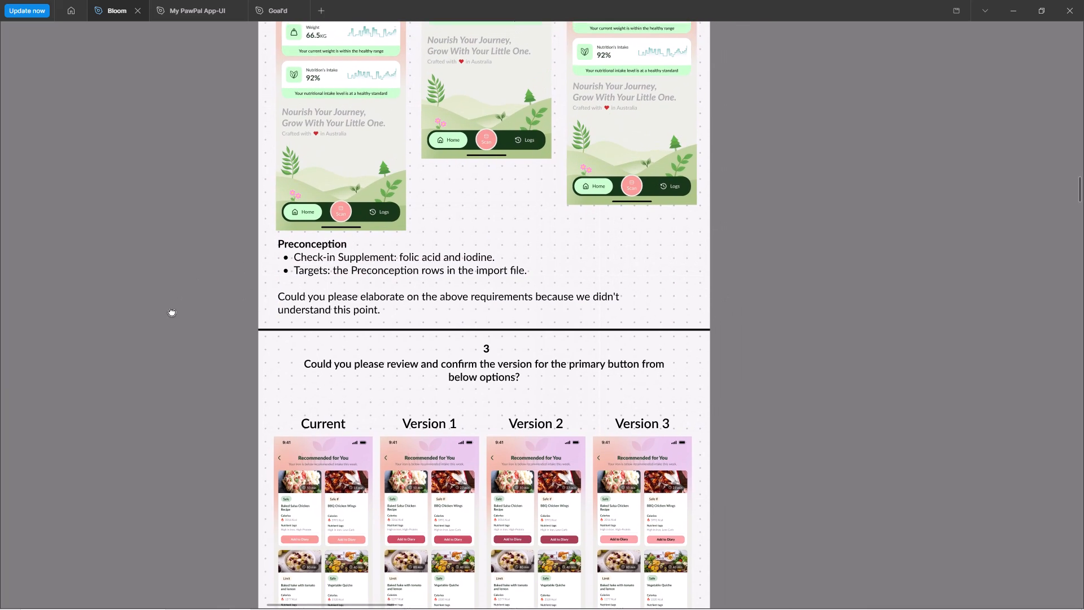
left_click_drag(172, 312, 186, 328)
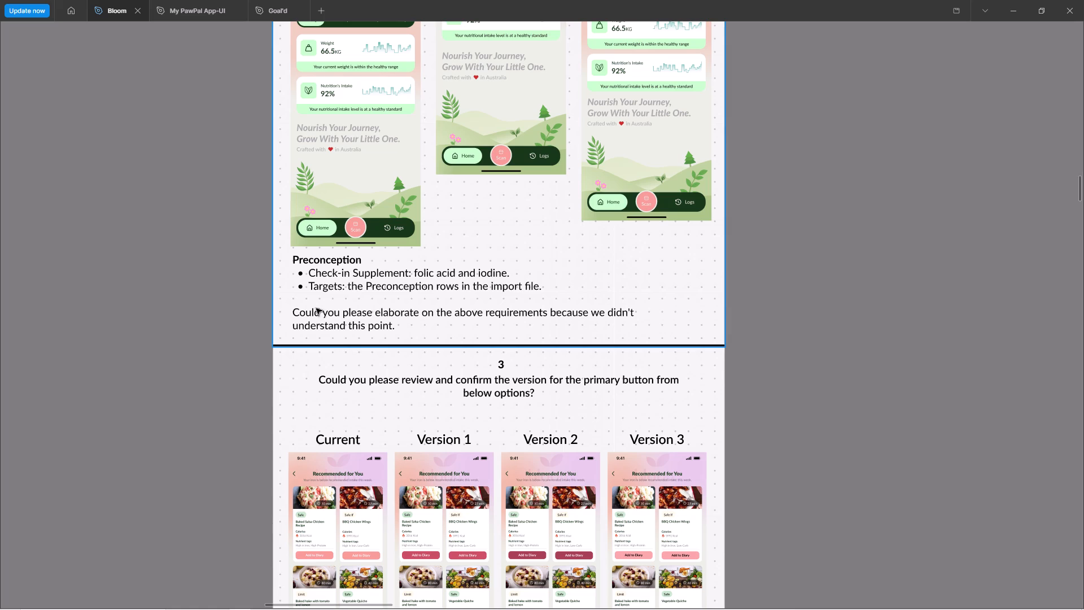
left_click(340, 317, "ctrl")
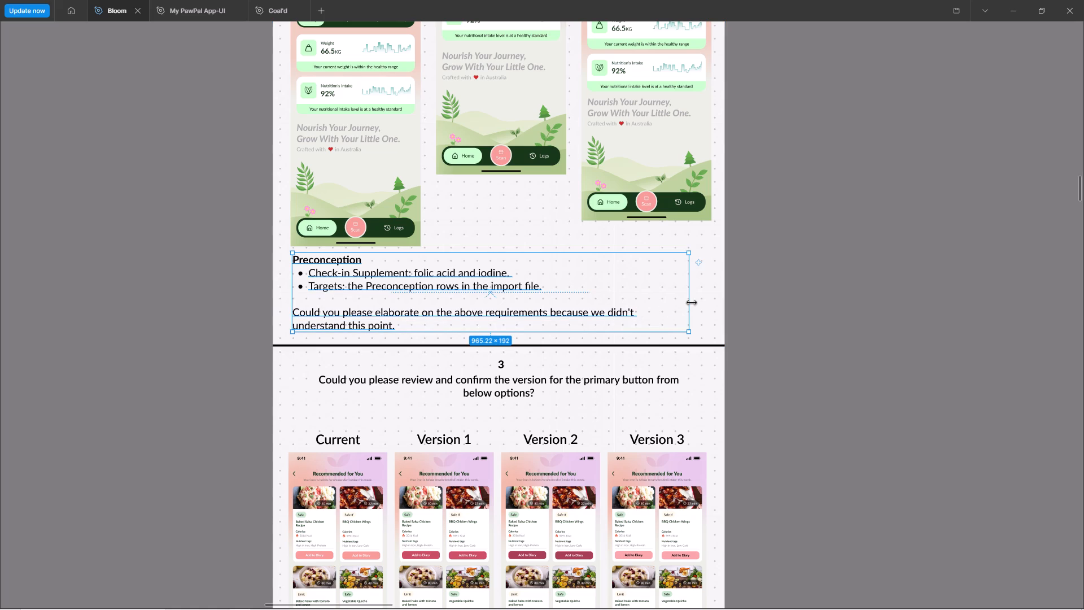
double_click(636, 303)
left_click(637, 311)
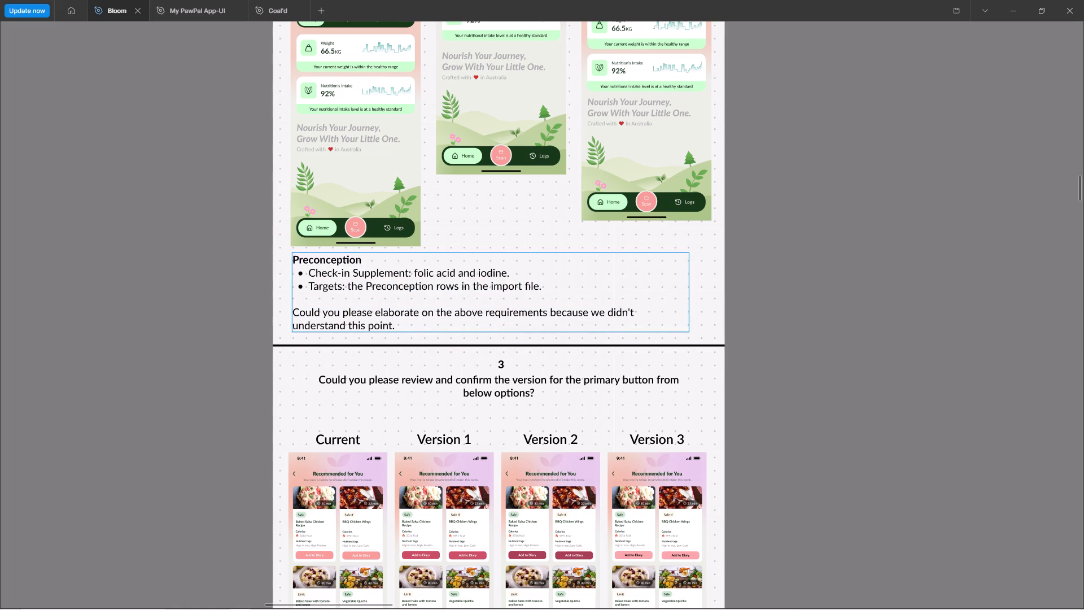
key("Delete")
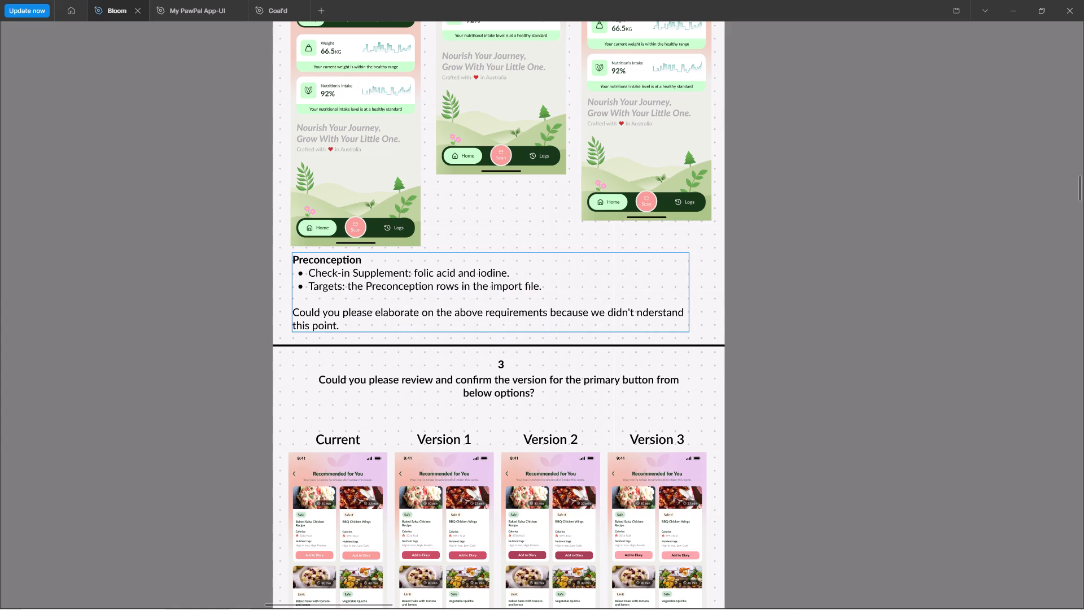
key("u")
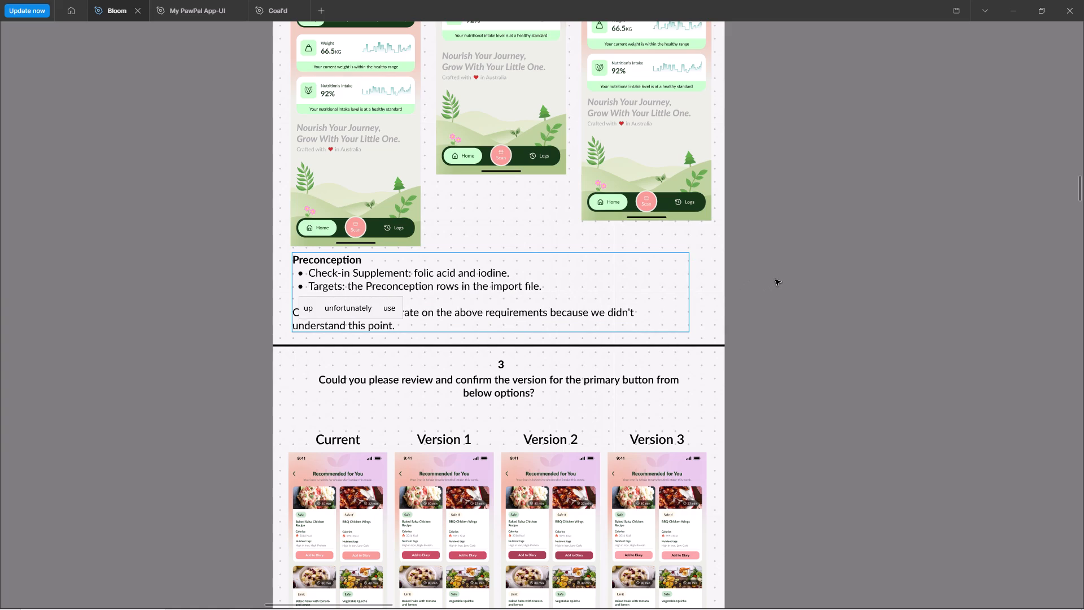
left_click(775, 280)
Widen the Preconception text box slightly so "understand" fits on the first line of the request.
left_click_drag(685, 297, 687, 297)
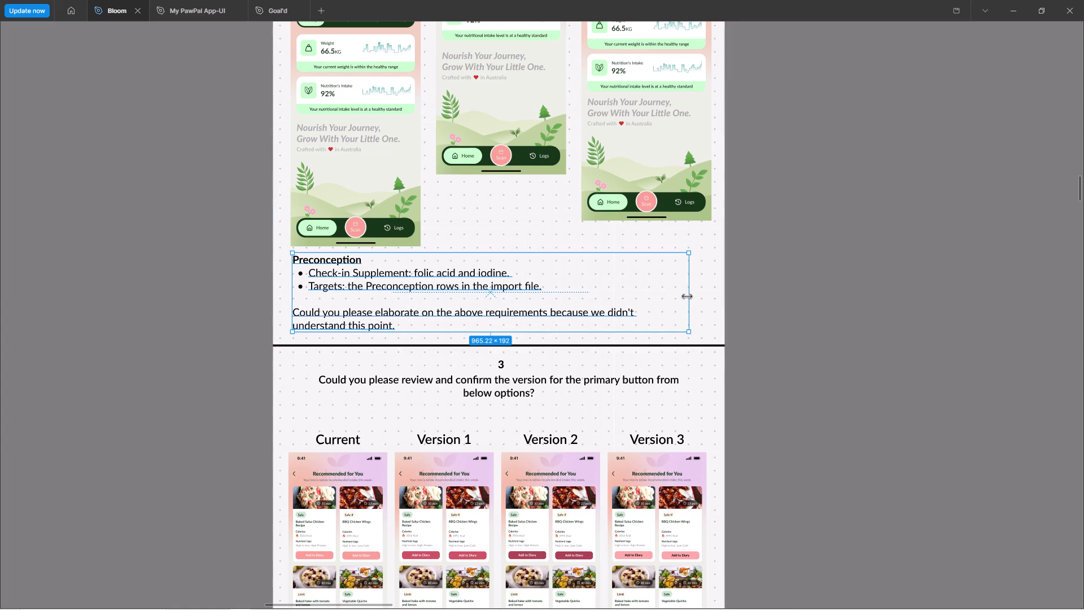
left_click_drag(687, 297, 702, 291)
left_click(774, 269)
Insert "for the Preconception" after "requirements" in the clarification request of the Preconception note.
scroll(577, 278, "up", 1, "ctrl")
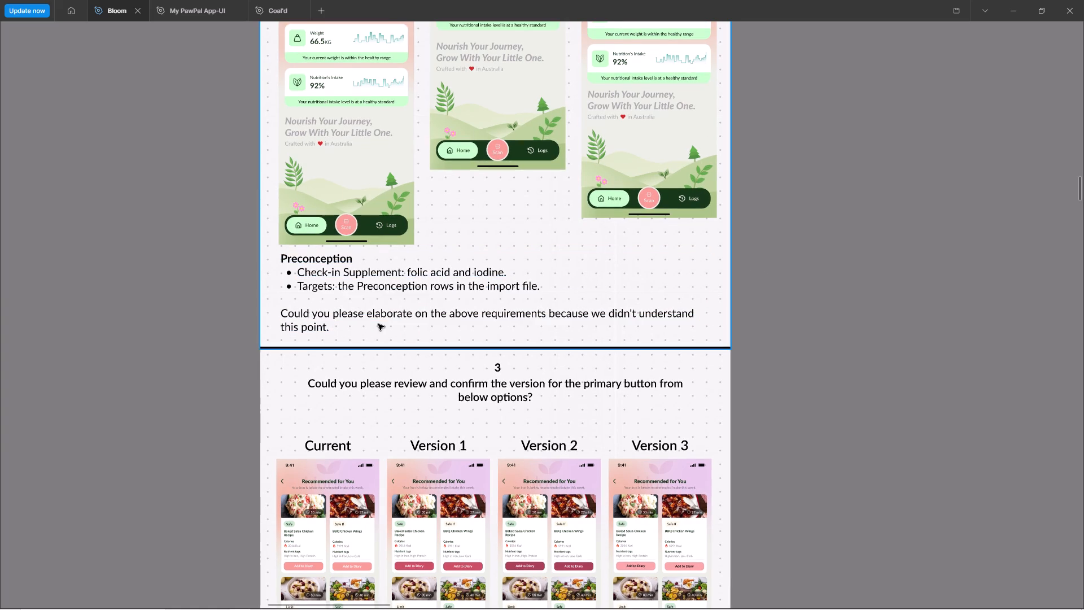
double_click(567, 317, "ctrl")
left_click(545, 313, "ctrl")
key("space")
type("foer")
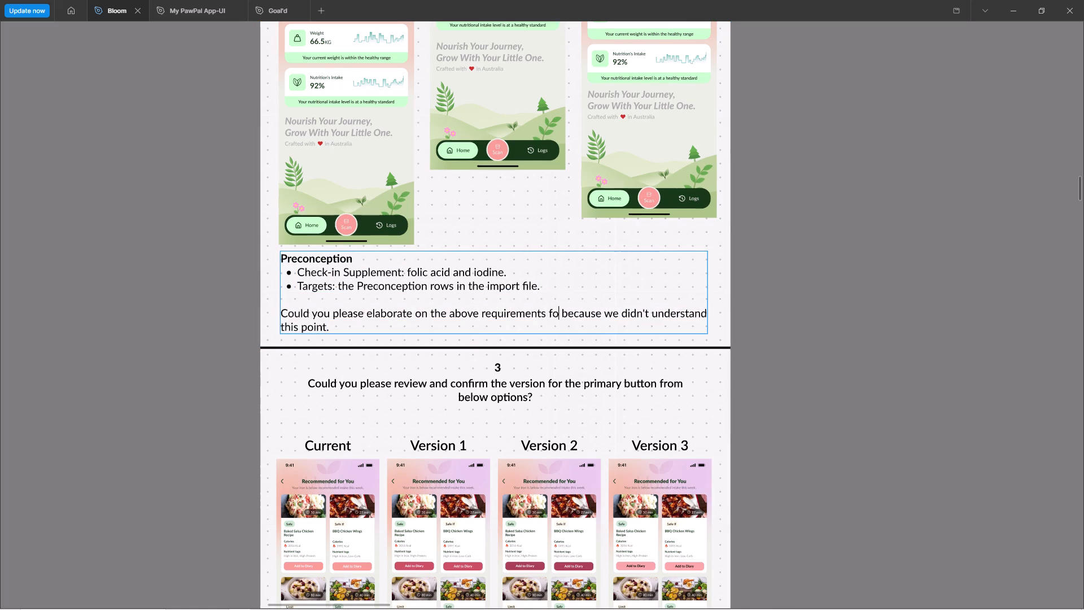
key("space")
key("BackSpace")
key("BackSpace")
key("BackSpace")
type("r the Prec")
type("oncepto")
key("BackSpace")
key("BackSpace")
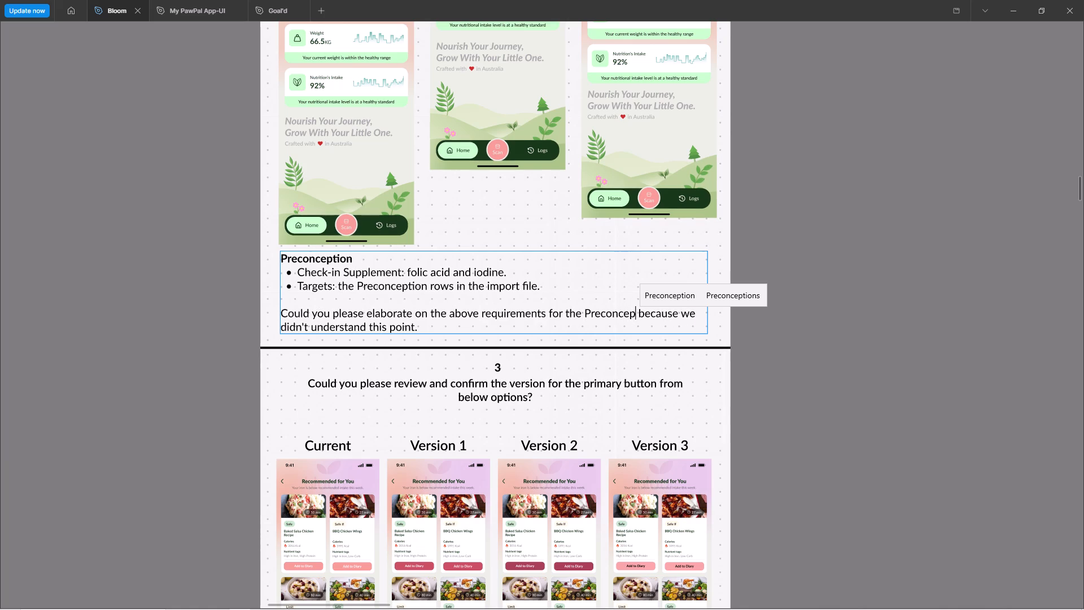
type("tion")
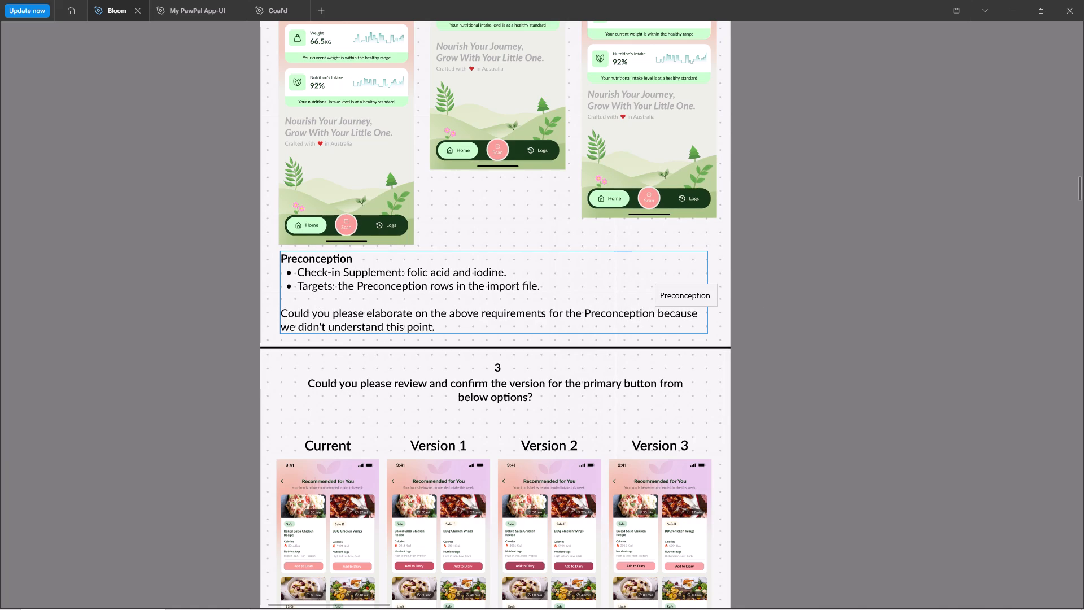
left_click(556, 329)
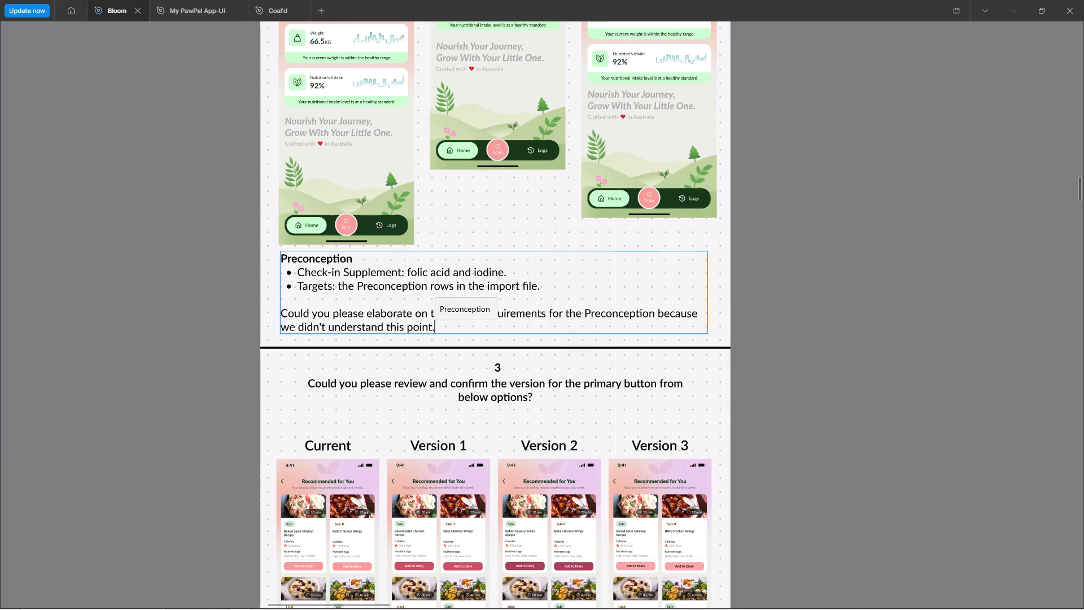
double_click(855, 305)
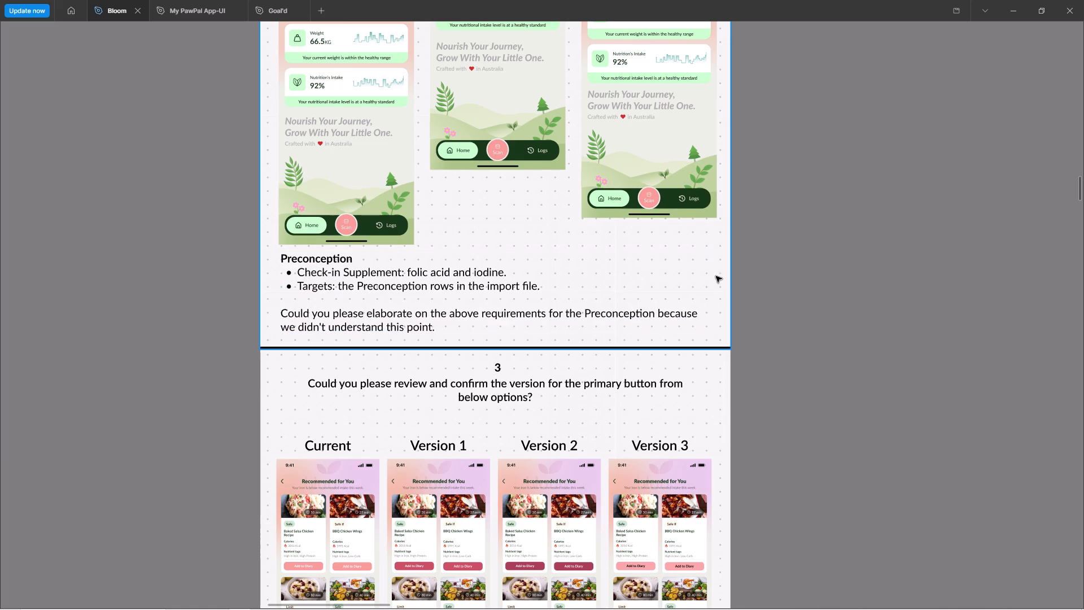
Extend the bottom edge of the section frame containing the Preconception note to a height of about 2537.
left_click(716, 276, "ctrl")
left_click_drag(707, 347, 710, 395)
scroll(711, 390, "down", 6, "ctrl")
left_click_drag(709, 390, 709, 421)
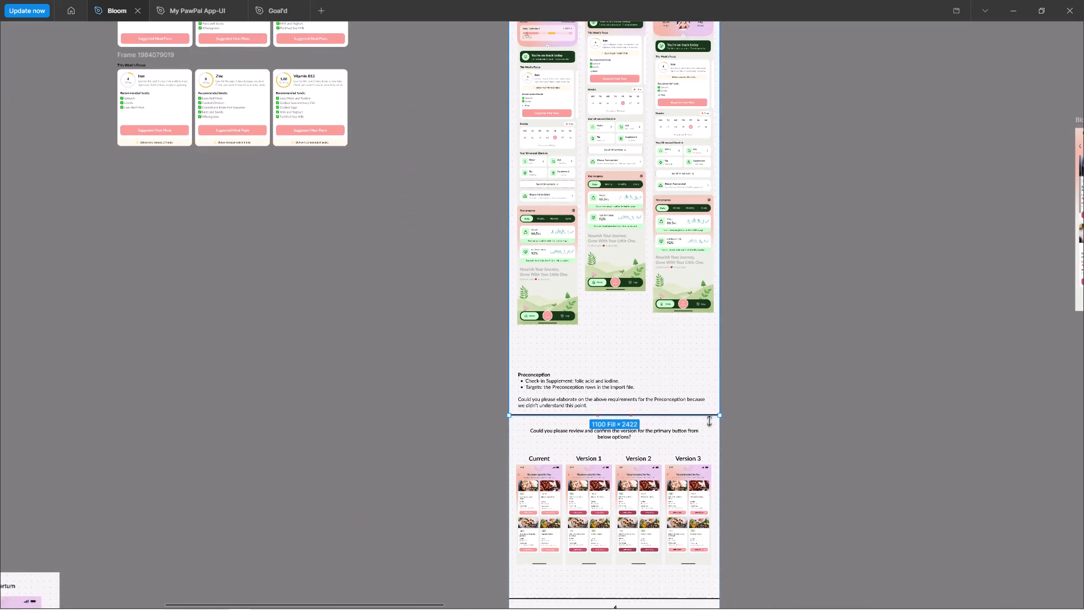
left_click_drag(709, 421, 709, 437)
scroll(610, 377, "up", 3, "ctrl")
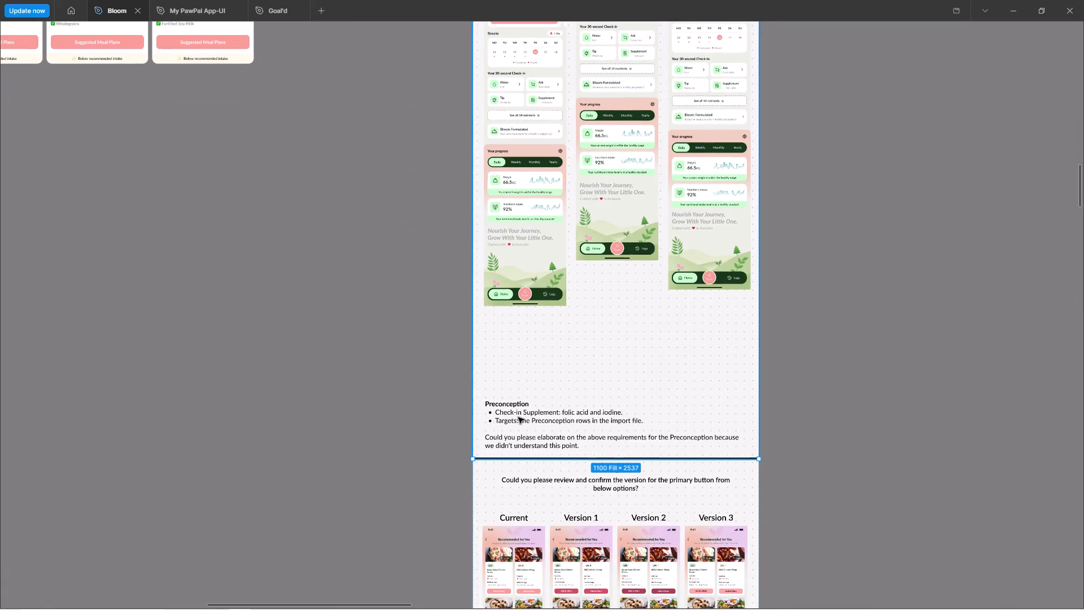
Move the Preconception note up until it sits a short gap below the home-screen mockups.
left_click(518, 417, "ctrl")
key("shift+Up")
key("shift+Up")
key("shift+Up")
key("shift+Up")
key("shift+Up")
key("shift+Up")
key("shift+Up")
key("shift+Up")
key("shift+Up")
key("shift+Up")
key("shift+Up")
key("shift+Up")
key("shift+Up")
key("shift+Up")
key("shift+Up")
key("shift+Up")
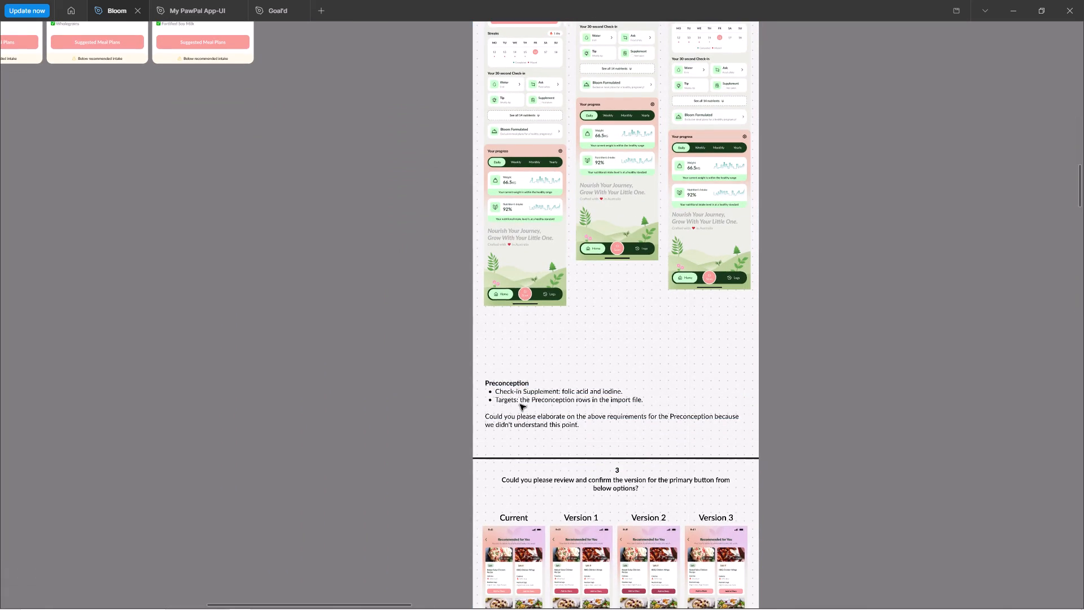
key("shift+Up")
key("shift+Up")
key("shift+Up")
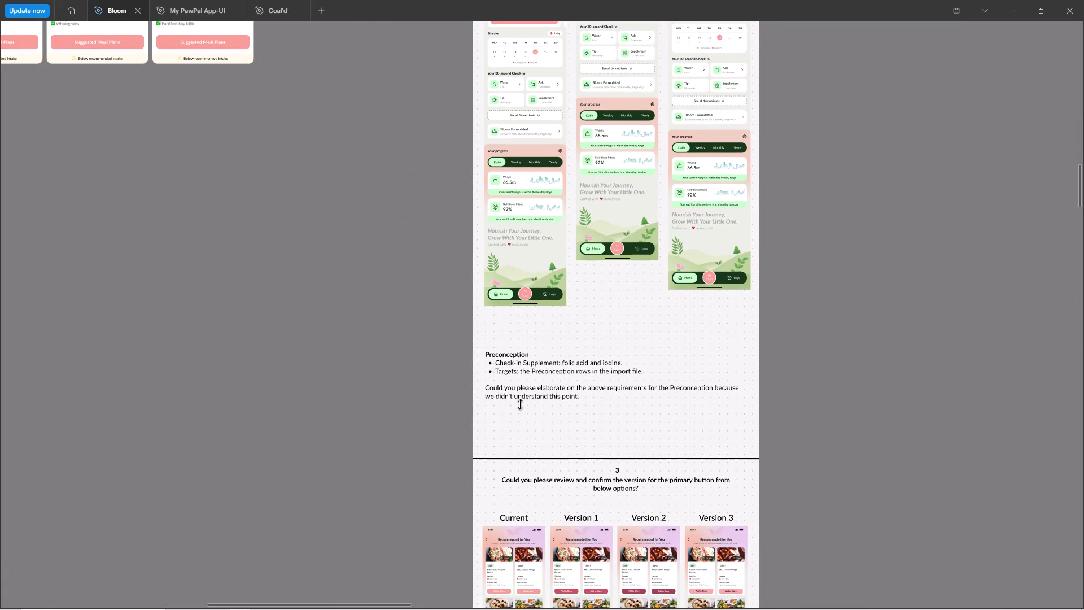
key("shift+Up")
key("shift+Up")
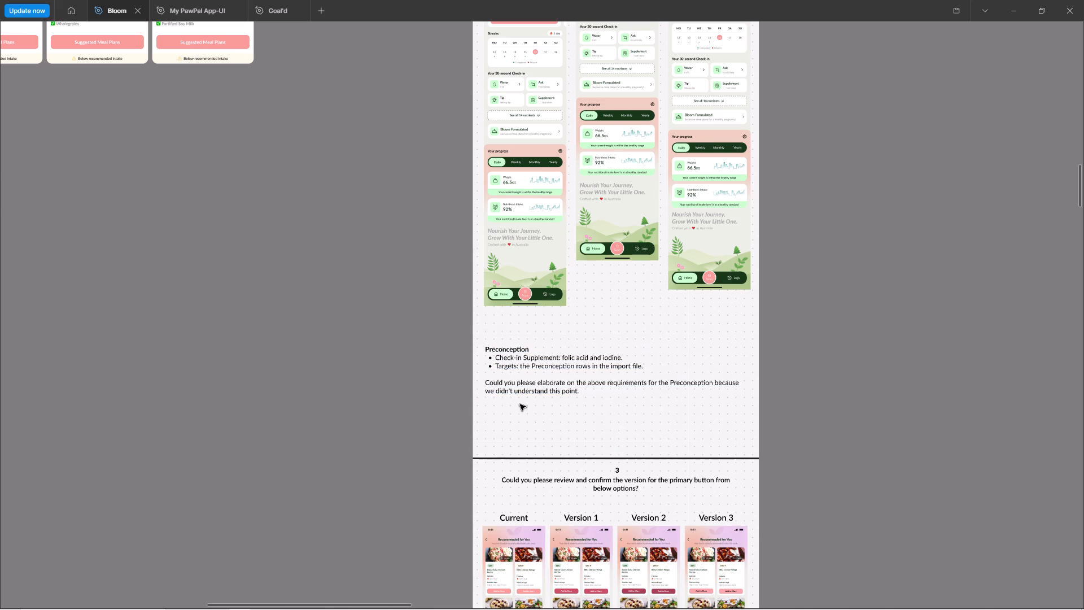
key("shift+Up")
key("shift+Up")
key("shift+Up")
key("shift+Up")
key("shift+Up")
key("shift+Up")
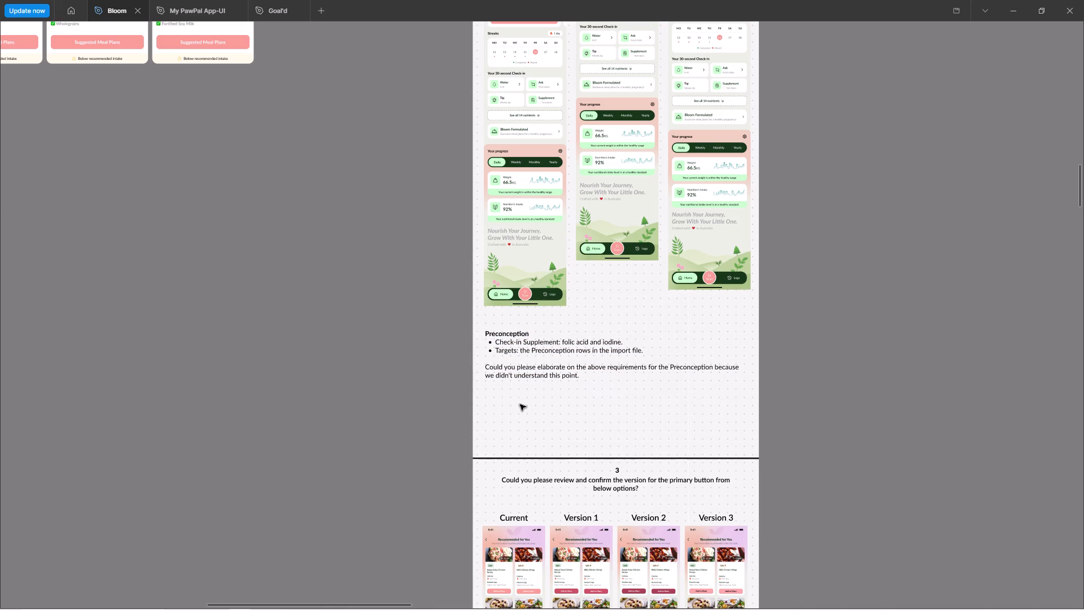
scroll(521, 404, "up", 6, "ctrl")
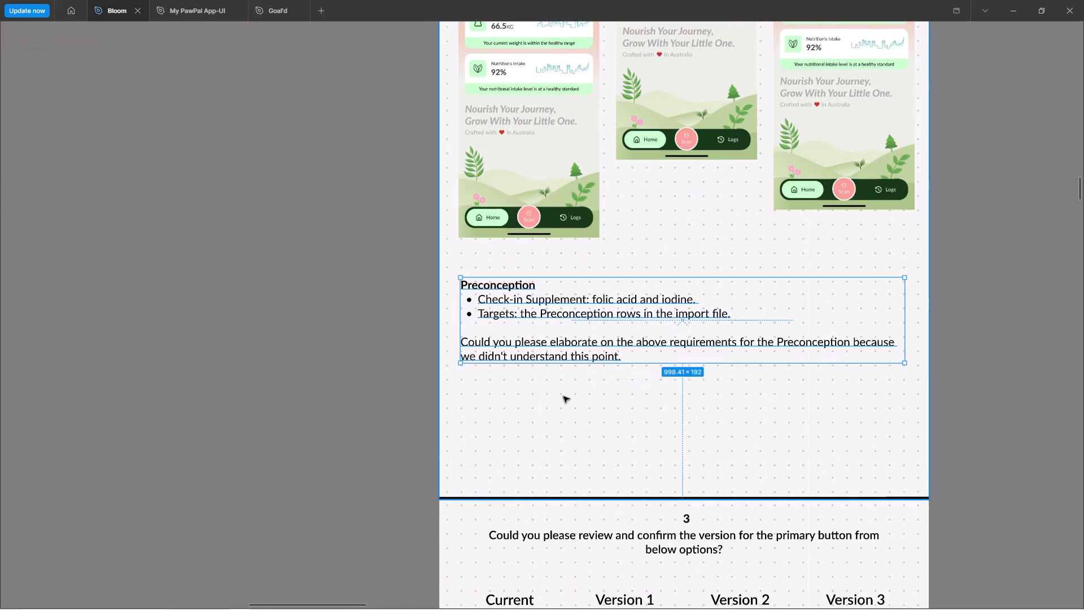
key("shift+Up")
key("shift+Up")
key("shift+Up")
key("shift+Down")
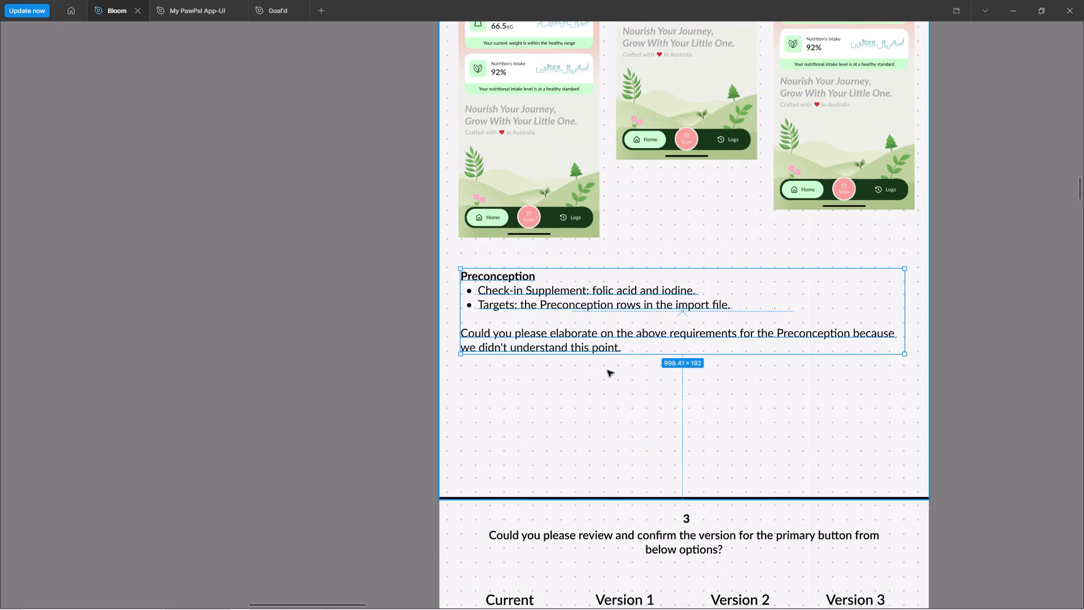
Duplicate the Preconception note and place the copy directly beneath the original, above section 3.
key("ctrl+d")
left_click_drag(523, 296, 517, 408, "shift")
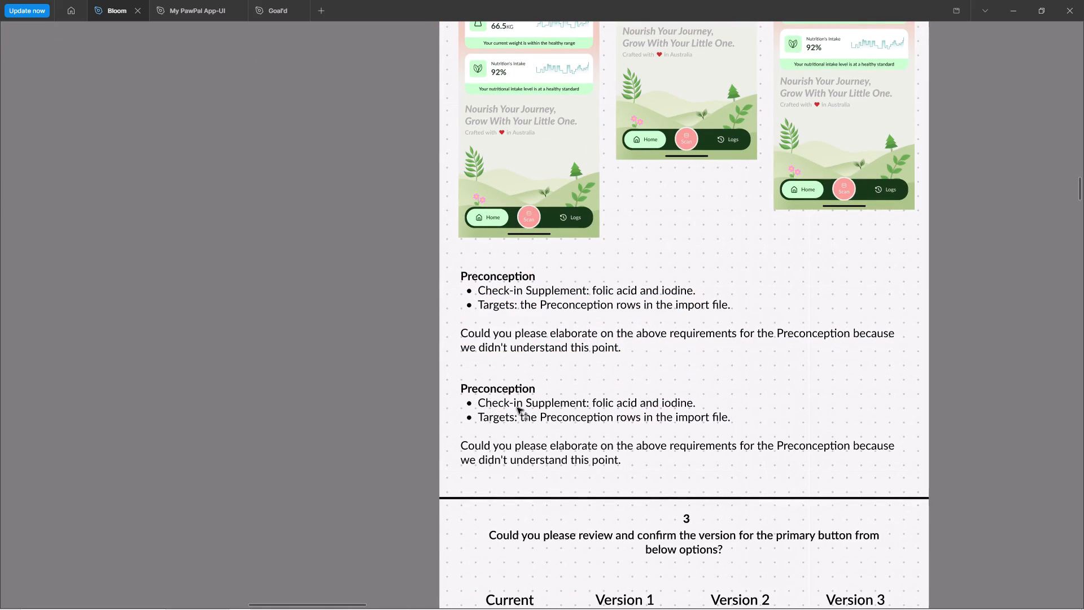
left_click_drag(517, 408, 519, 396, "shift")
scroll(554, 389, "down", 6, "ctrl")
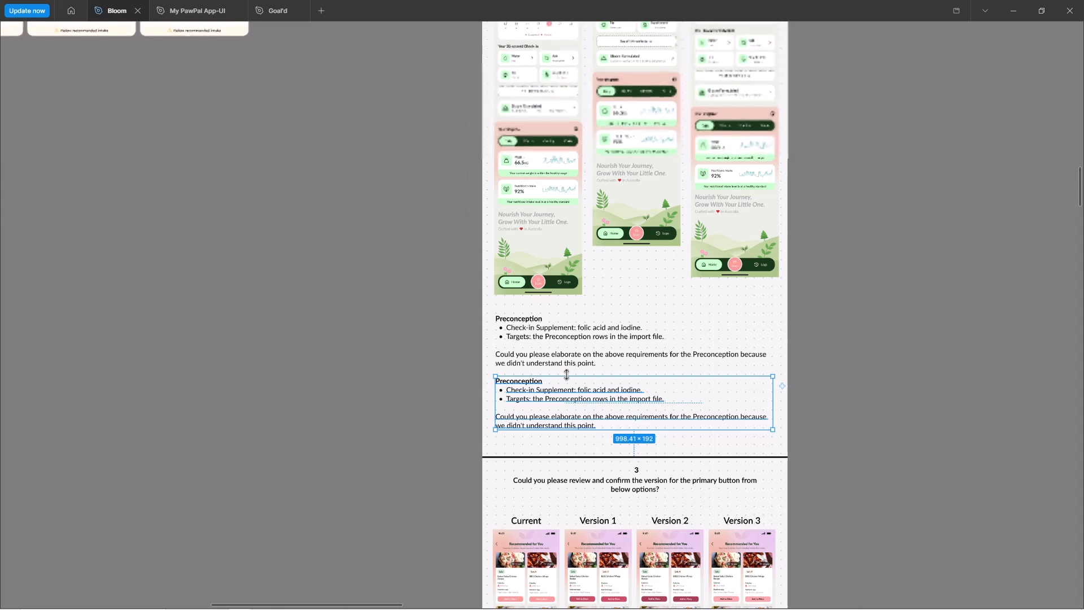
scroll(536, 384, "up", 6, "ctrl")
Switch to Chrome, review the India vs New Zealand match summary and close that page.
key("alt+Tab")
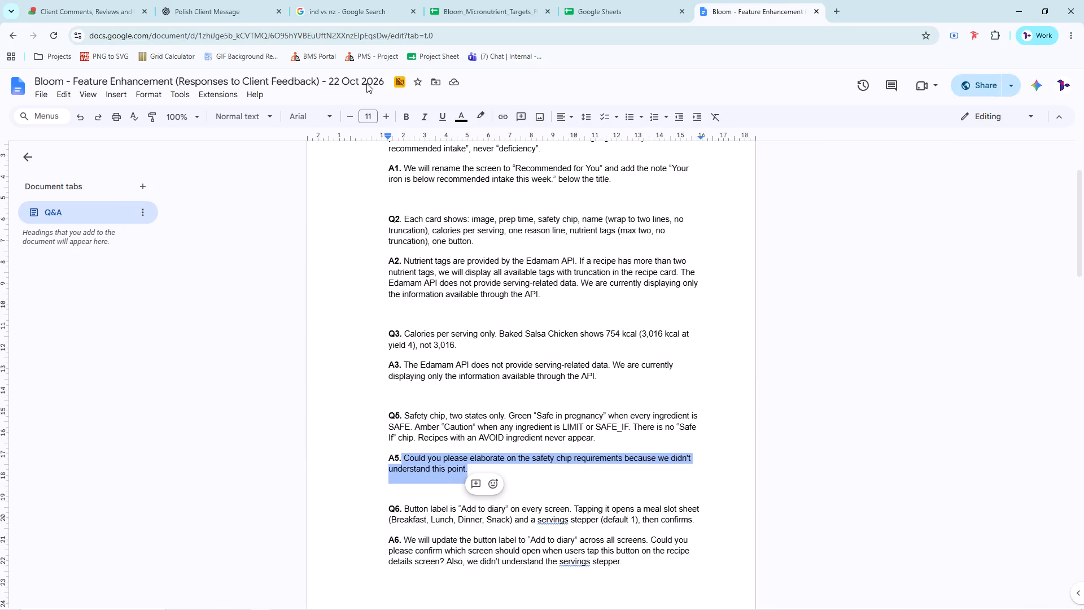
left_click(633, 0)
left_click(312, 0)
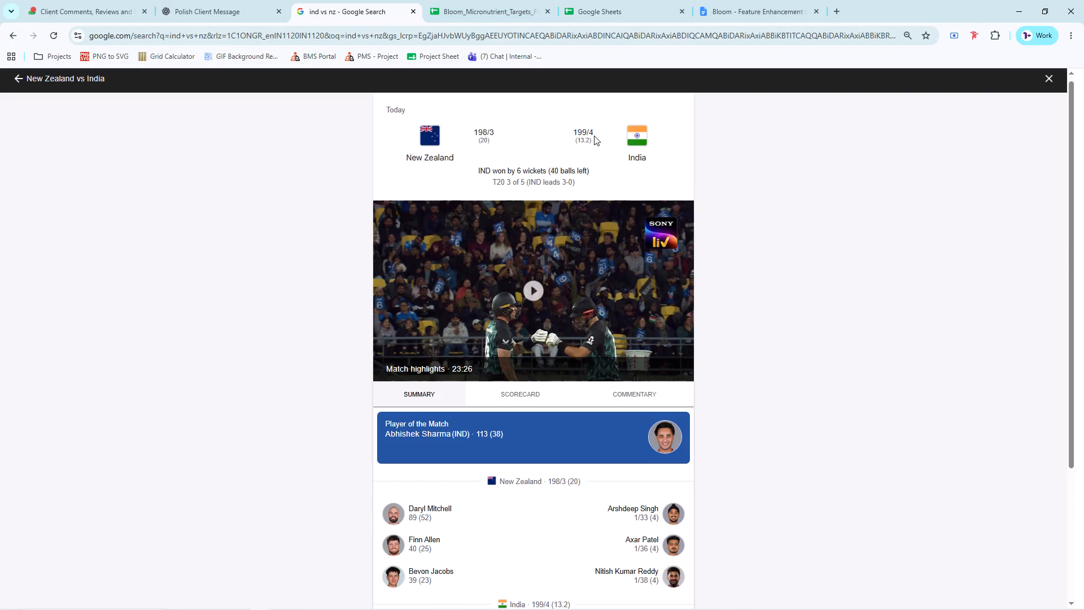
left_click_drag(596, 144, 574, 145)
scroll(655, 274, "down", 4)
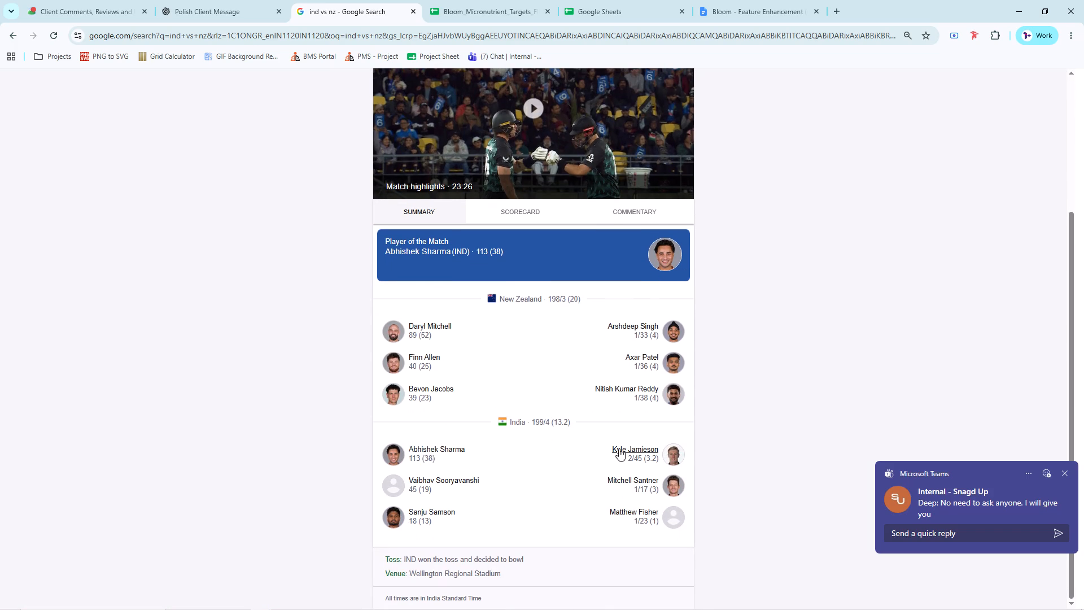
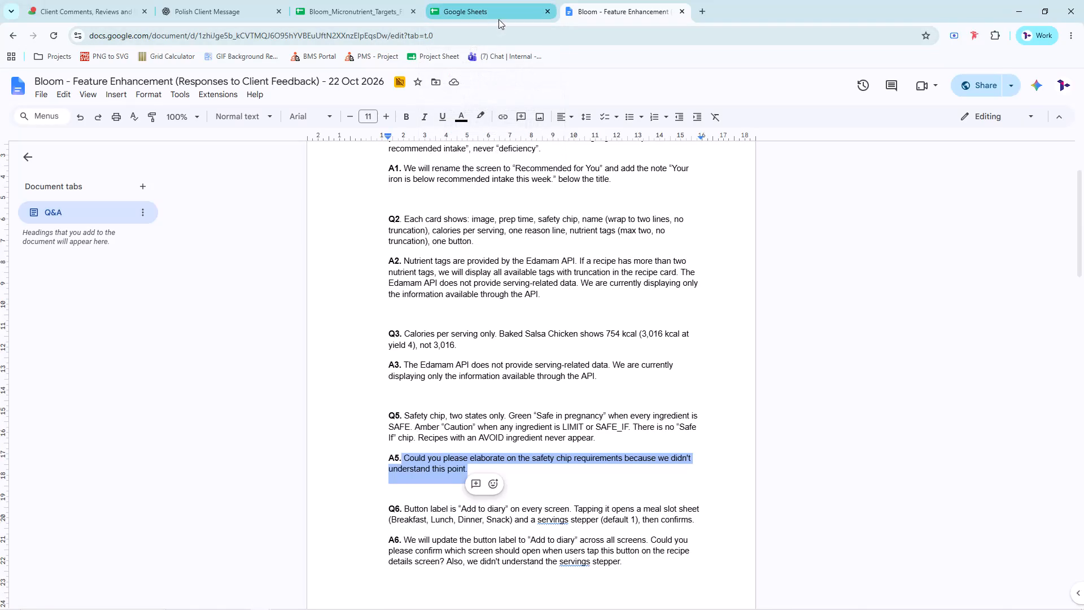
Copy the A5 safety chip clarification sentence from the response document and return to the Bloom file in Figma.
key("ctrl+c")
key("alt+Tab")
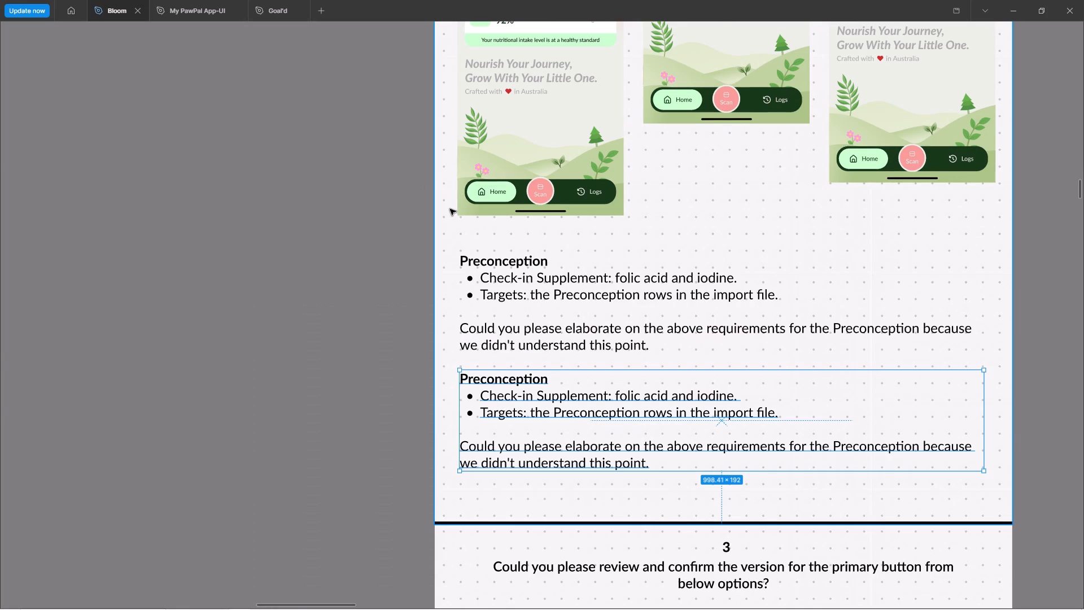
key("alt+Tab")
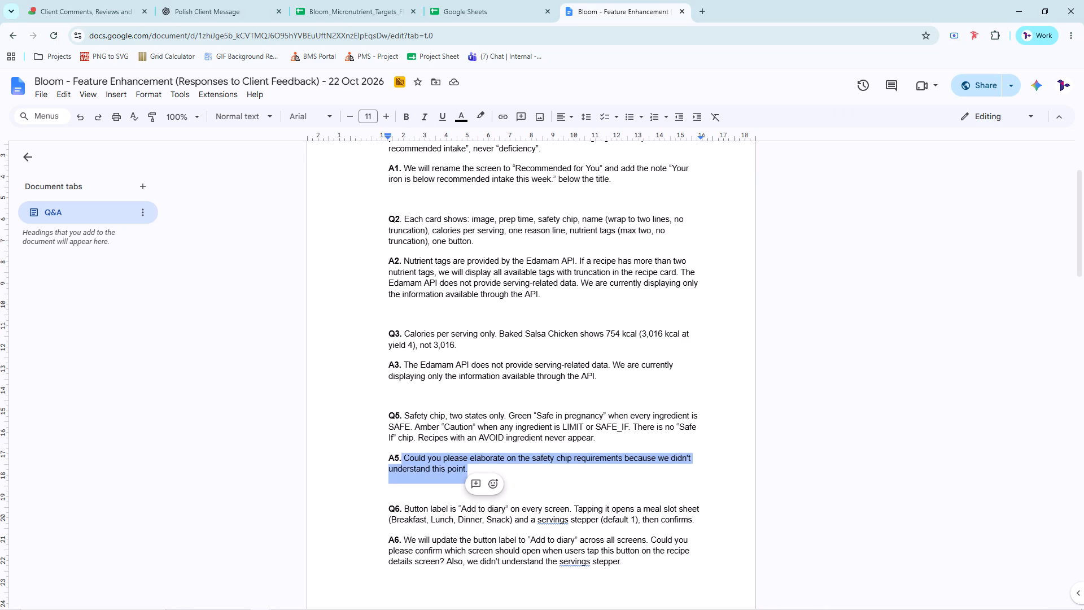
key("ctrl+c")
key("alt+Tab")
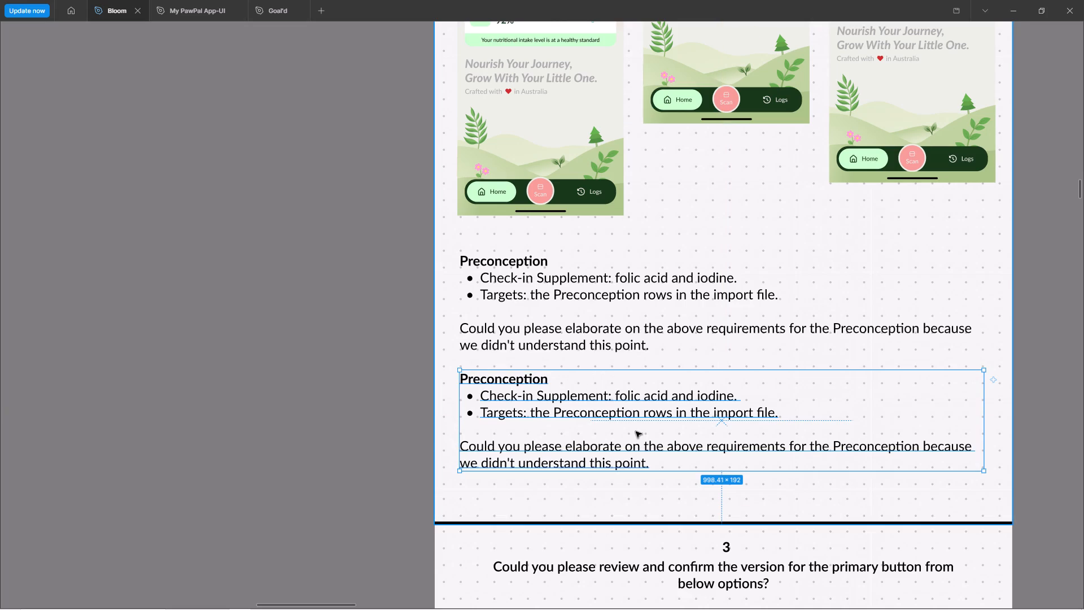
Replace the duplicated note's heading with "Postpartum".
double_click(636, 432)
double_click(601, 450, "ctrl")
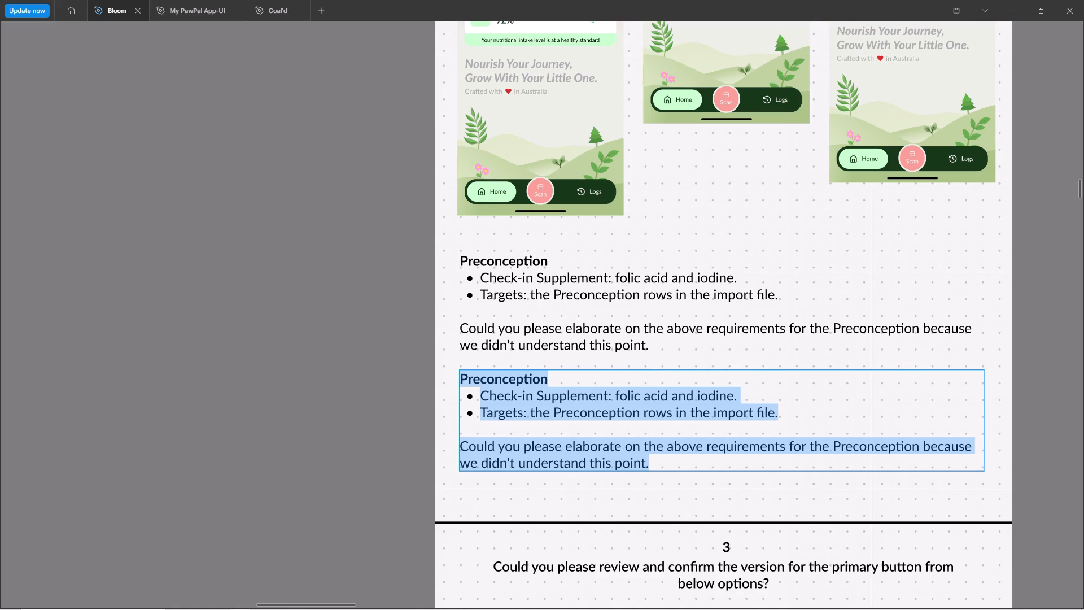
left_click_drag(557, 384, 450, 367)
type("Post")
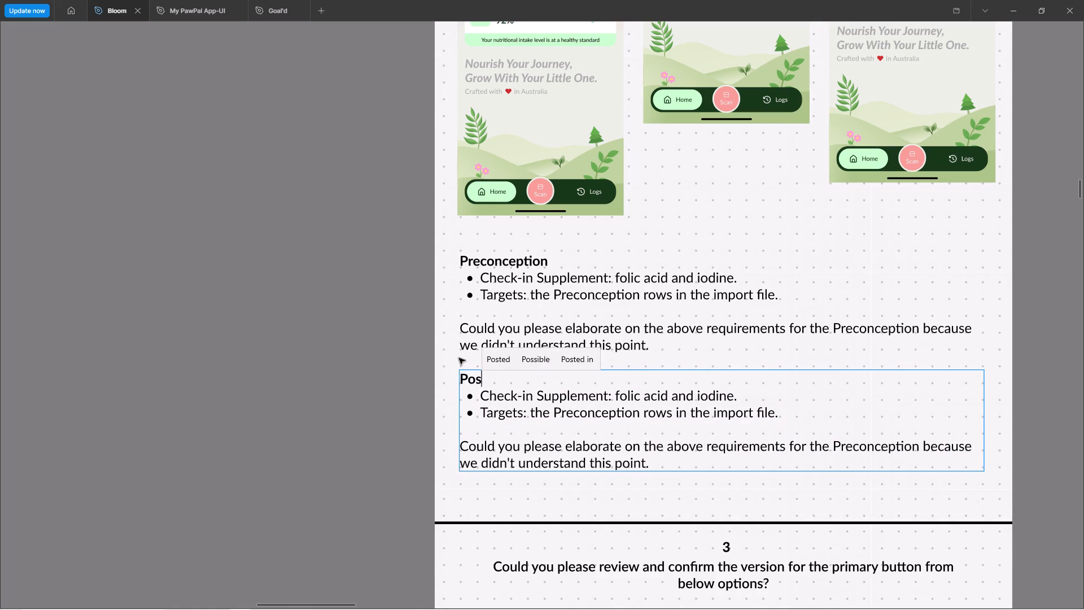
type("part")
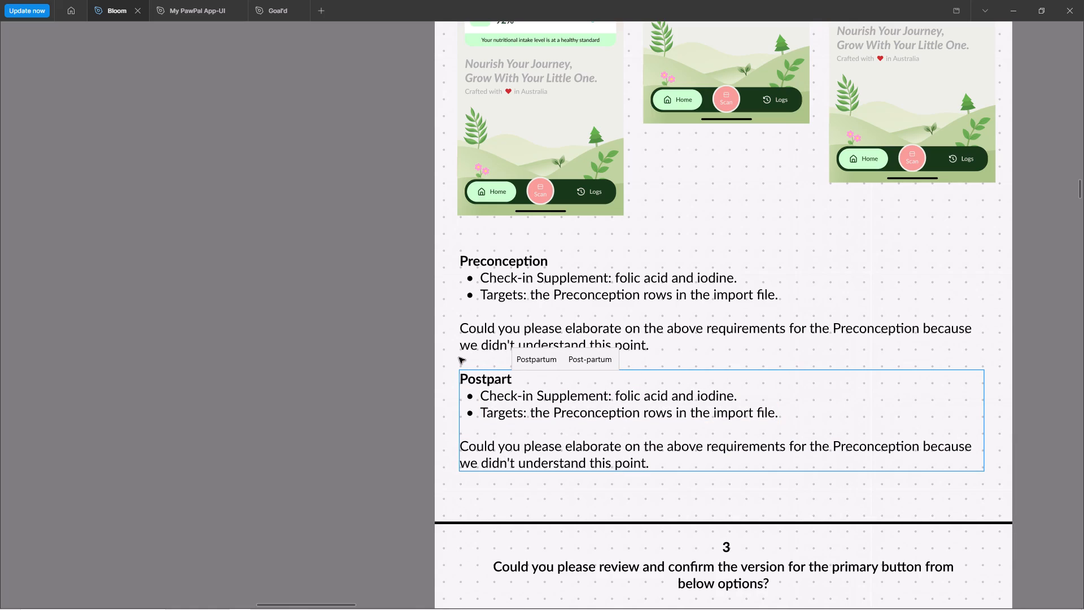
type("um")
Copy "Check-in Supplement: iodine." from the Basecamp to-do's Postpartum list and paste it over the Postpartum note's first bullet in Figma.
scroll(445, 364, "down", 6, "ctrl")
scroll(524, 374, "up", 3)
scroll(716, 114, "up", 3)
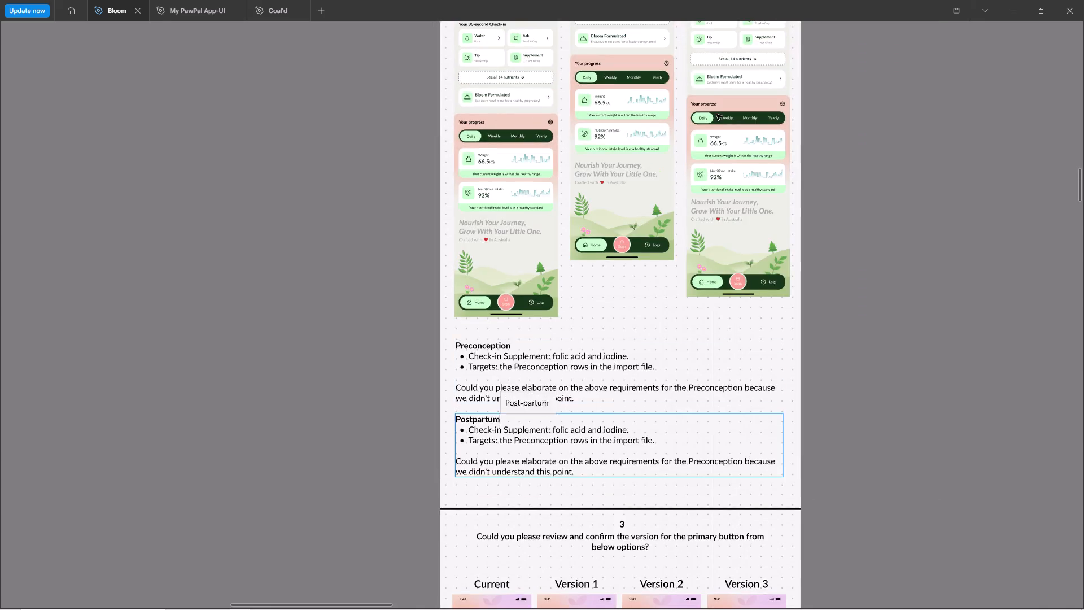
scroll(716, 114, "up", 3)
scroll(742, 46, "up", 11, "ctrl")
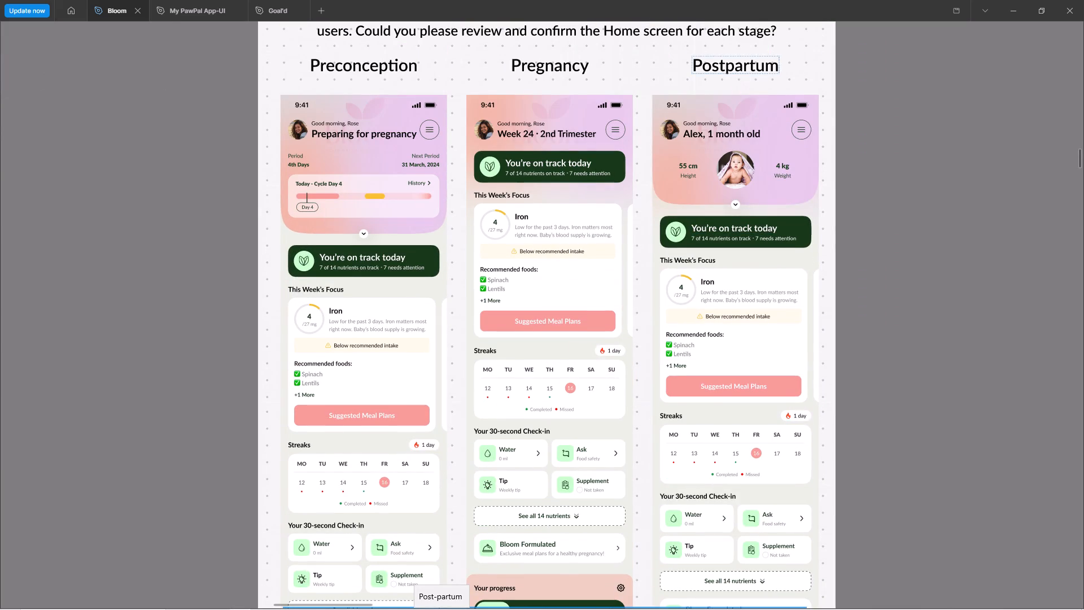
scroll(738, 75, "down", 20)
scroll(738, 75, "down", 2)
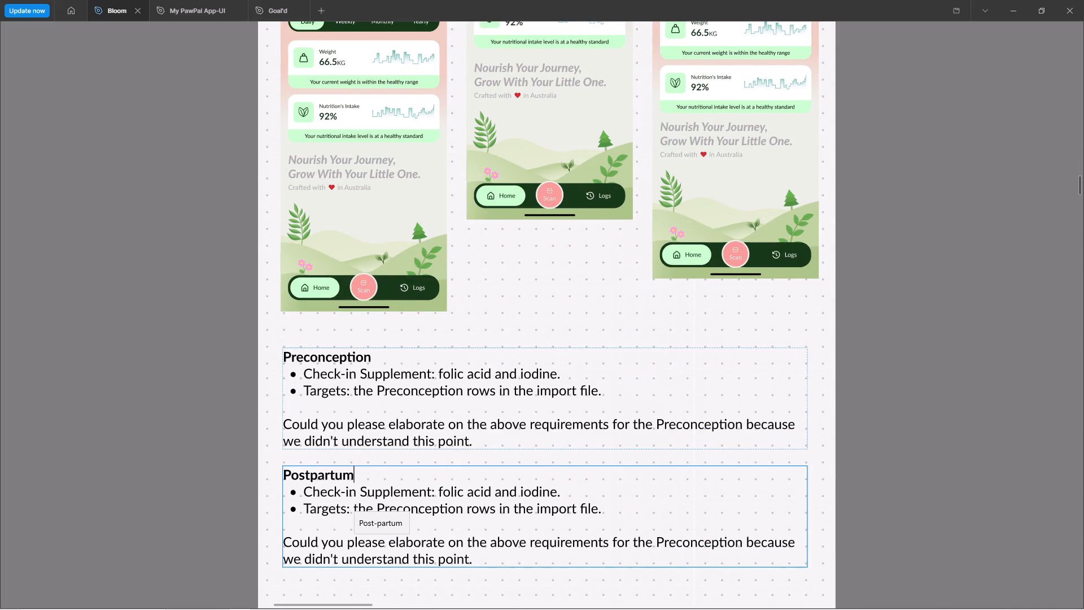
key("alt+Tab")
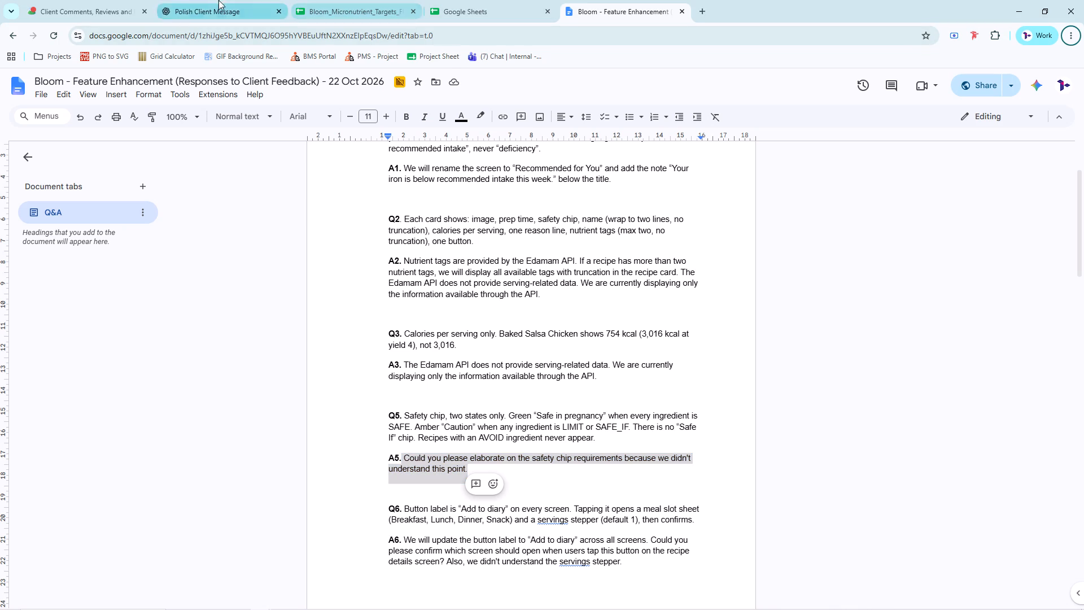
left_click(77, 0)
scroll(370, 396, "down", 2)
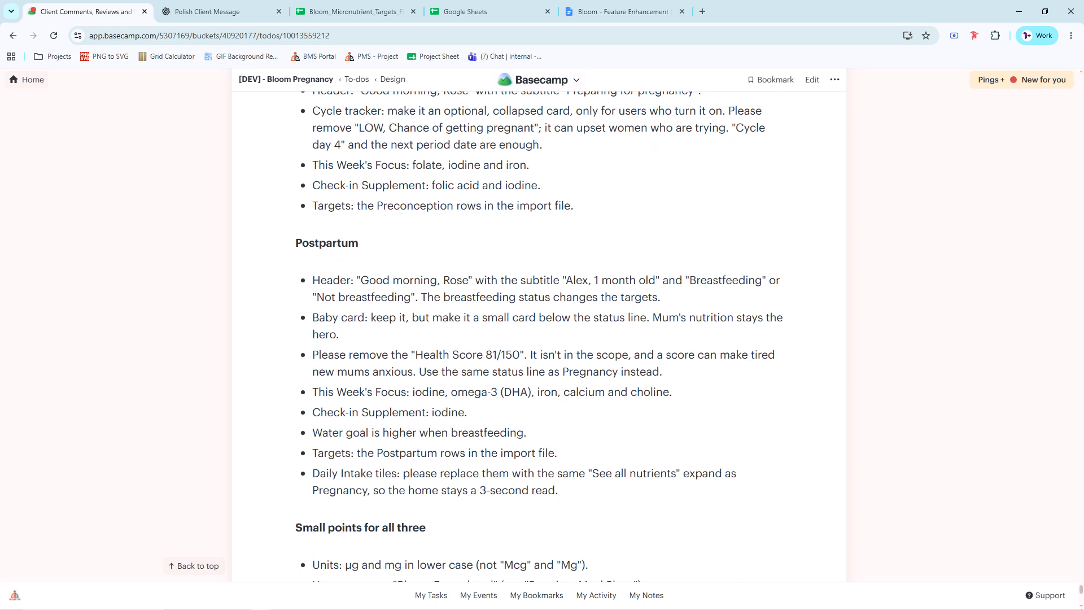
left_click(480, 413)
left_click_drag(478, 413, 304, 413)
key("ctrl+c")
key("alt+Tab")
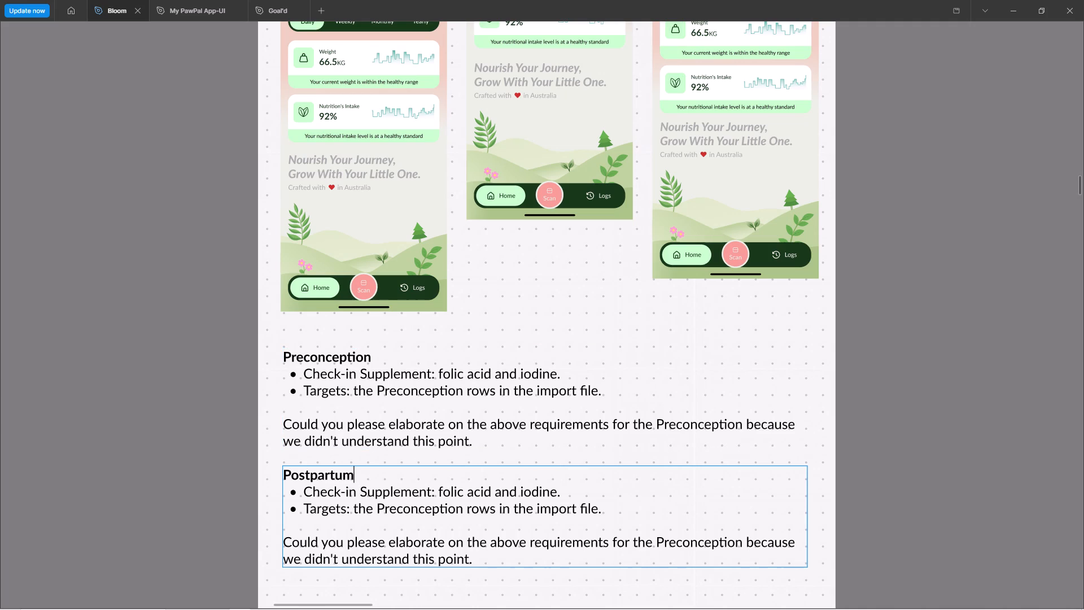
left_click_drag(560, 493, 292, 486)
key("ctrl+shift+v")
Copy "Targets: the Postpartum rows in the import file." from Basecamp and paste it over the Postpartum note's second bullet in Figma.
key("alt+Tab")
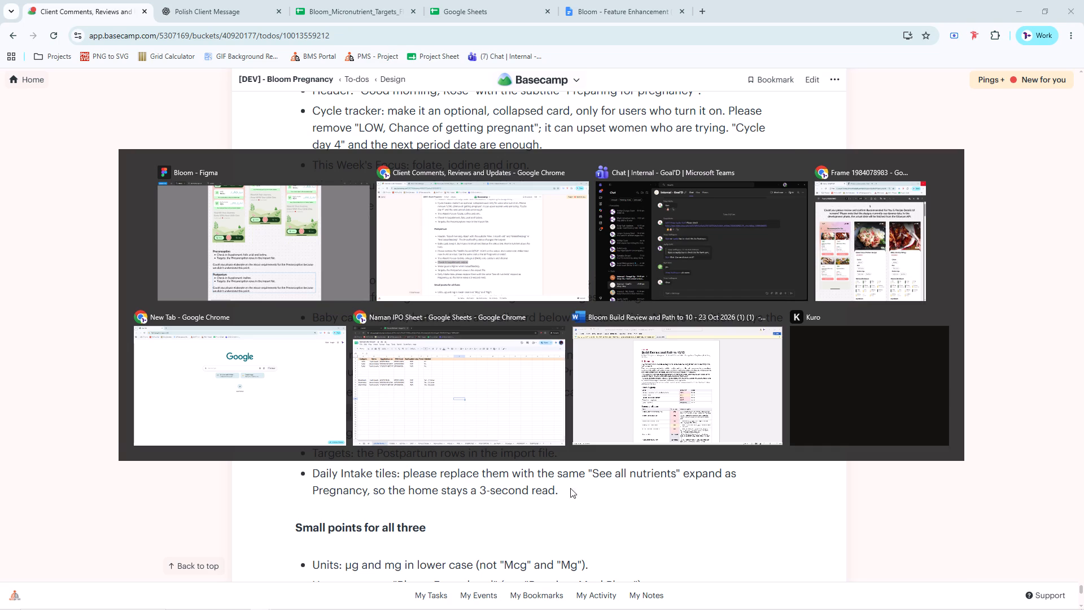
left_click_drag(560, 452, 314, 455)
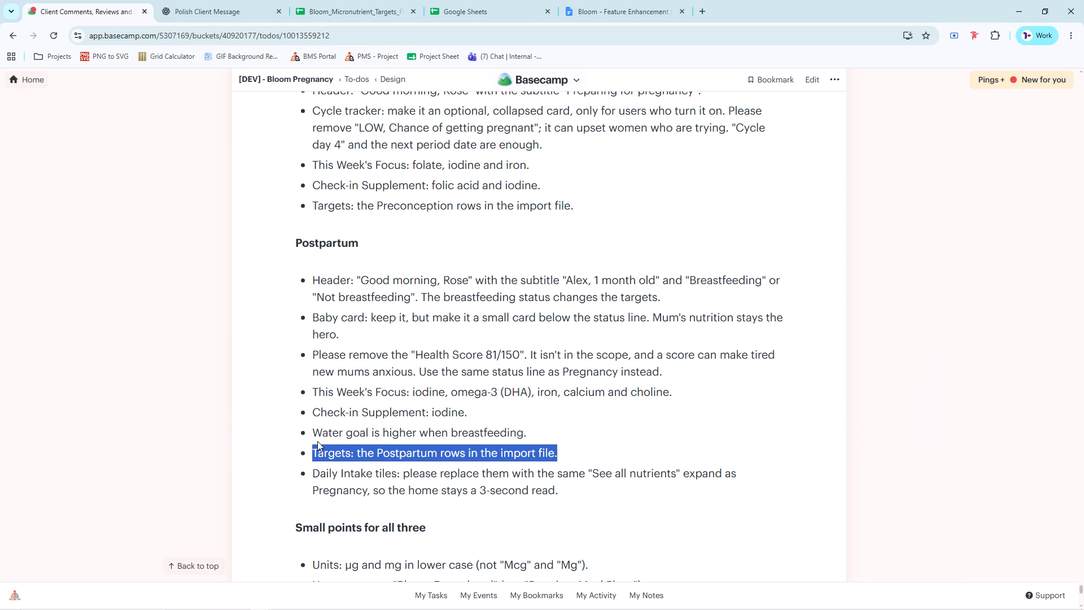
key("ctrl+c")
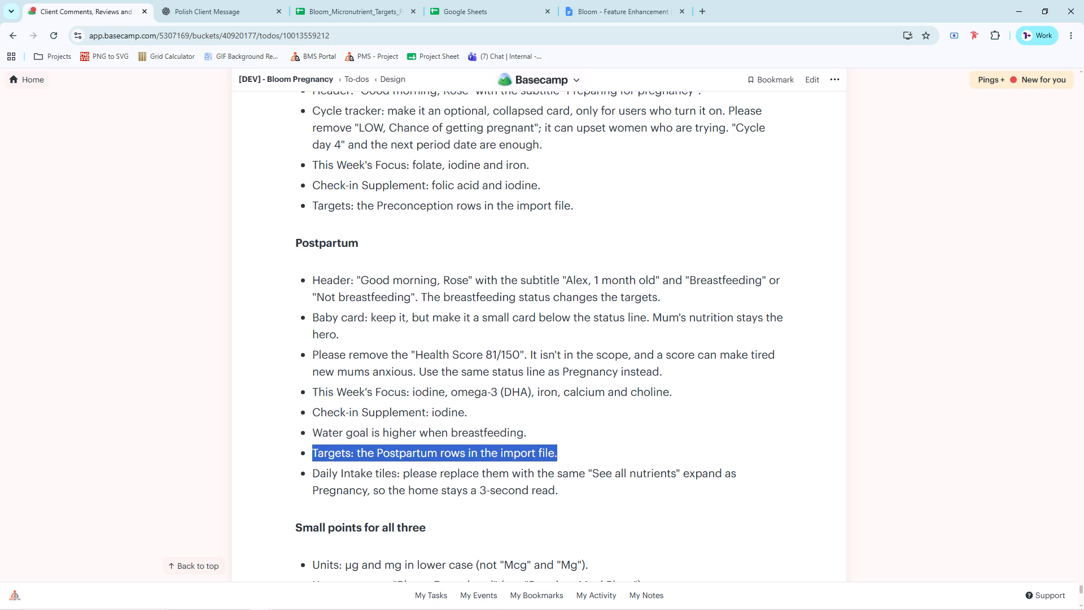
key("alt+Tab")
left_click_drag(602, 512, 322, 512)
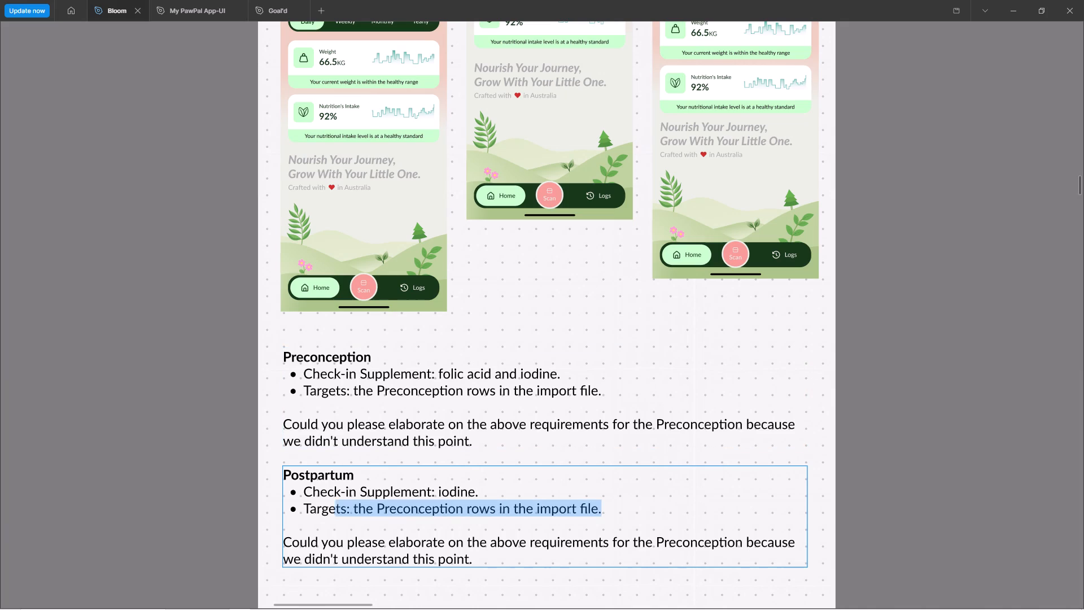
left_click_drag(322, 512, 289, 512)
key("ctrl+shift+v")
double_click(265, 486)
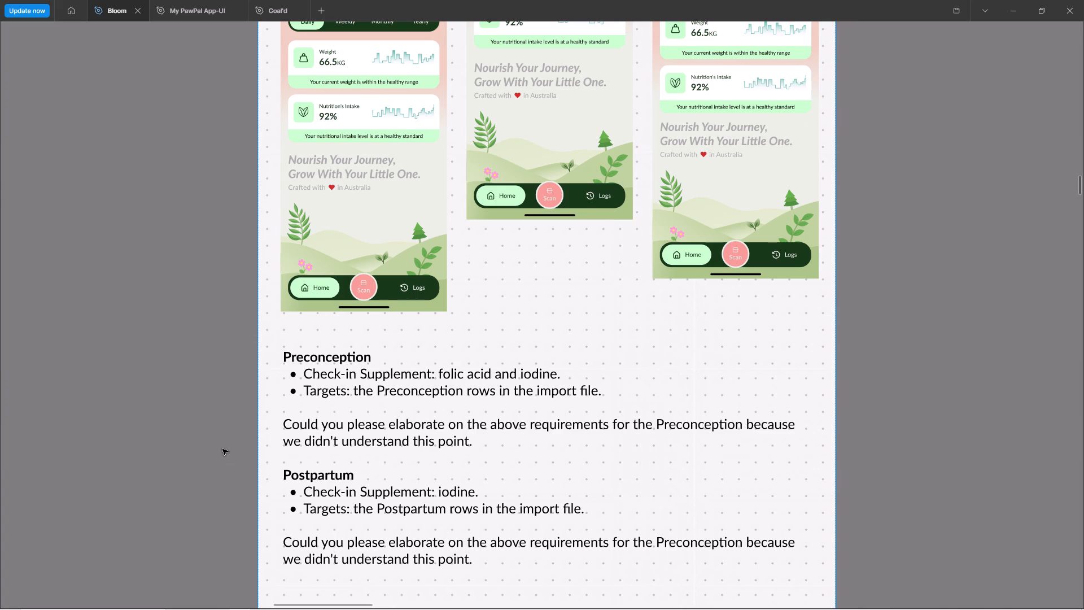
Change "Preconception" to "Postpartum user" in the closing question of the Postpartum note.
double_click(292, 474, "ctrl")
double_click(307, 474, "ctrl")
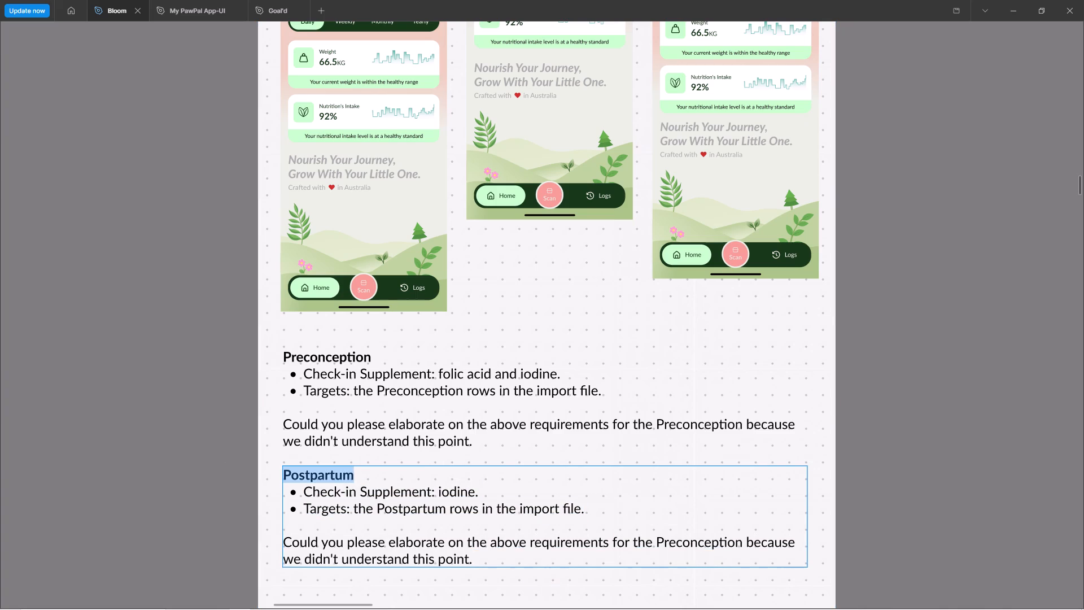
key("ctrl+c")
double_click(684, 541)
key("ctrl+shift+v")
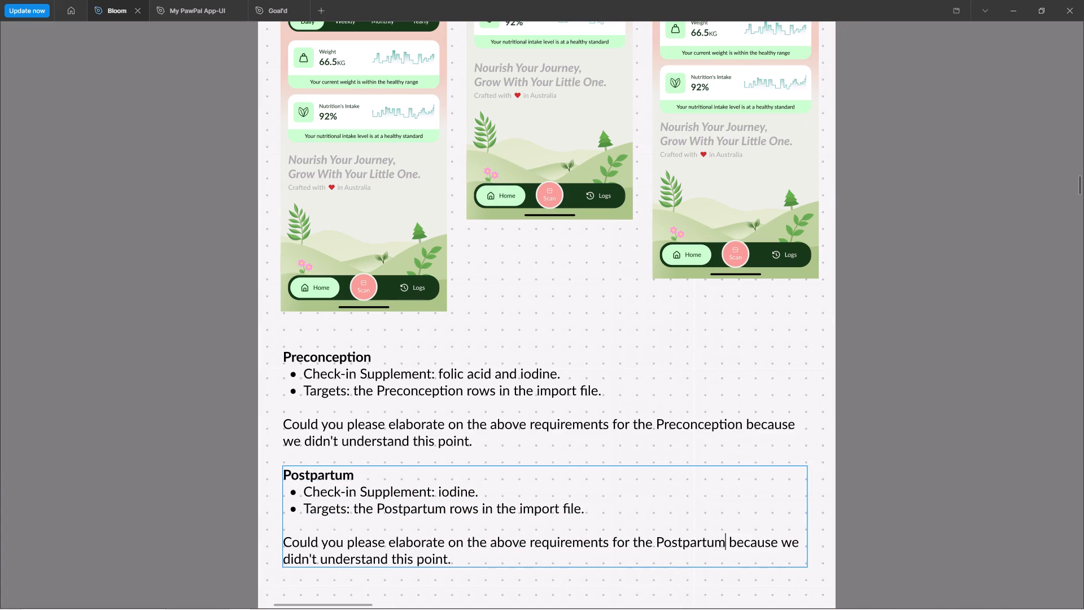
key("space")
type("user")
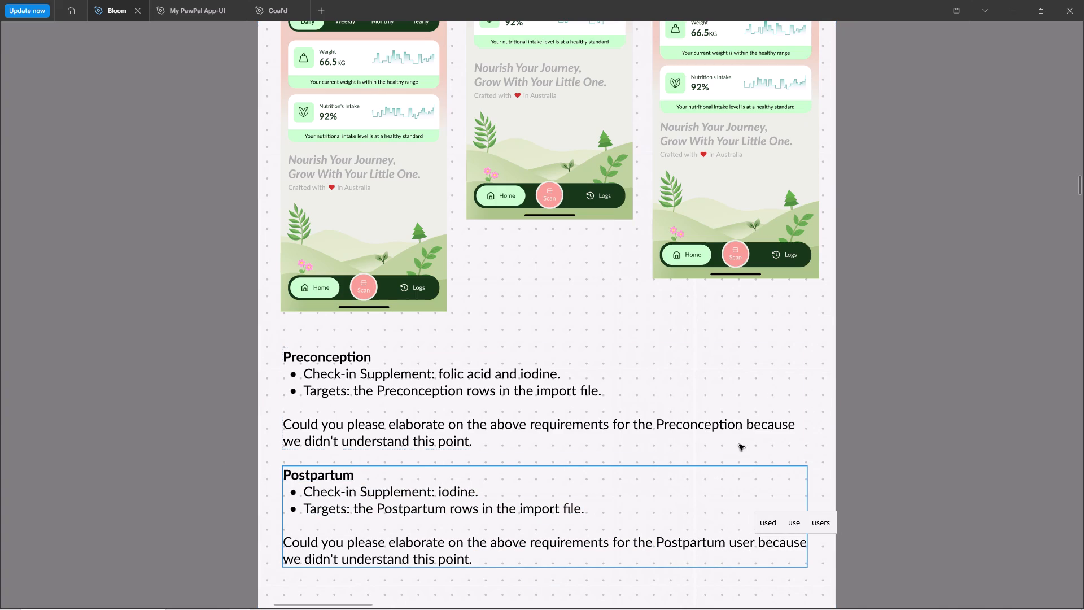
Insert "user," after "Preconception" in the closing question of the Preconception note.
left_click(752, 424)
key("Left")
type("user,")
key("space")
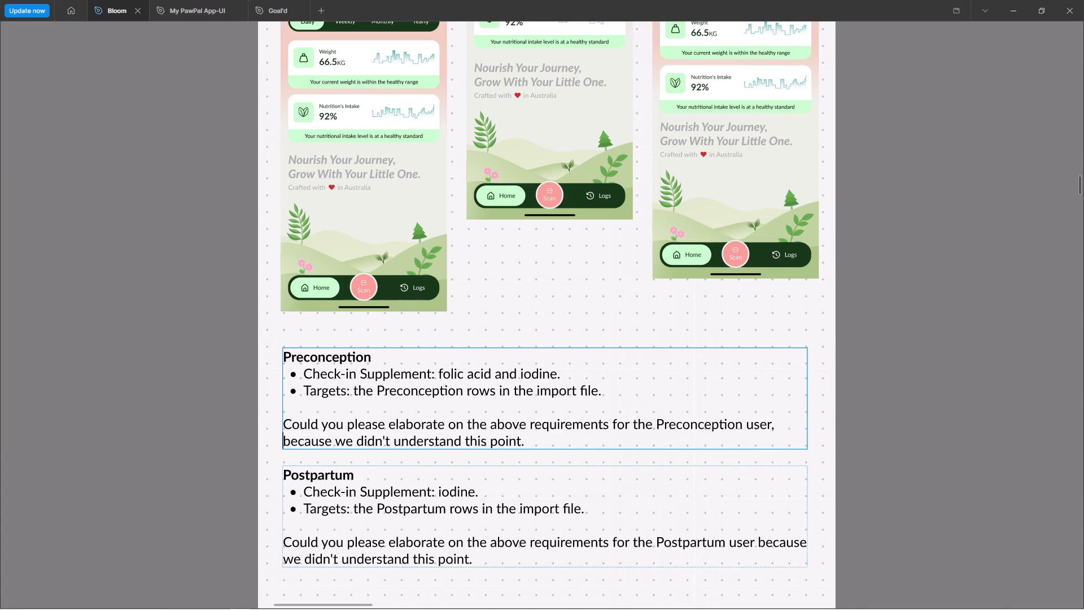
Add a comma and a space after "user" in the Postpartum note's closing question.
left_click(754, 538)
key("period")
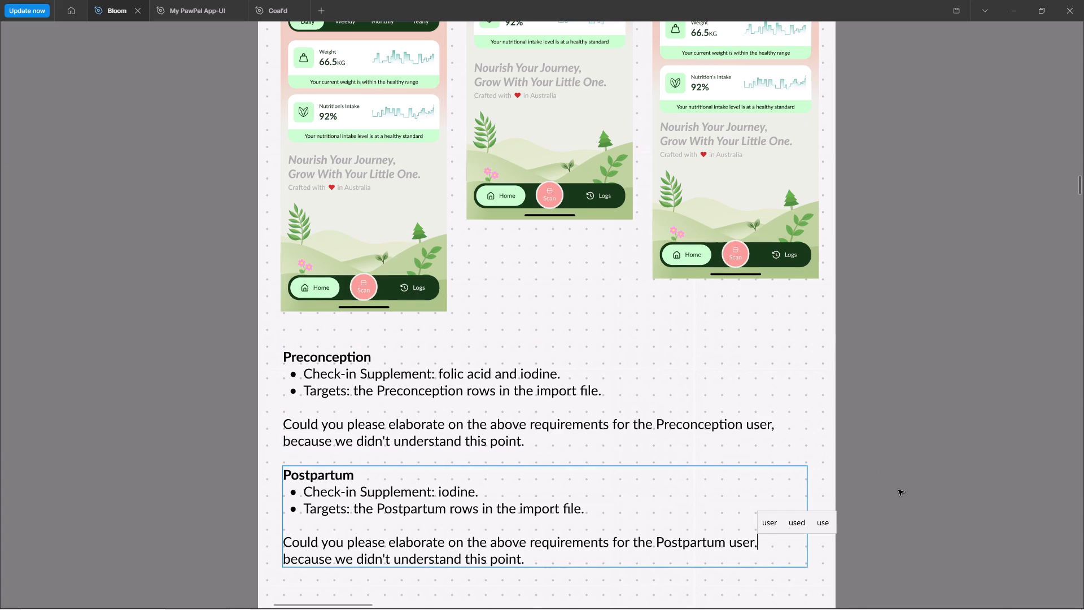
double_click(899, 477)
scroll(790, 565, "up", 3, "ctrl")
double_click(727, 530, "ctrl")
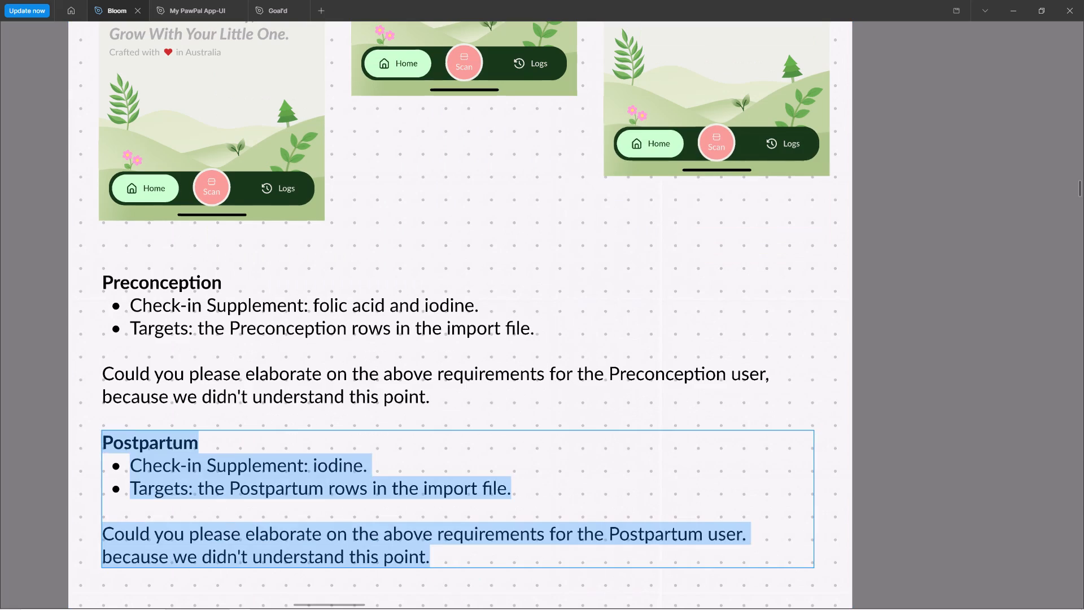
left_click(755, 538, "ctrl")
key("BackSpace")
key("BackSpace")
type(",")
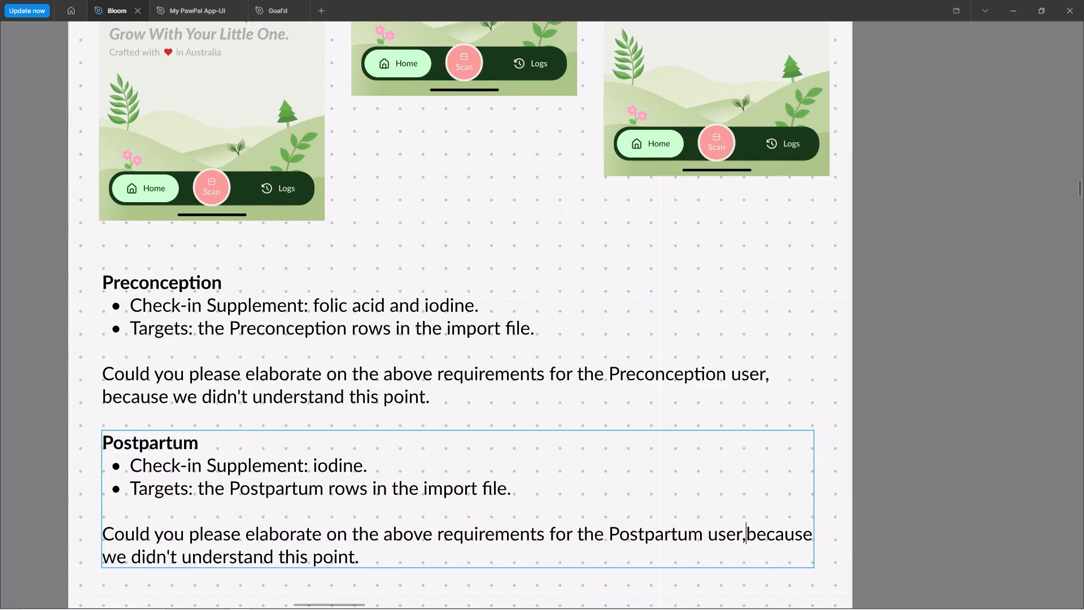
key("space")
double_click(899, 493)
Change "this point." to "these points" at the end of the Preconception note.
scroll(549, 446, "down", 3, "ctrl")
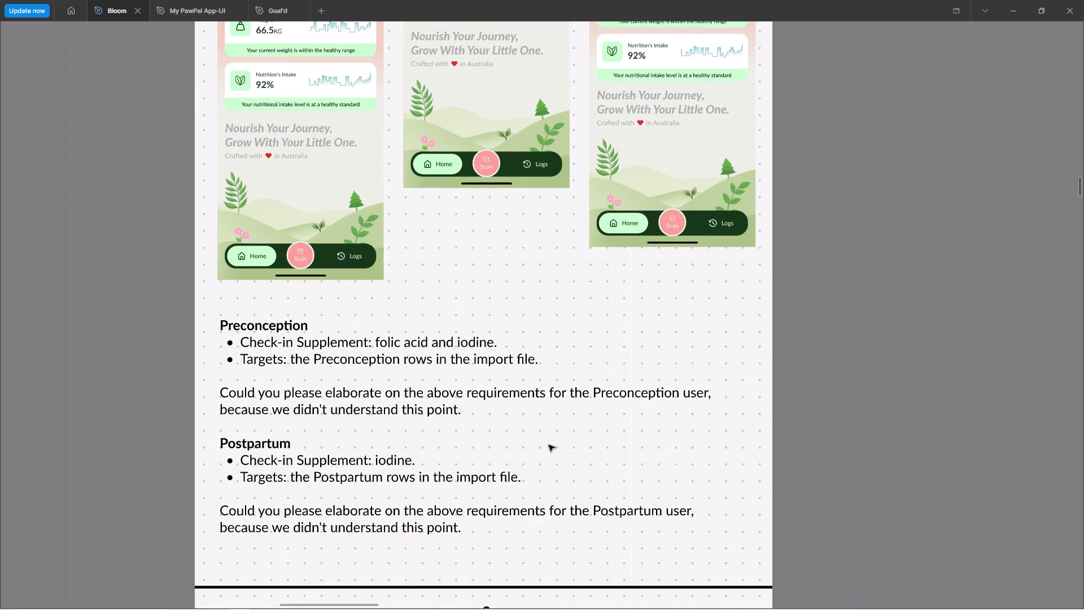
double_click(387, 403, "ctrl")
double_click(418, 406, "ctrl")
type("these")
left_click(485, 416)
key("backslash")
key("BackSpace")
key("s")
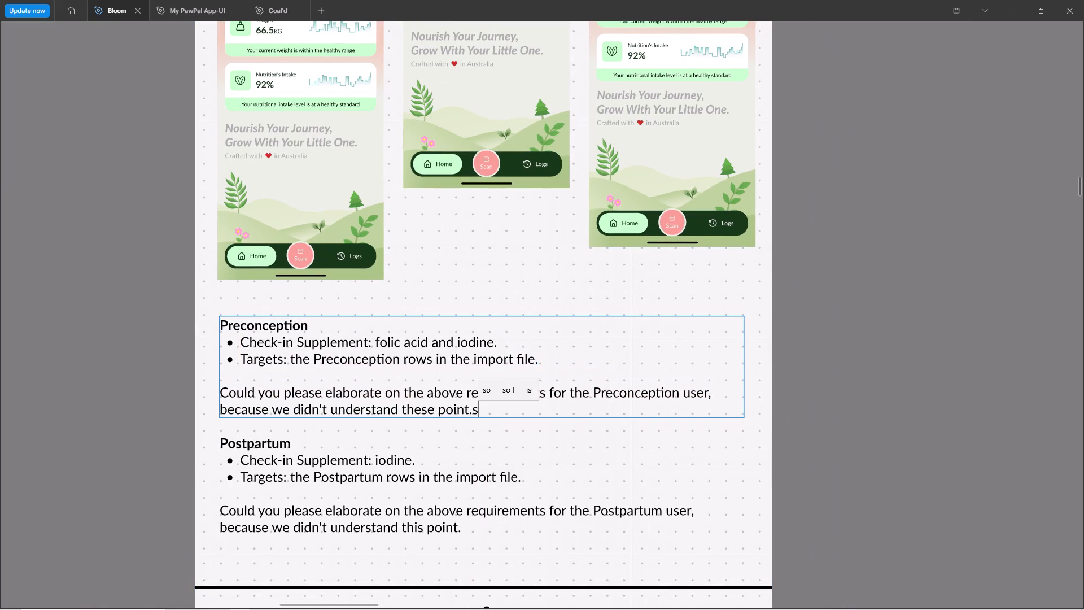
key("BackSpace")
key("BackSpace")
key("s")
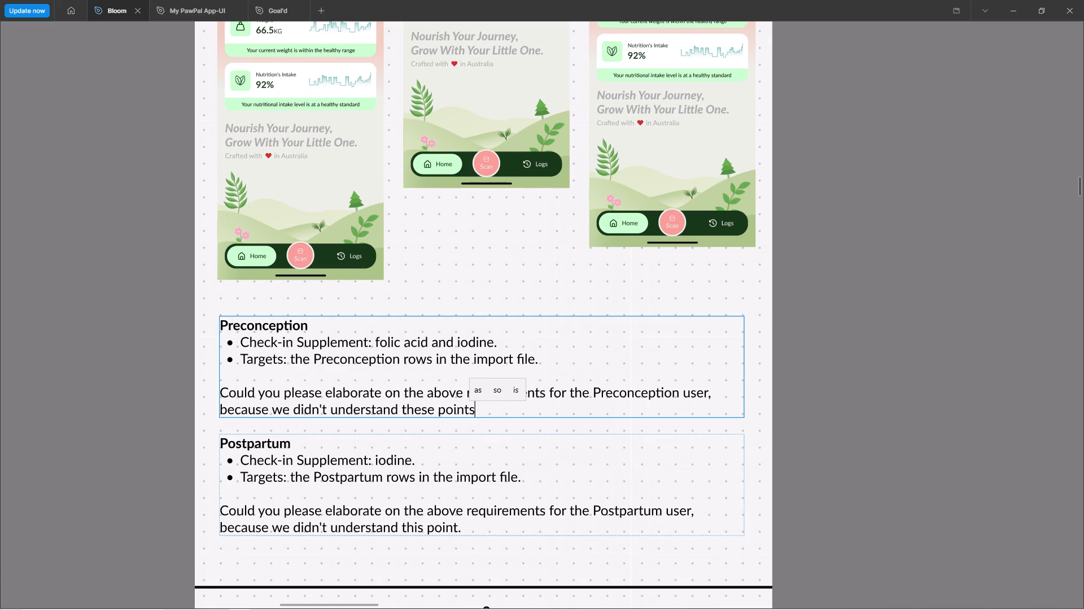
Copy "these points" from the Preconception note over "this point." at the end of the Postpartum note.
left_click_drag(488, 408, 403, 418)
key("ctrl+c")
left_click_drag(475, 532, 403, 534)
key("ctrl+shift+v")
double_click(951, 461)
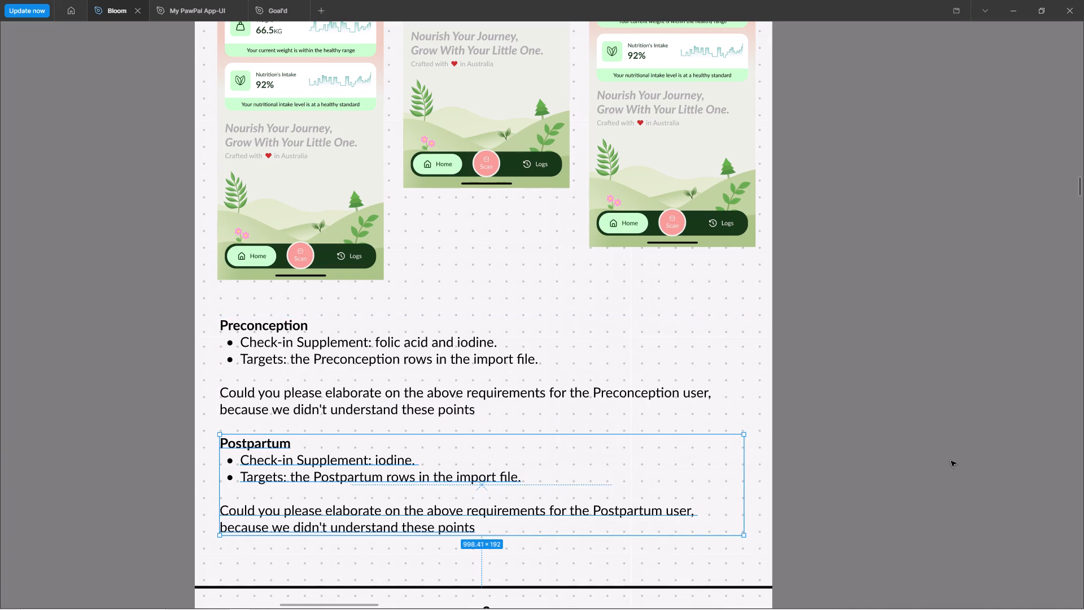
Shorten the section 2 frame from its bottom edge to reduce the empty space below the Postpartum note.
scroll(818, 437, "down", 3, "ctrl")
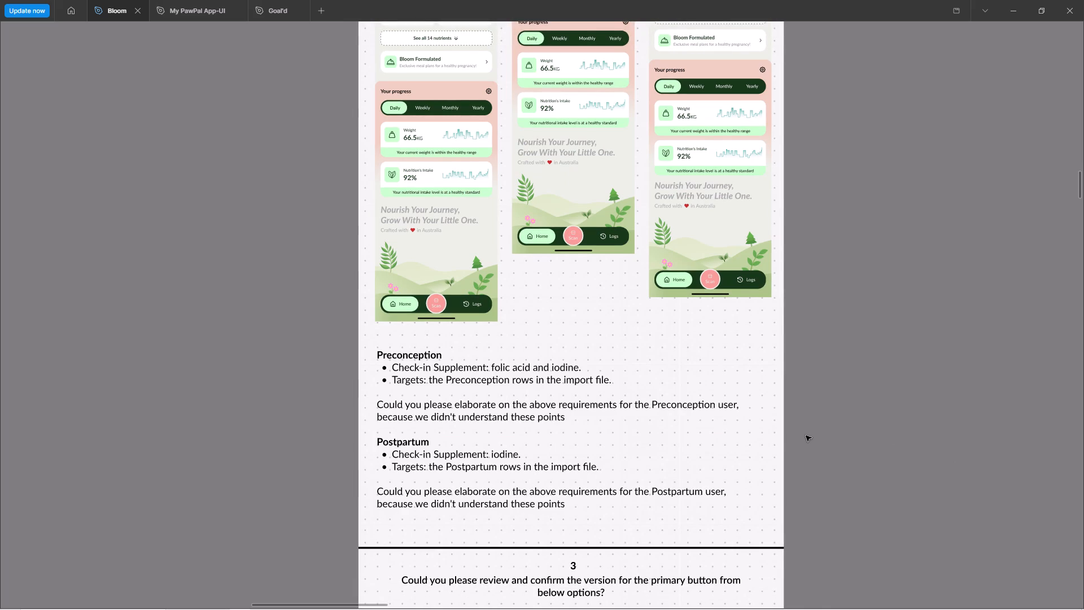
scroll(526, 472, "up", 6, "ctrl")
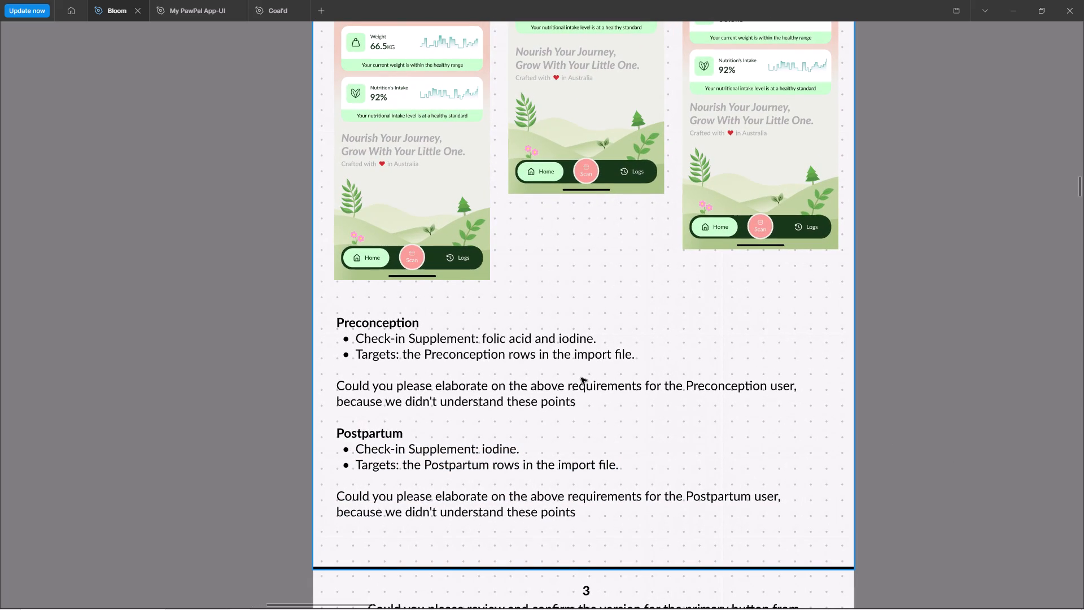
scroll(476, 380, "down", 11, "ctrl")
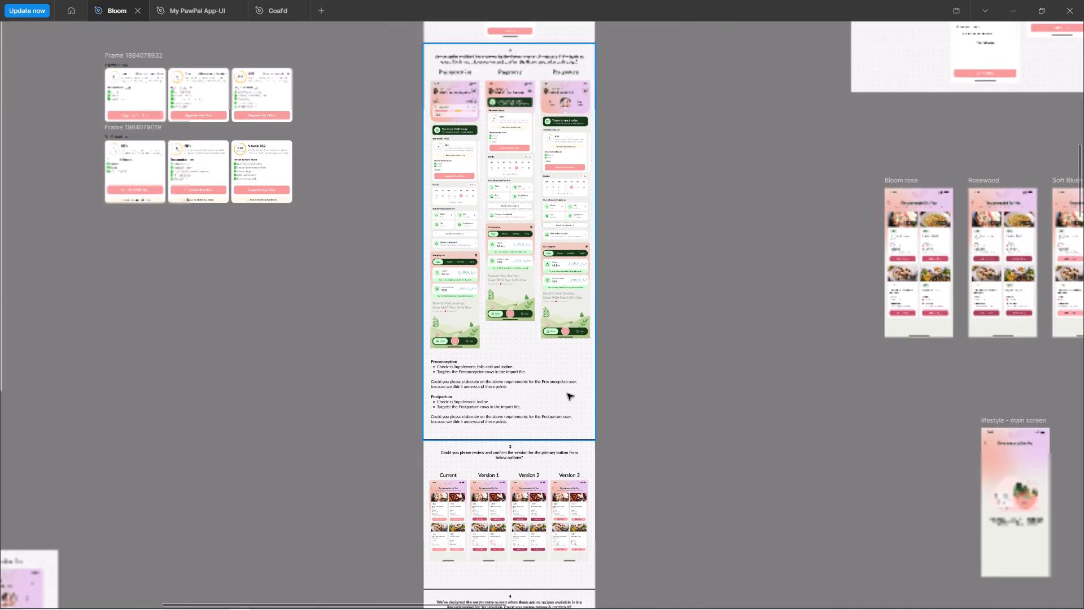
left_click(573, 382, "ctrl")
left_click(634, 418)
left_click(584, 415, "ctrl")
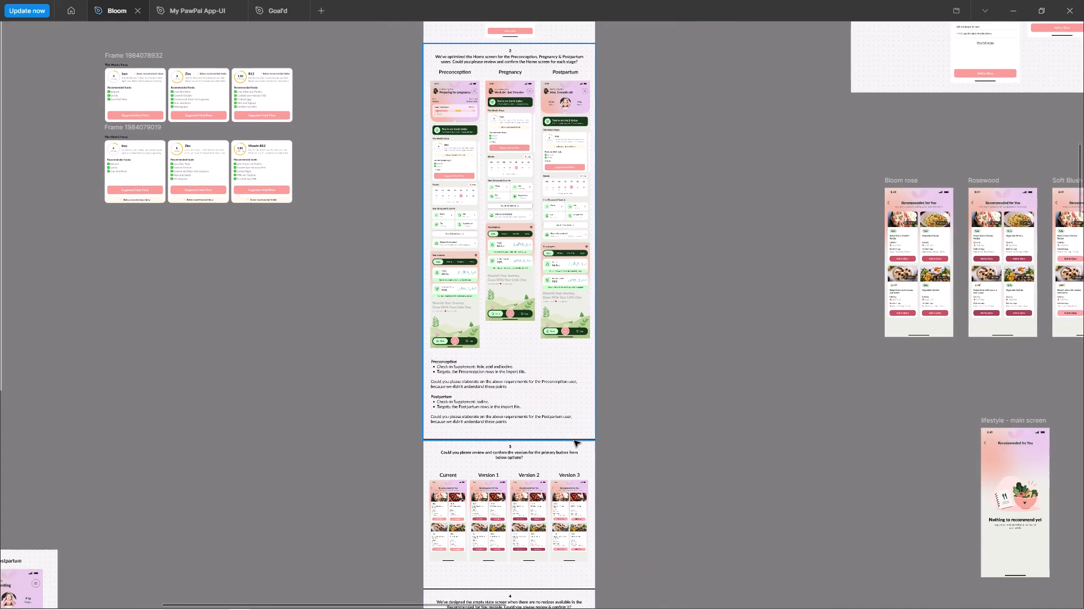
left_click_drag(574, 438, 579, 432, "ctrl")
left_click(715, 426, "ctrl")
Shorten the section 3 frame to a height of about 885 by raising its bottom edge below the button version mockups.
scroll(667, 387, "down", 7, "ctrl")
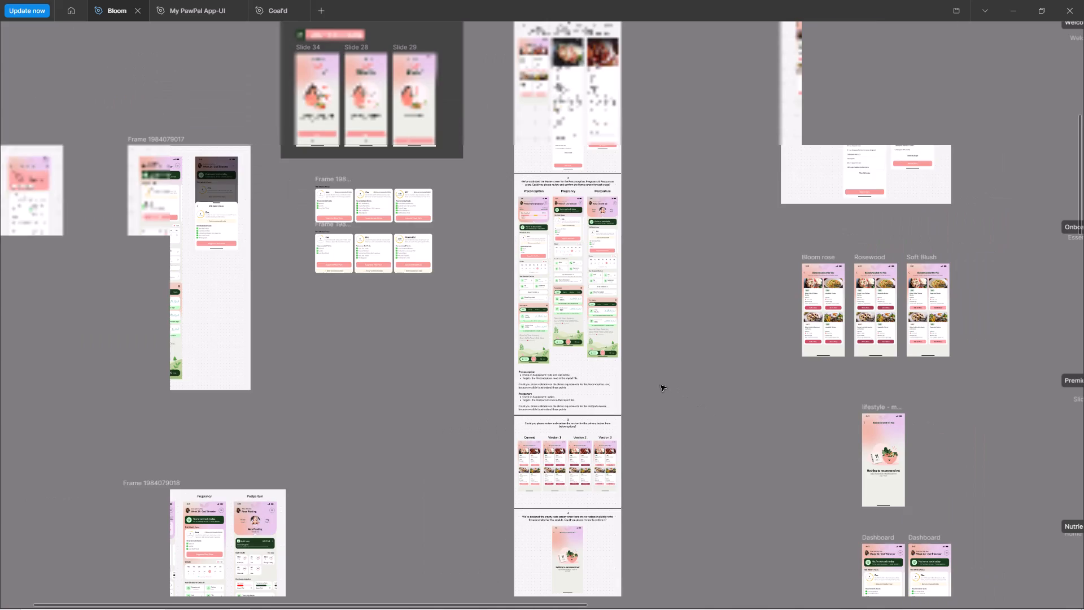
scroll(661, 385, "down", 4, "ctrl")
scroll(605, 461, "up", 12, "ctrl")
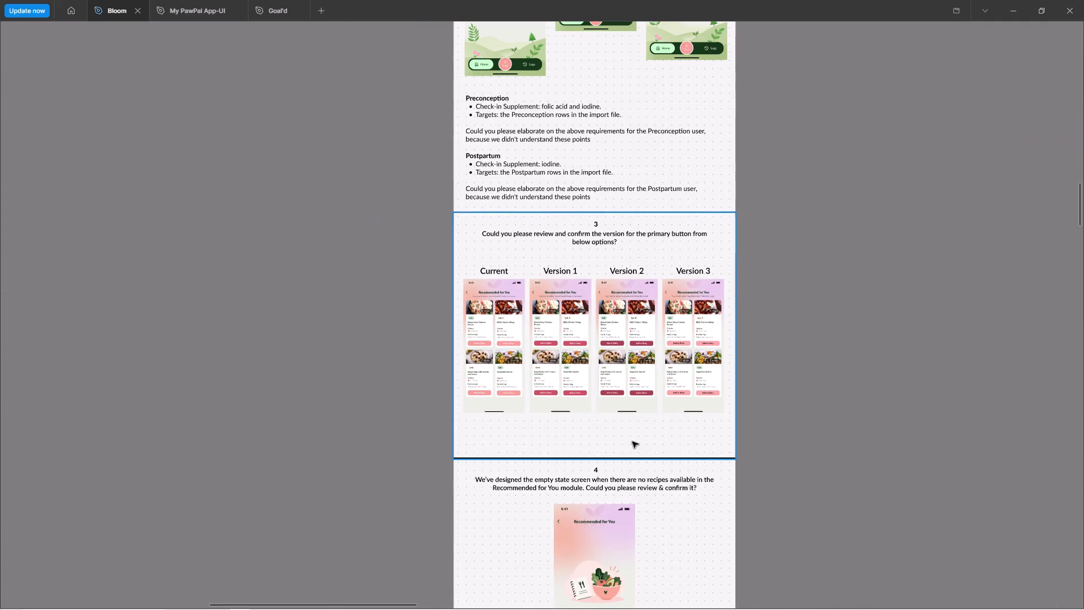
left_click(632, 442)
left_click_drag(650, 461, 661, 439, "ctrl")
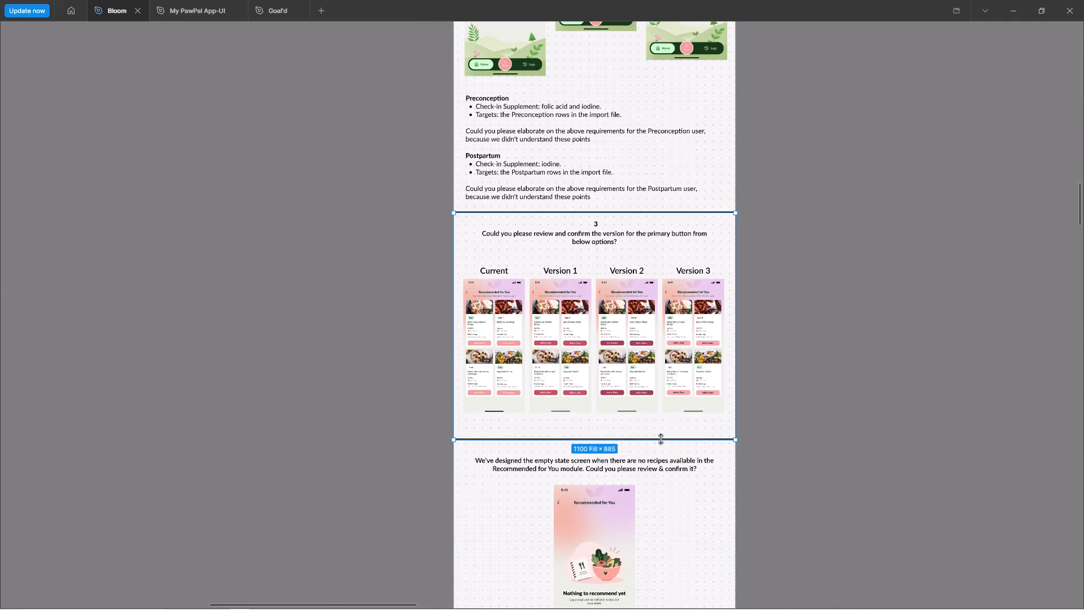
Shorten the section 3 frame slightly more by raising its bottom edge below the button version mockups.
left_click_drag(661, 439, 665, 435, "ctrl")
scroll(741, 417, "down", 6, "ctrl")
left_click(773, 428)
Export the full numbered client review frame as a PDF to Downloads, replacing the existing "Bloom Queries- Feature Enhancements - 27 Oct 2026" file.
key("space")
left_click_drag(781, 469, 756, 422)
scroll(749, 420, "down", 6, "ctrl")
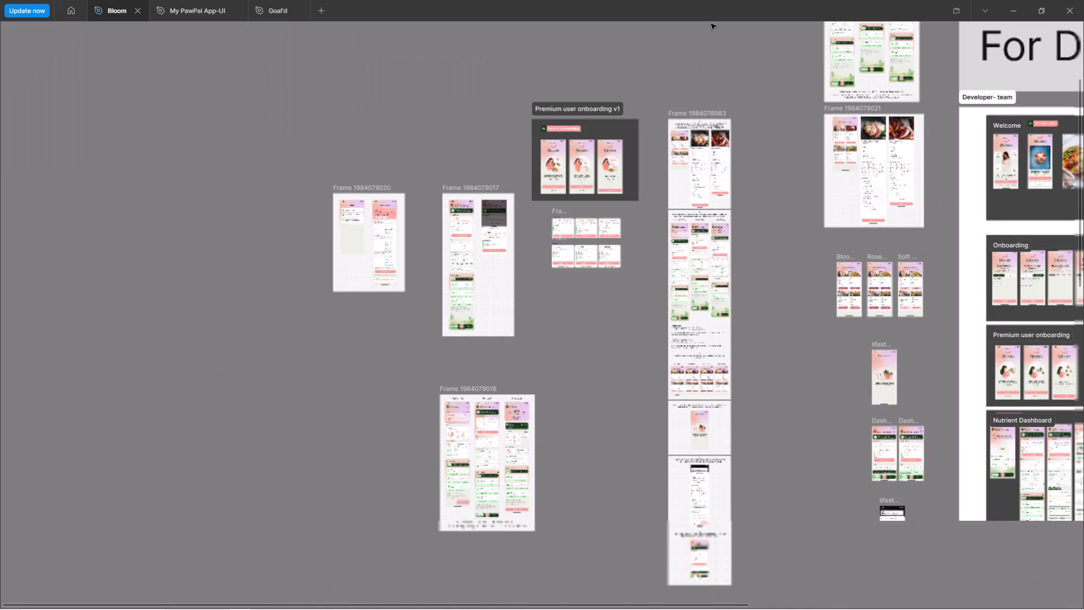
left_click(697, 114)
key("ctrl+backslash")
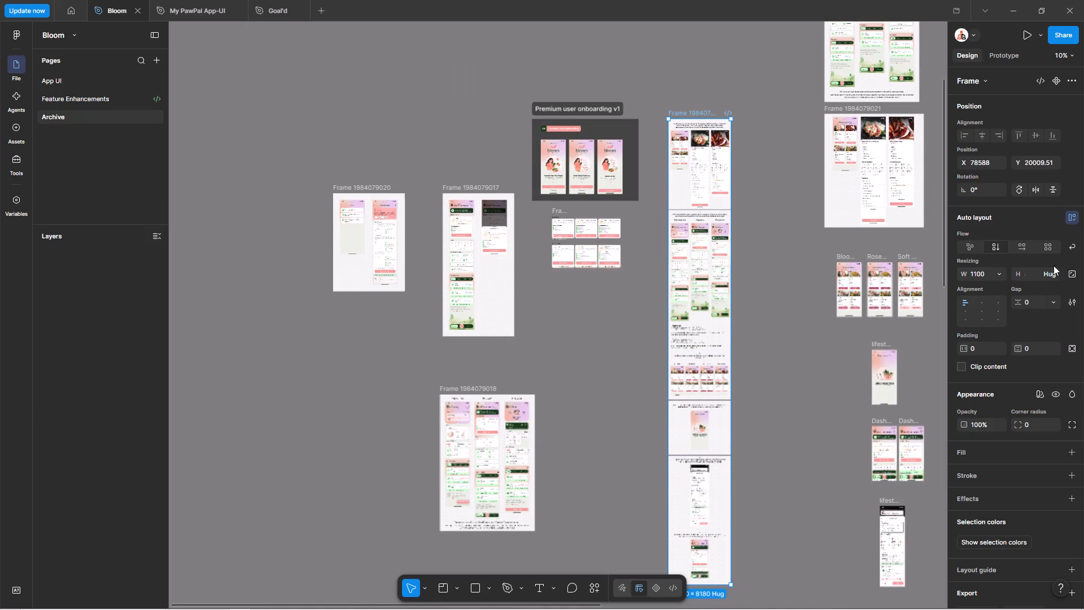
scroll(1017, 497, "down", 8)
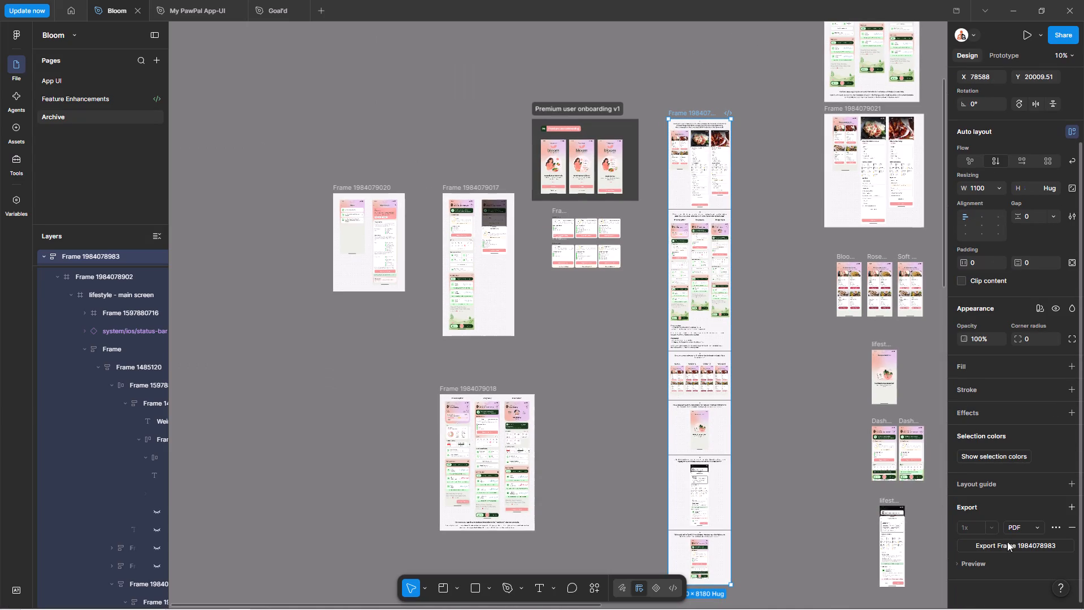
left_click(1008, 544)
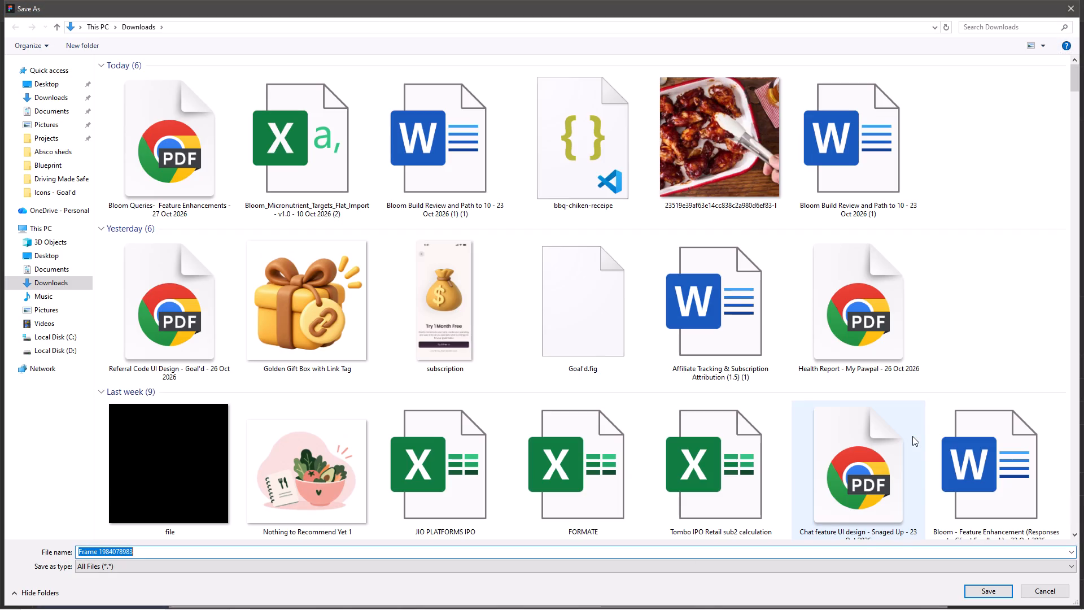
left_click(189, 187)
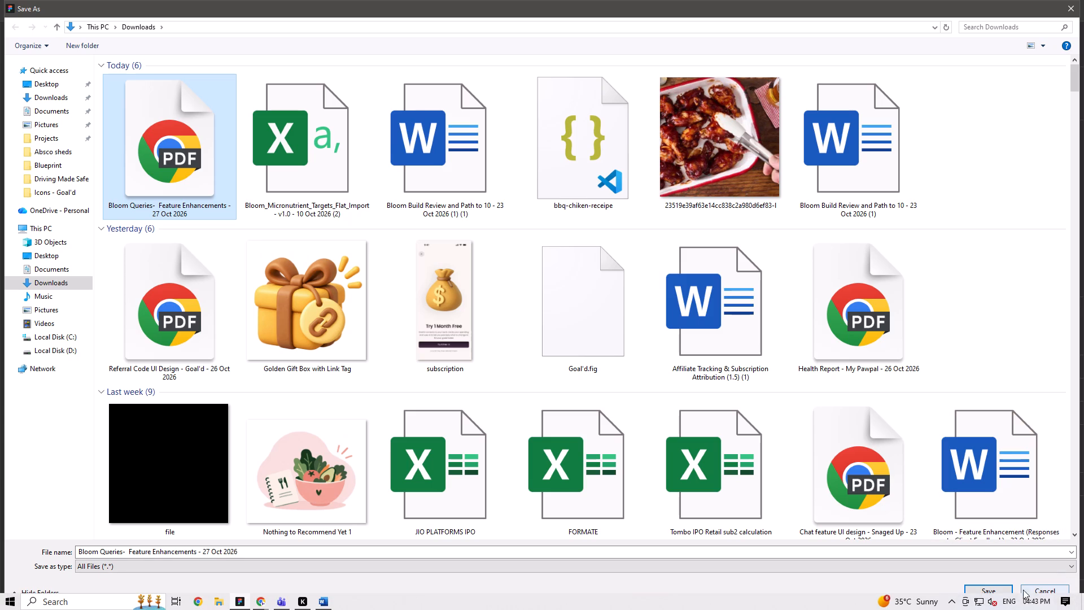
left_click(996, 590)
left_click(610, 310)
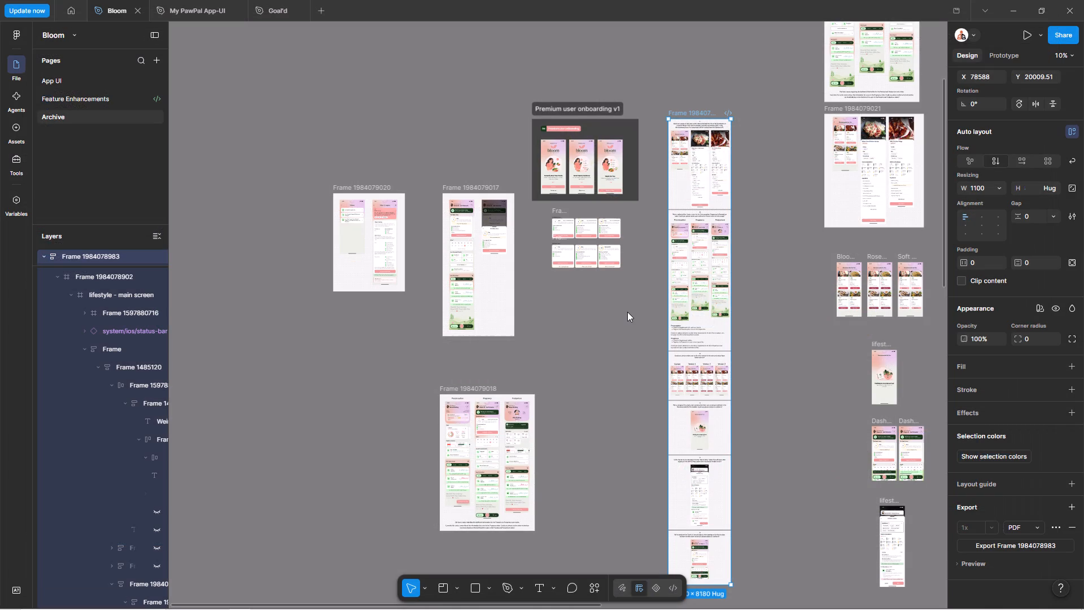
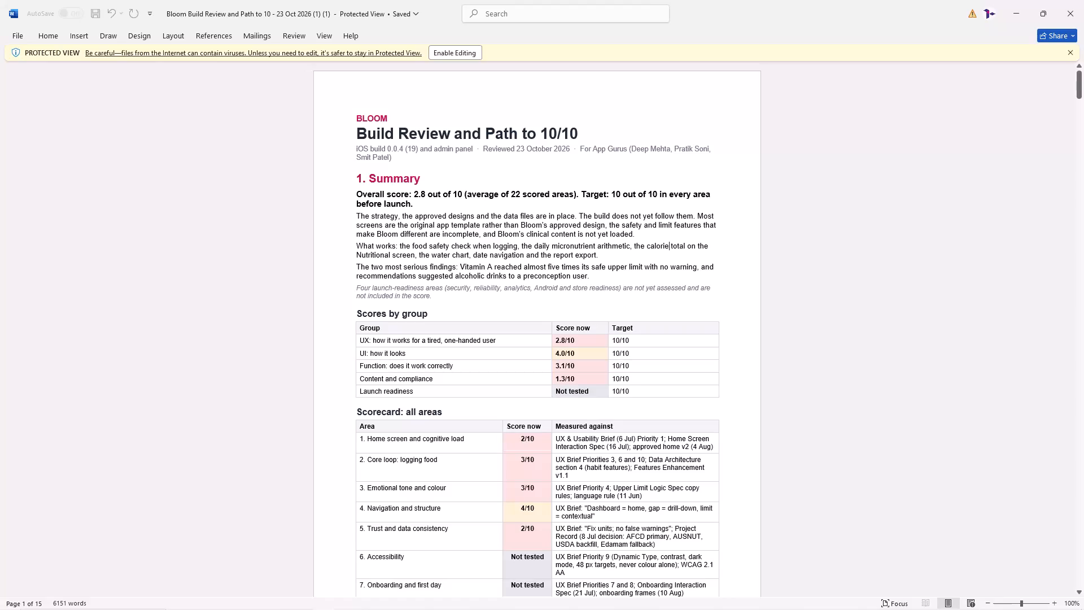
Read the summary, group scores and full area scorecard in the Bloom Build Review and Path to 10 Word document.
scroll(576, 304, "down", 1)
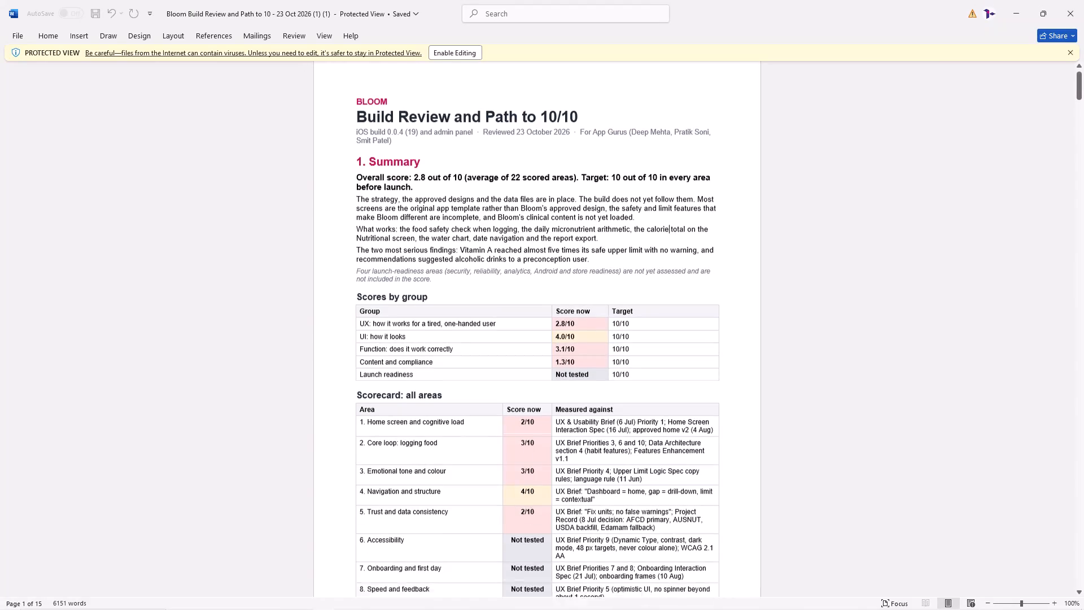
scroll(576, 304, "down", 2)
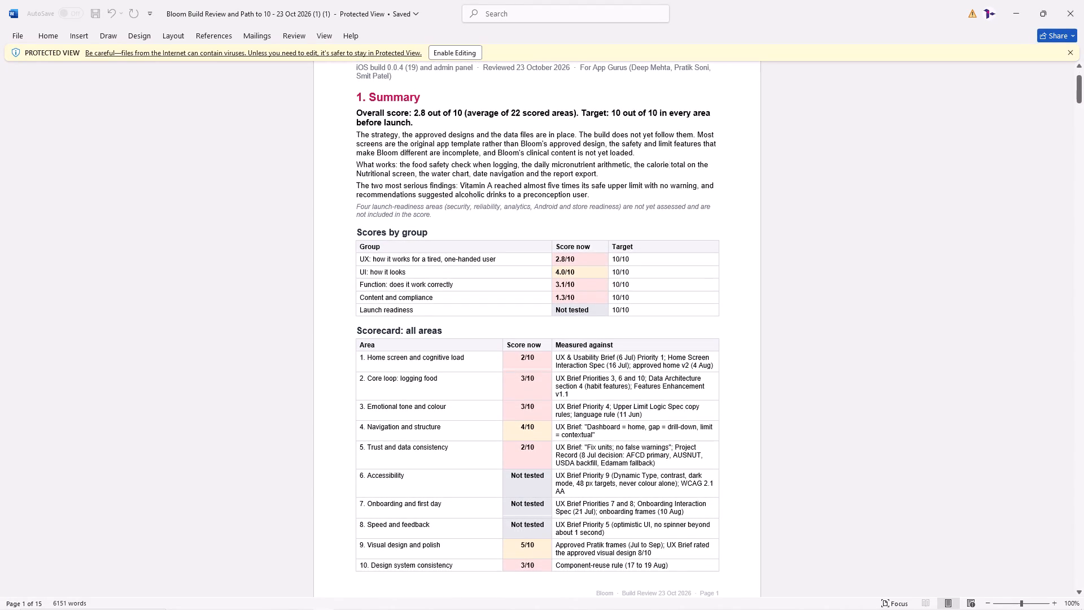
scroll(576, 304, "down", 3)
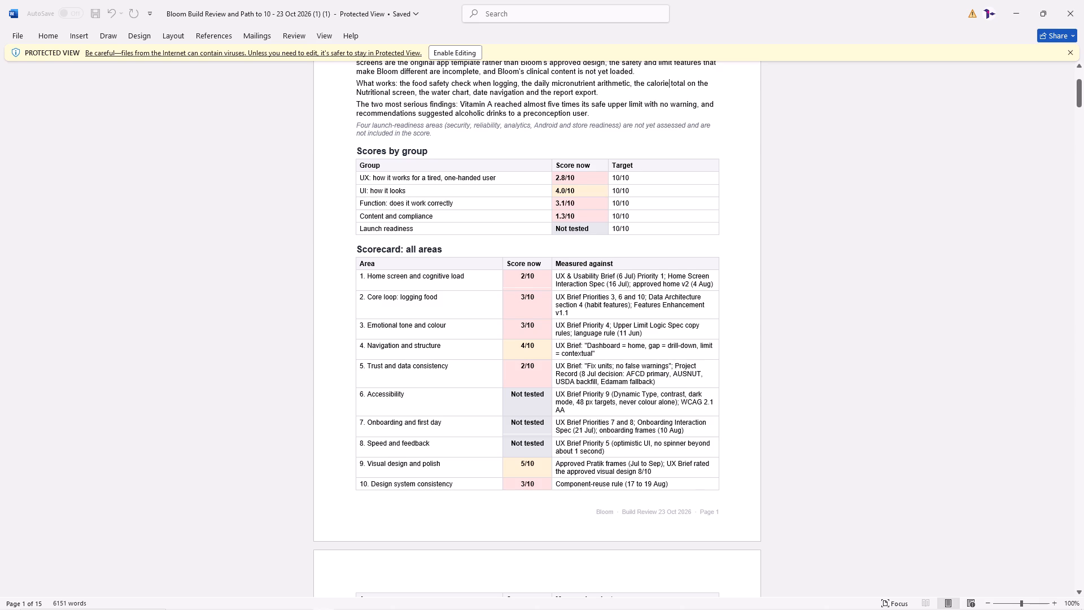
scroll(474, 278, "down", 1)
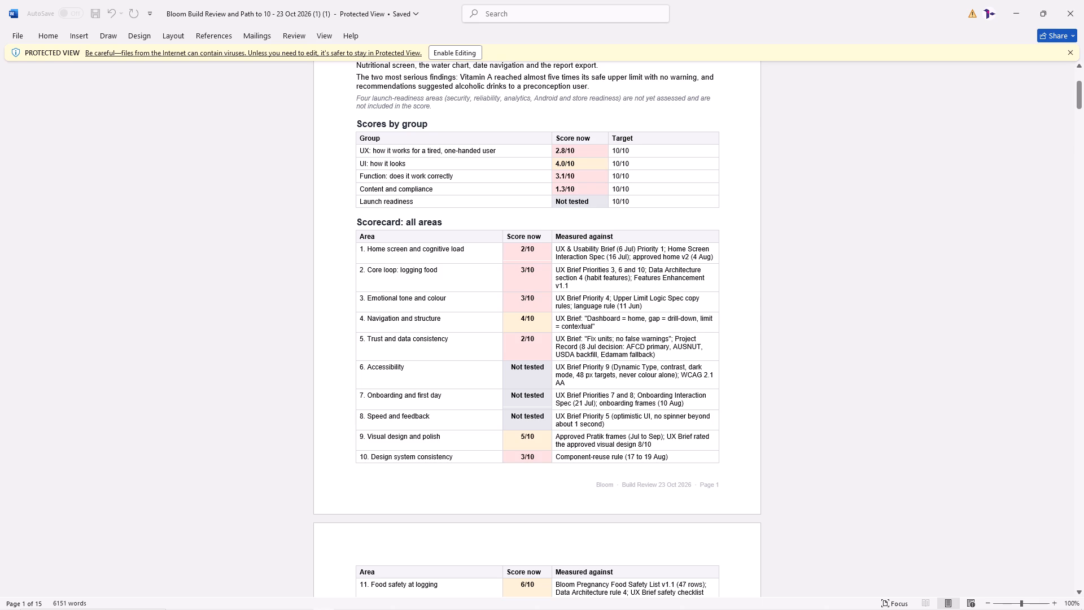
scroll(610, 294, "down", 1)
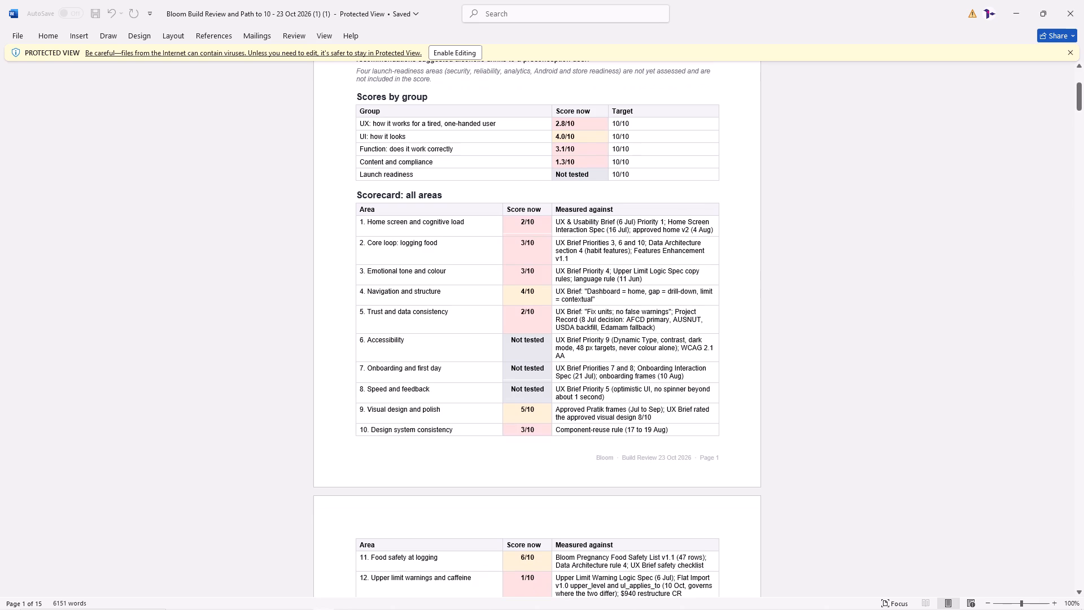
scroll(608, 287, "up", 2)
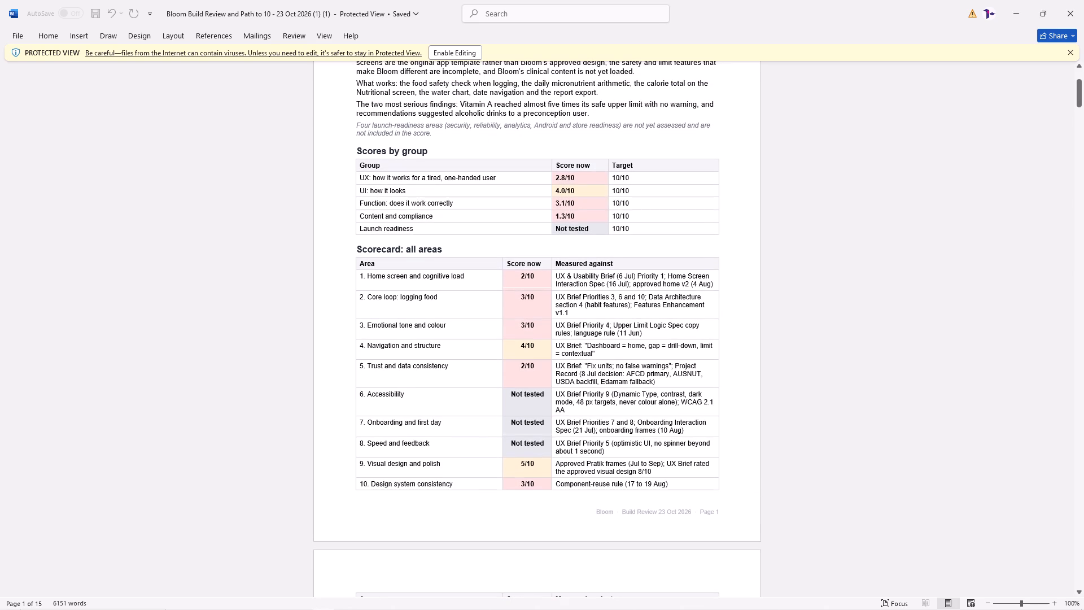
scroll(608, 286, "up", 1)
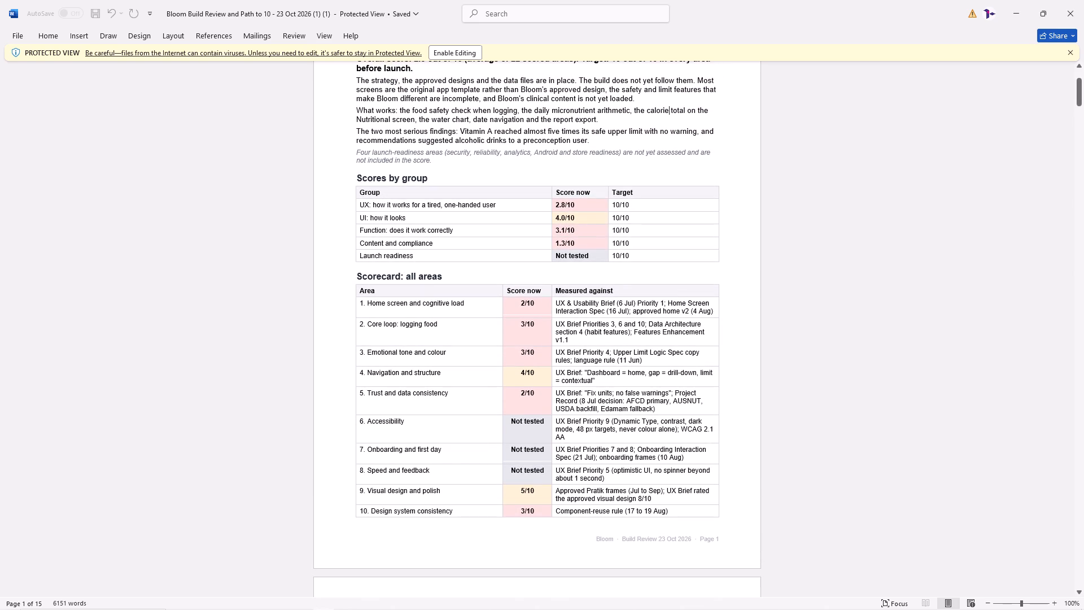
scroll(435, 341, "down", 4)
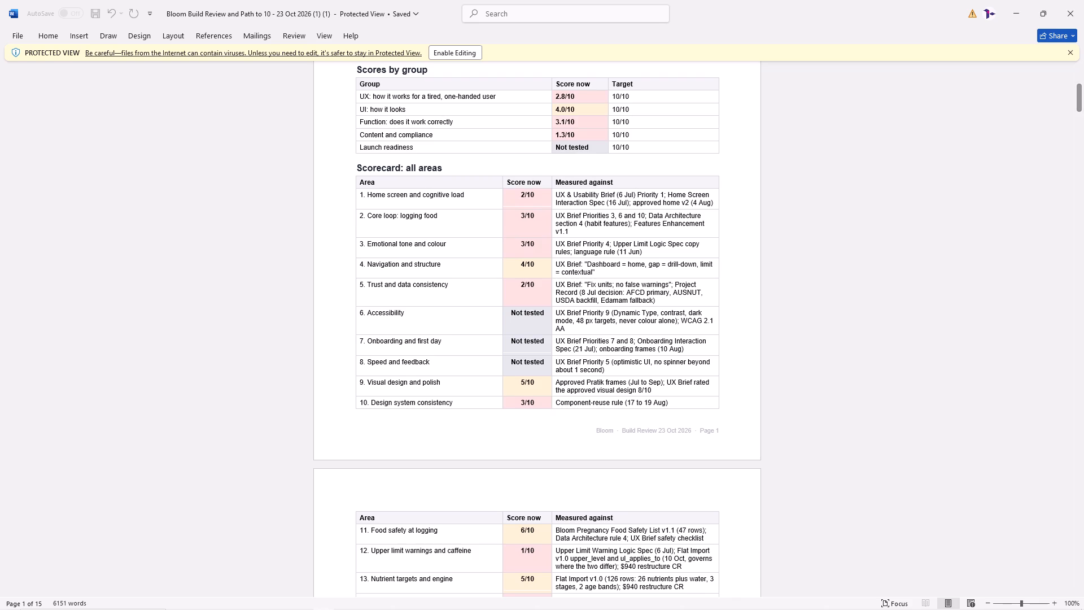
scroll(495, 298, "down", 3)
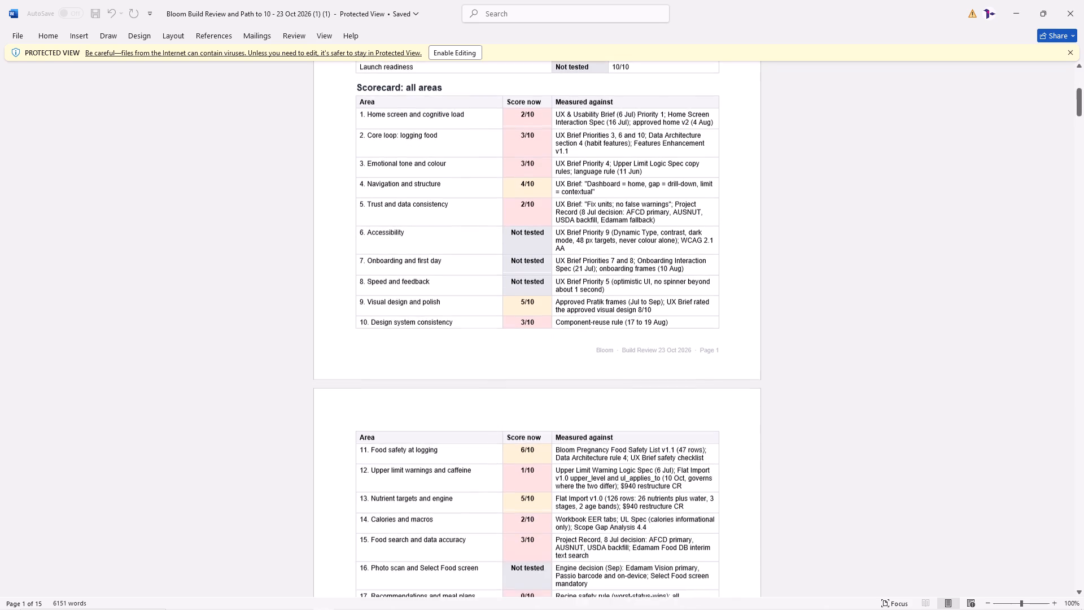
scroll(495, 296, "down", 8)
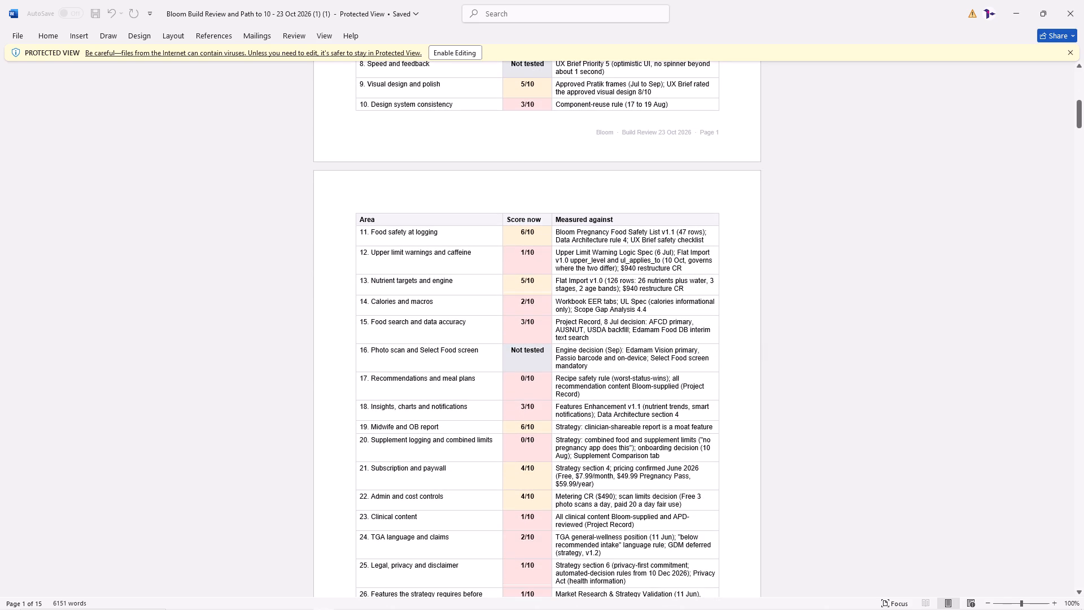
scroll(494, 296, "down", 11)
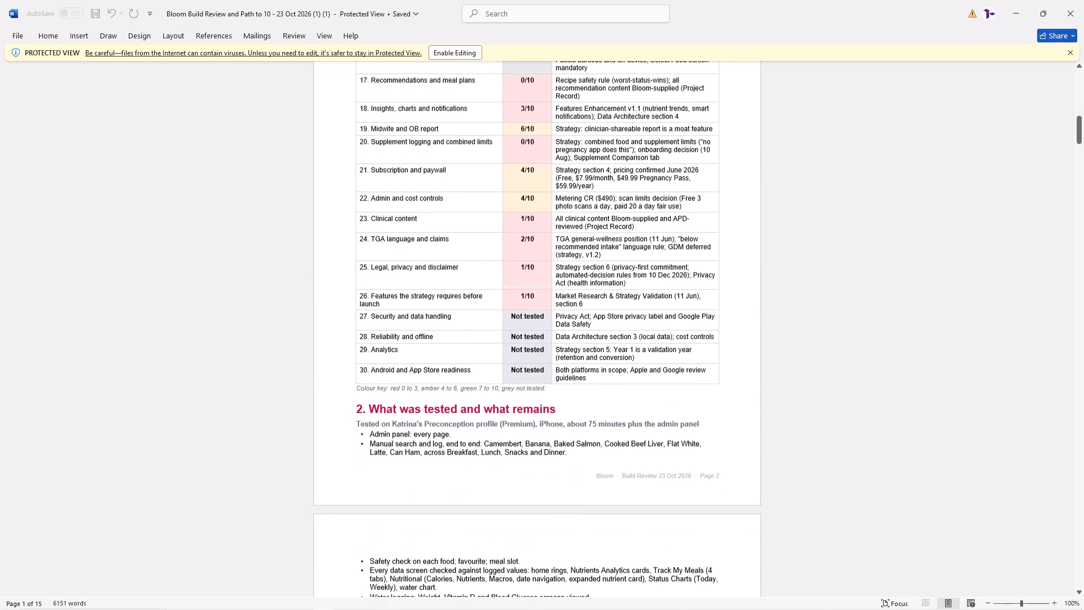
Read section 2 on what was tested and what remains, continuing to the label meanings and home screen findings in section 3.
scroll(494, 295, "down", 3)
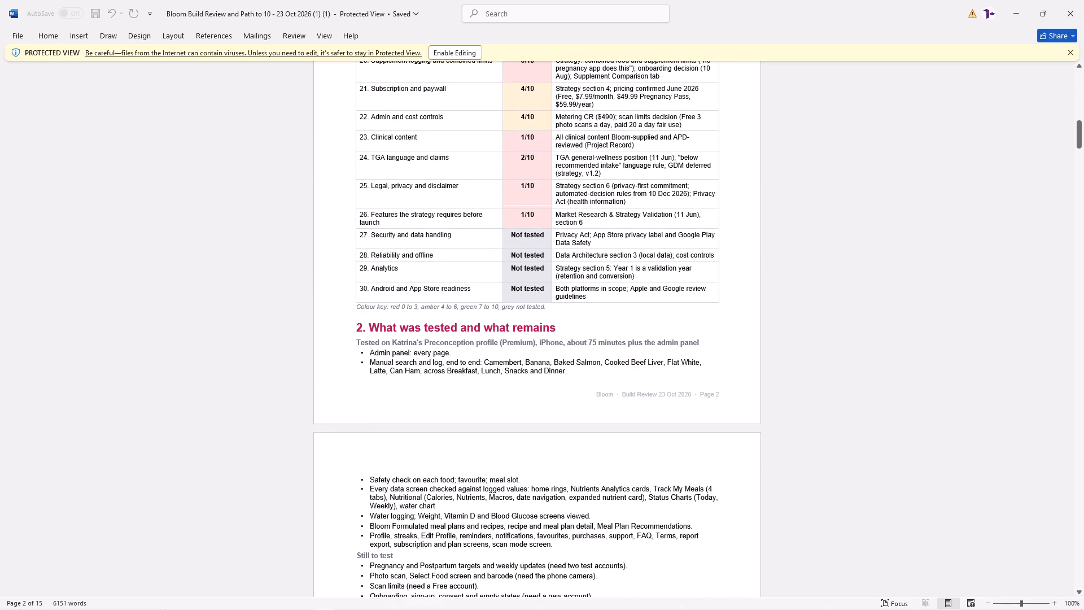
left_click_drag(437, 339, 472, 339)
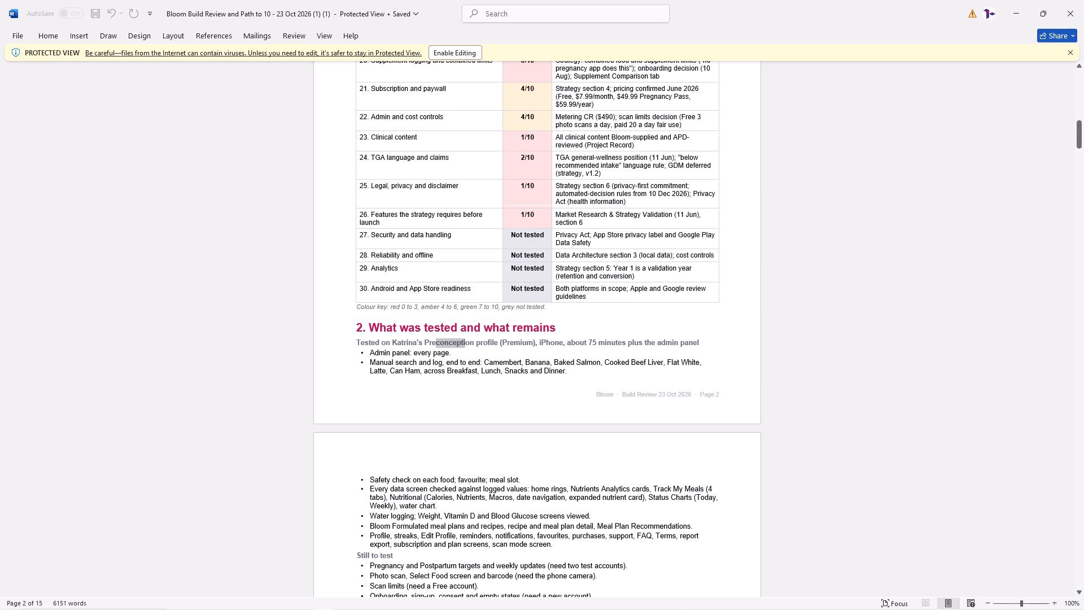
left_click_drag(472, 339, 685, 338)
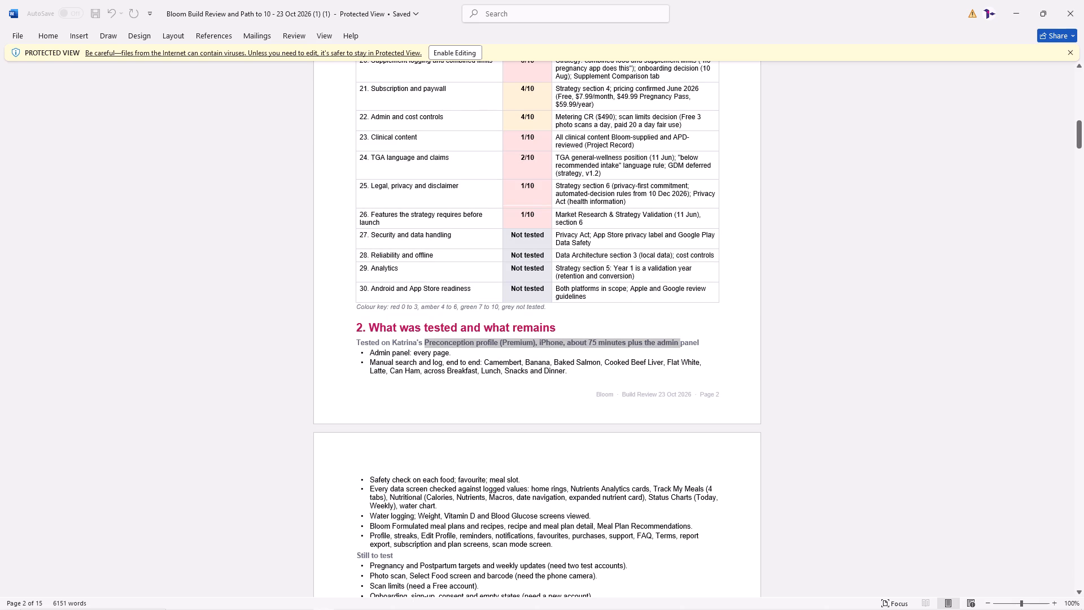
left_click_drag(685, 338, 693, 338)
scroll(465, 353, "down", 4)
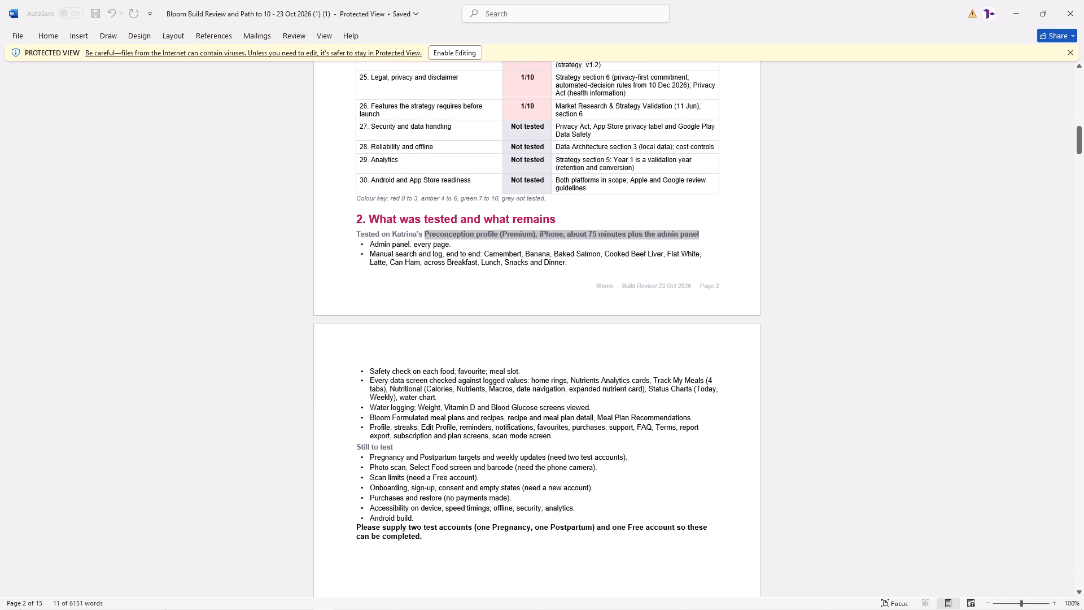
scroll(467, 346, "down", 1)
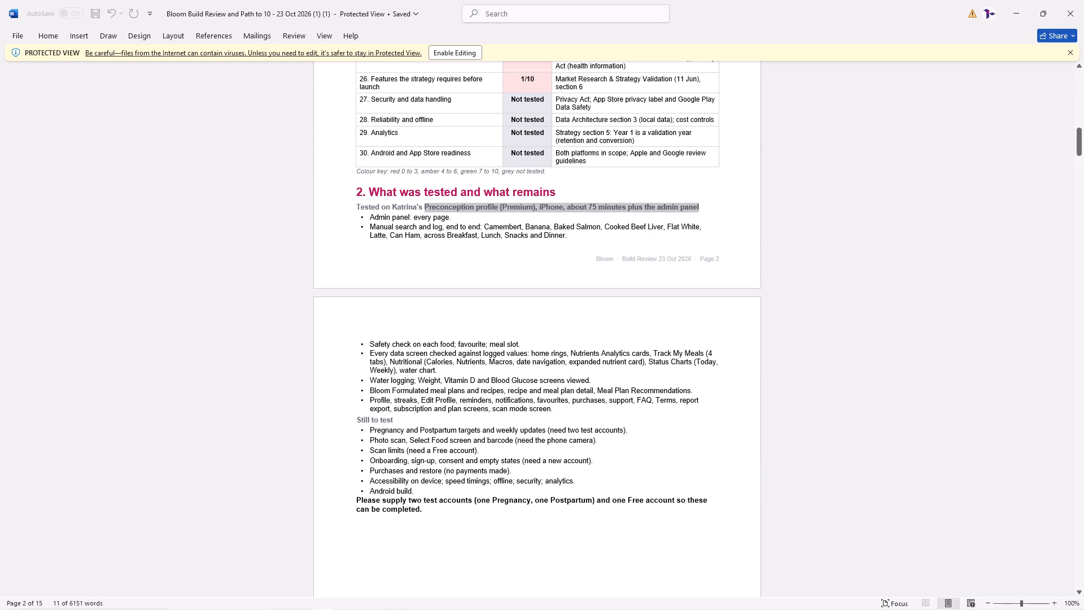
scroll(525, 337, "down", 1)
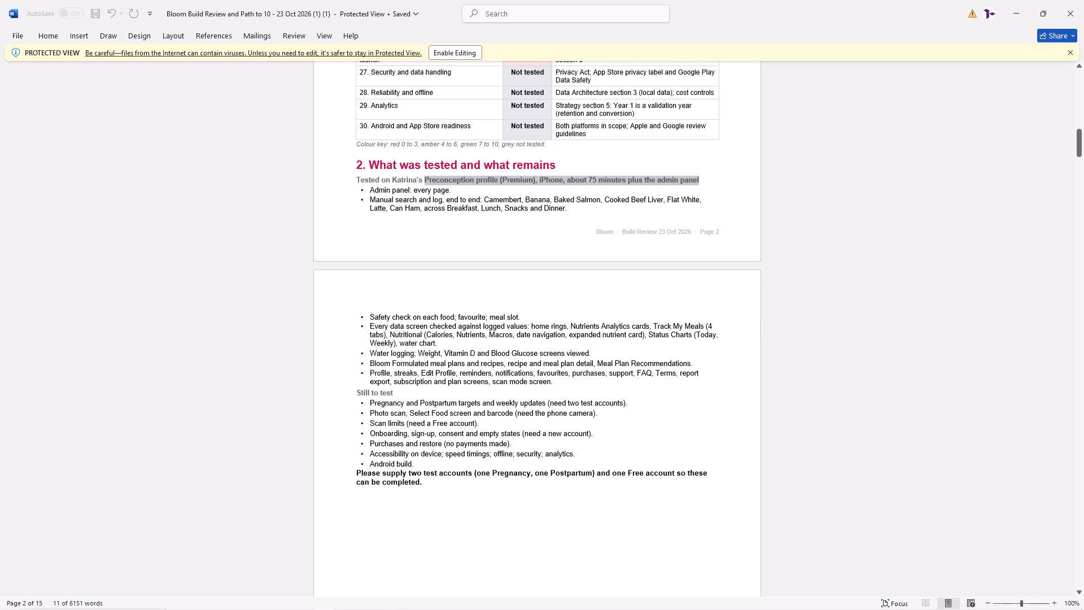
scroll(525, 337, "down", 16)
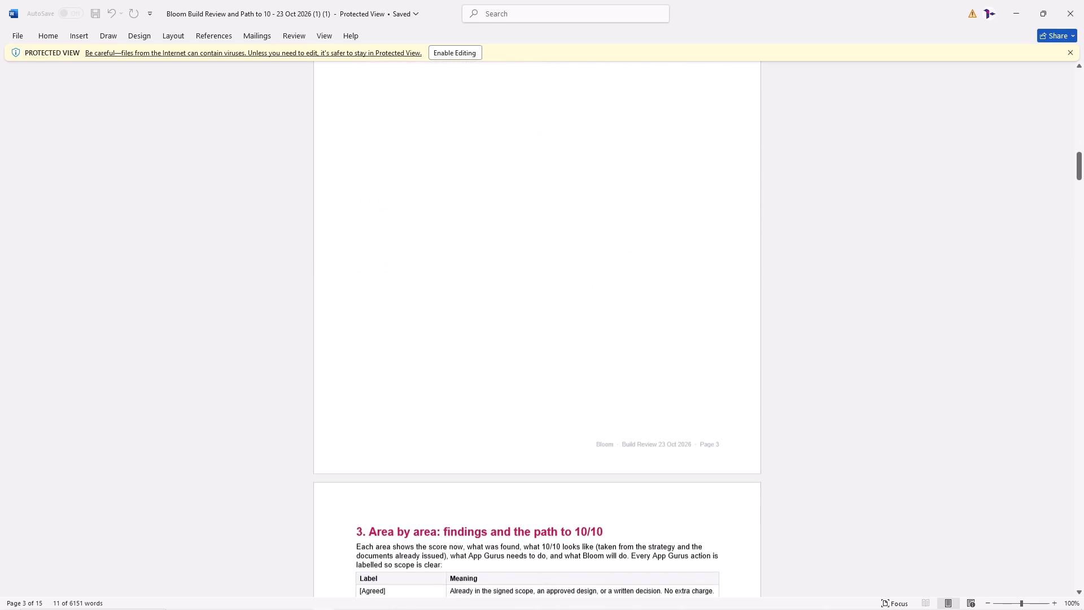
scroll(525, 337, "up", 5)
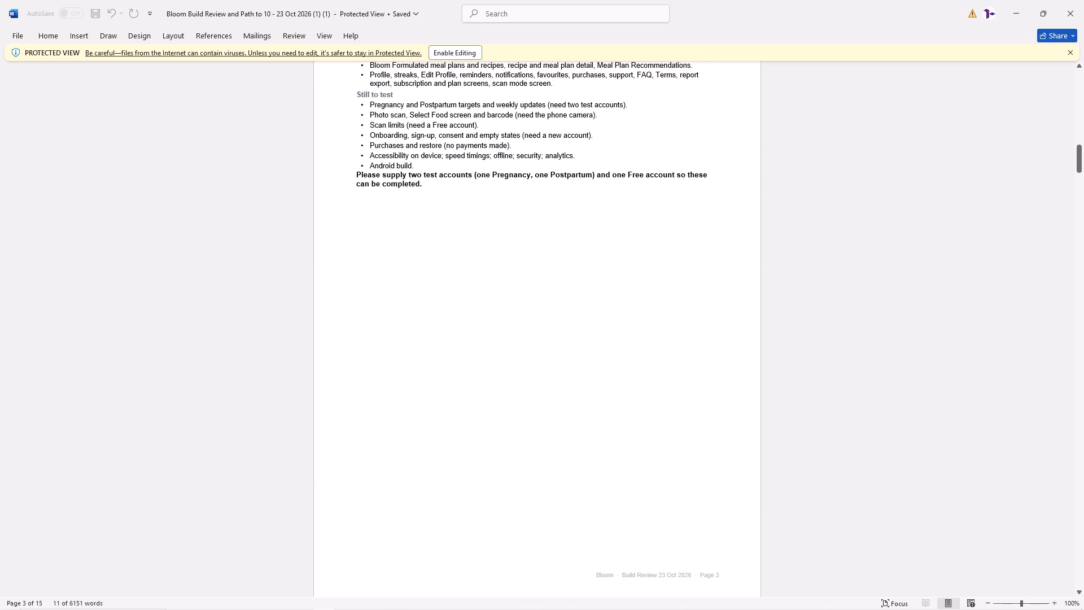
scroll(525, 337, "down", 13)
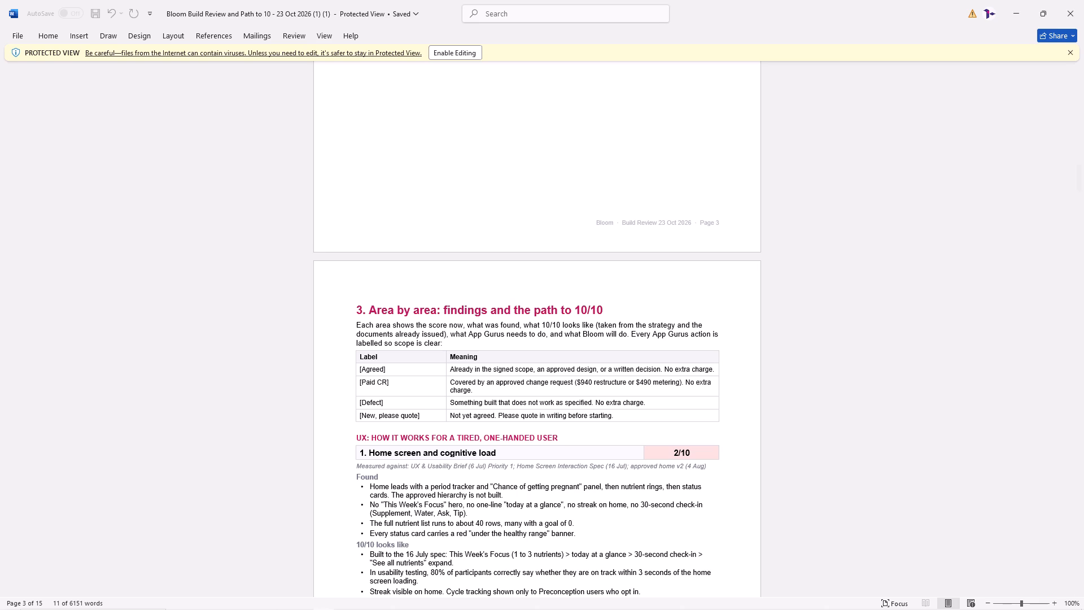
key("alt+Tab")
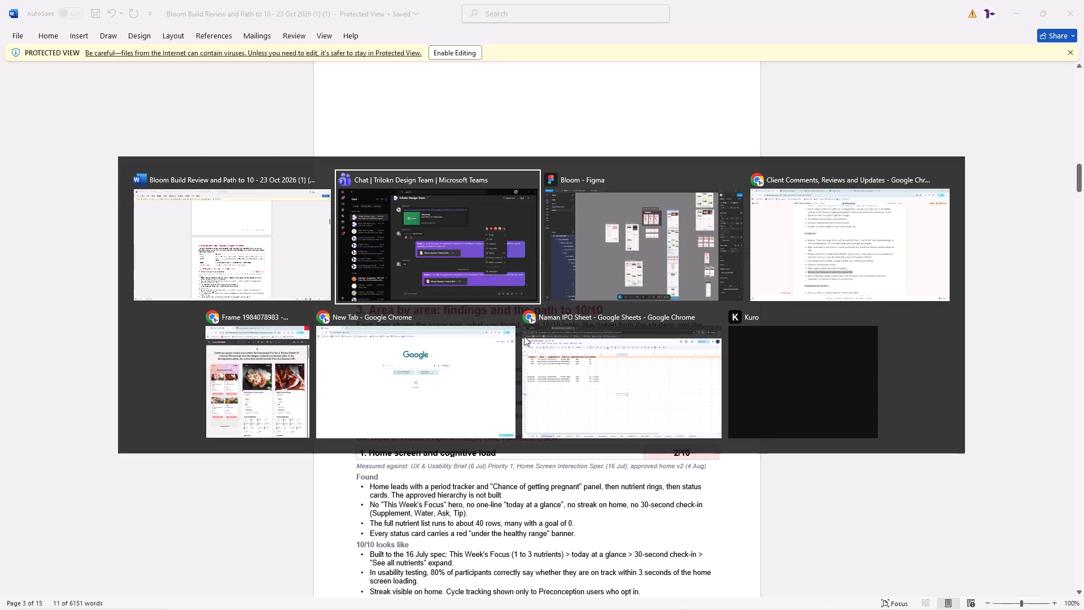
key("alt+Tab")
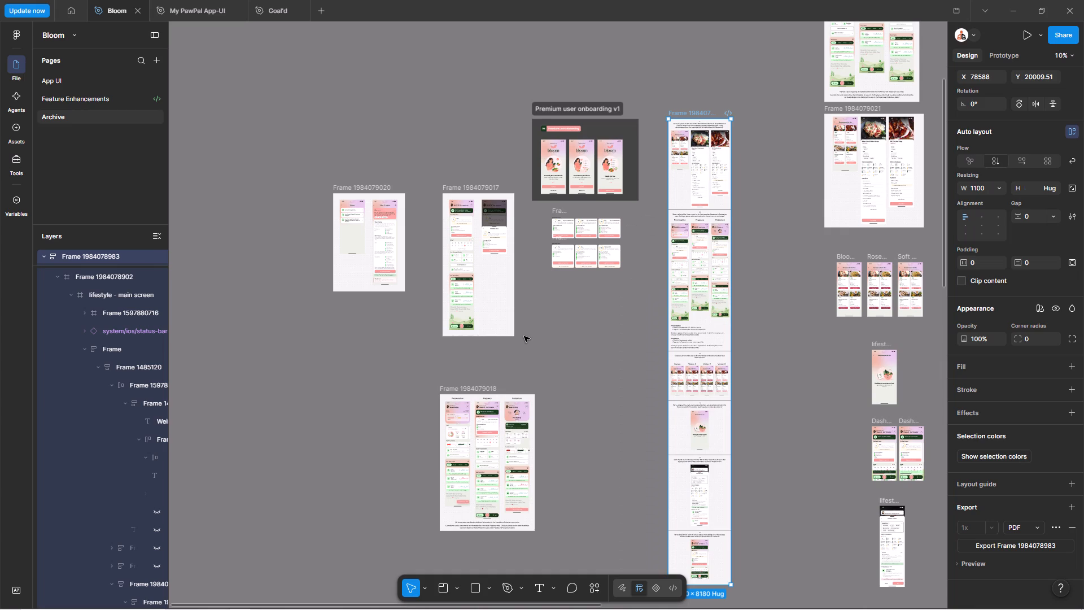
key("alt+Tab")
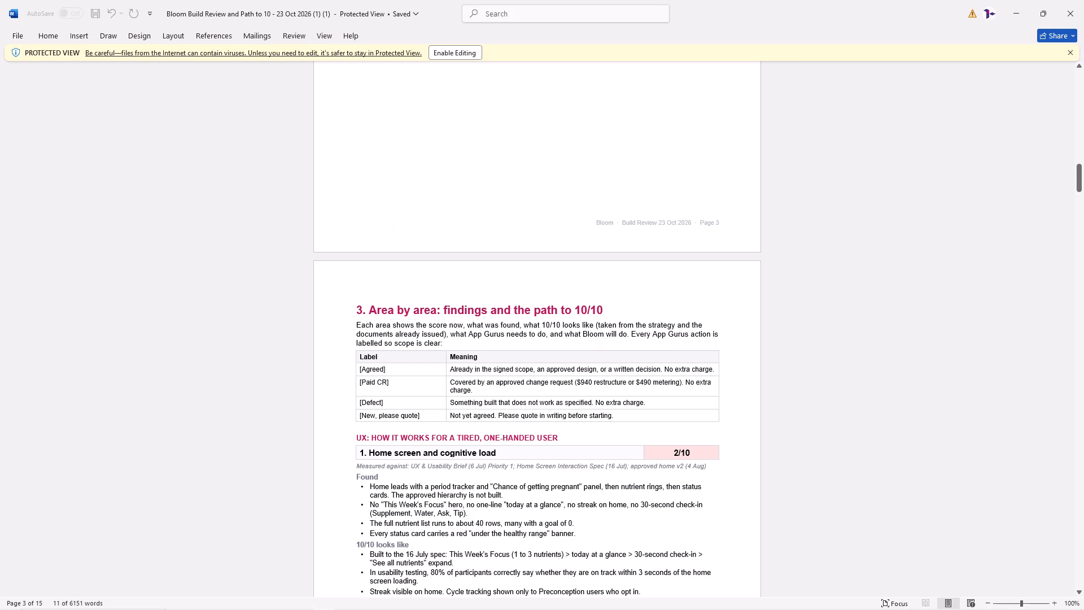
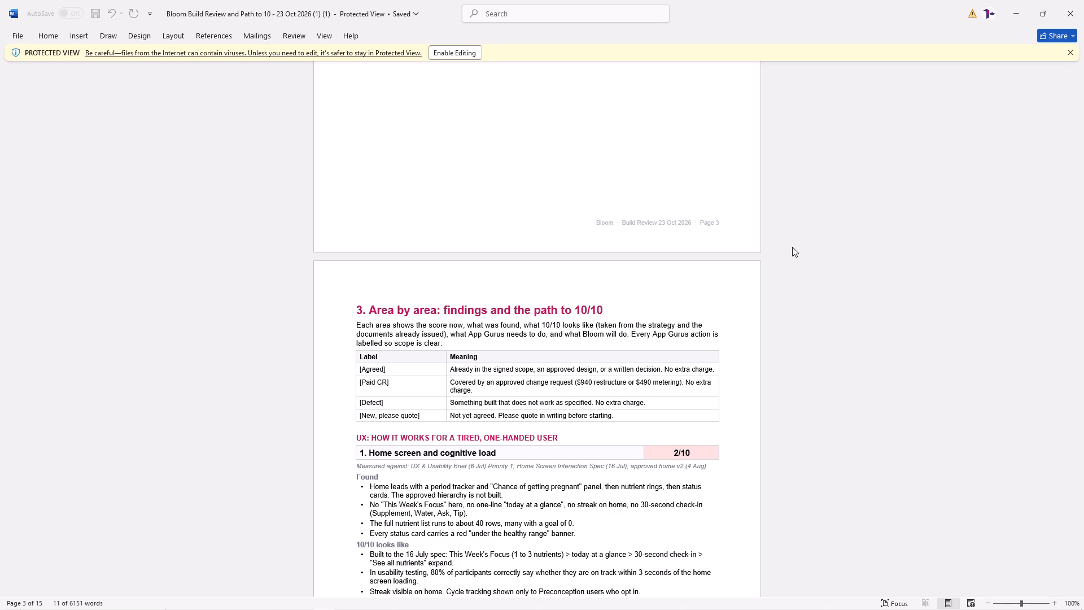
Skim the area-by-area findings in section 3 through area 30, continuing to the order of work and the 10/10 launch standard.
scroll(792, 247, "up", 6)
scroll(792, 247, "down", 1)
scroll(792, 247, "up", 1)
scroll(792, 247, "down", 20)
scroll(792, 247, "down", 8)
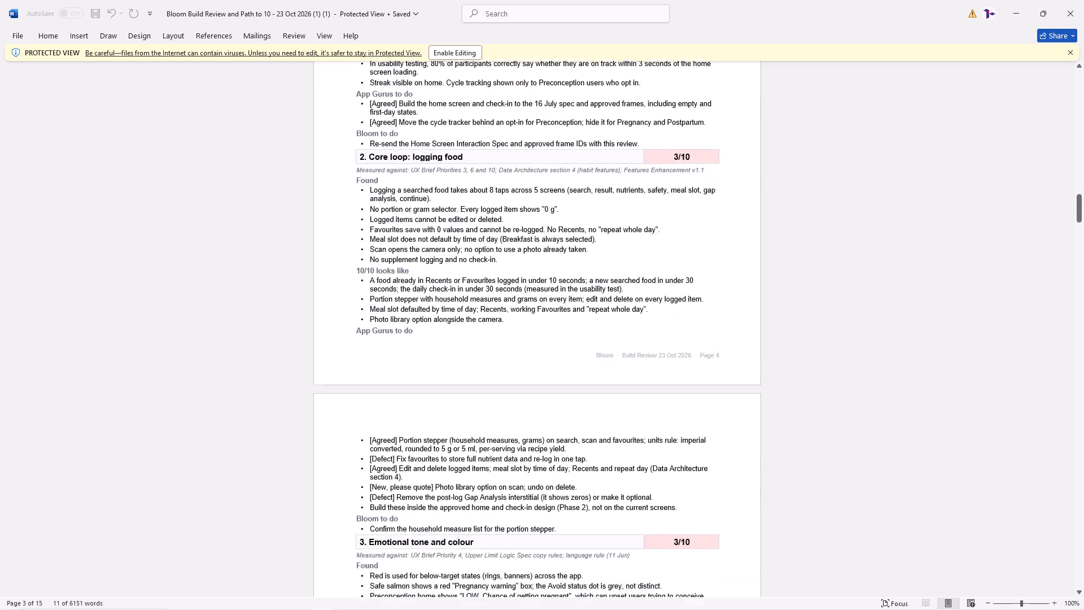
scroll(792, 247, "down", 20)
scroll(792, 247, "down", 20)
scroll(792, 247, "down", 9)
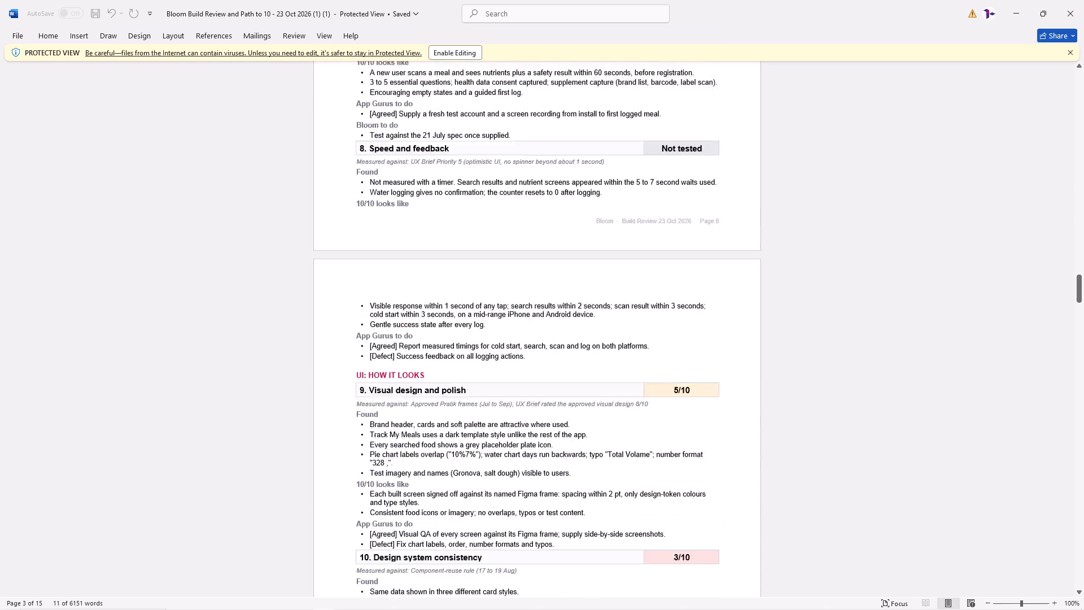
scroll(792, 251, "down", 20)
scroll(792, 251, "down", 20)
scroll(792, 251, "down", 9)
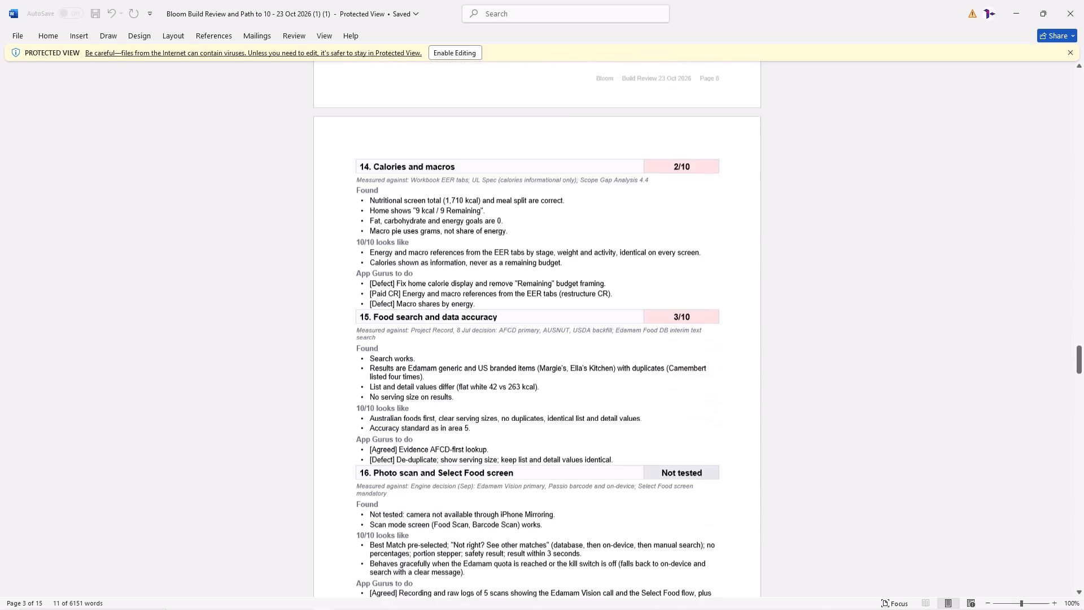
scroll(792, 251, "down", 20)
scroll(792, 251, "down", 20)
scroll(792, 251, "down", 8)
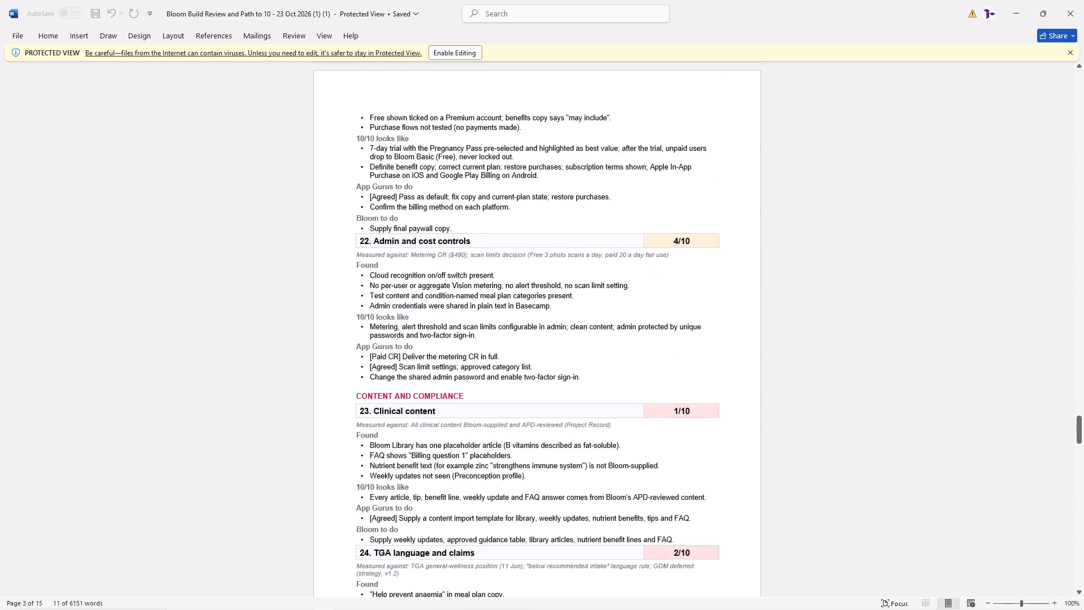
scroll(791, 253, "down", 20)
scroll(791, 253, "down", 20)
scroll(791, 253, "down", 8)
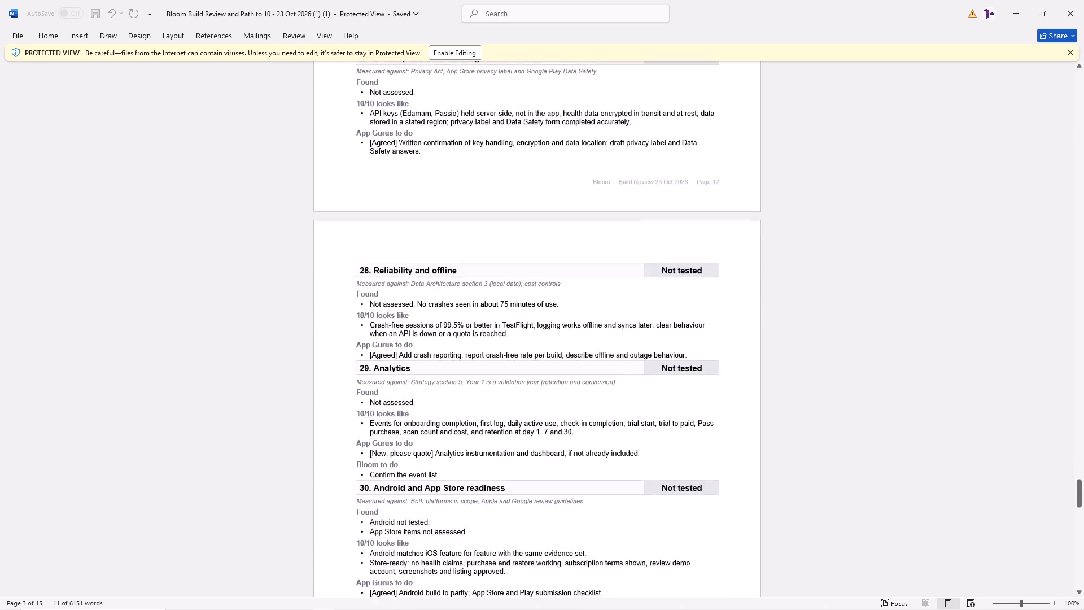
scroll(791, 253, "down", 20)
scroll(791, 253, "down", 6)
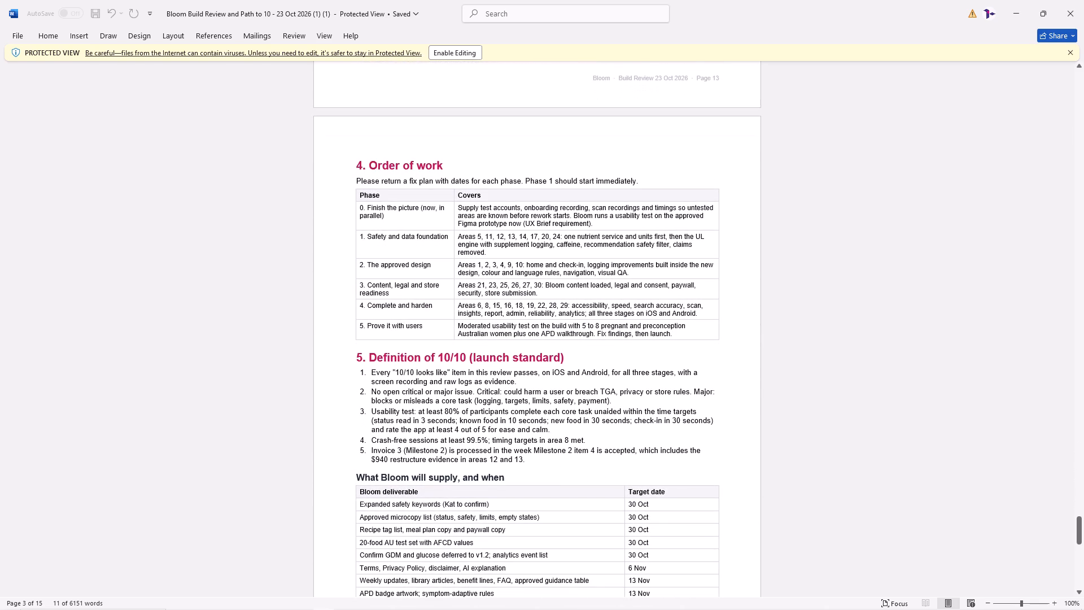
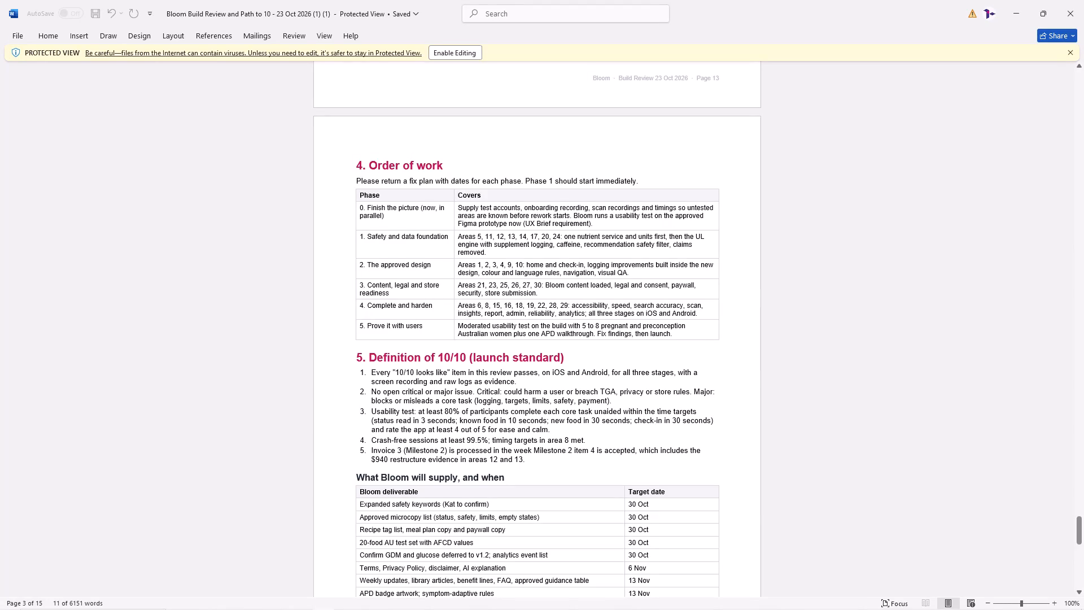
Read the order of work phases and the 10/10 launch standard in sections 4 and 5 at 140% zoom.
scroll(401, 212, "up", 2, "ctrl")
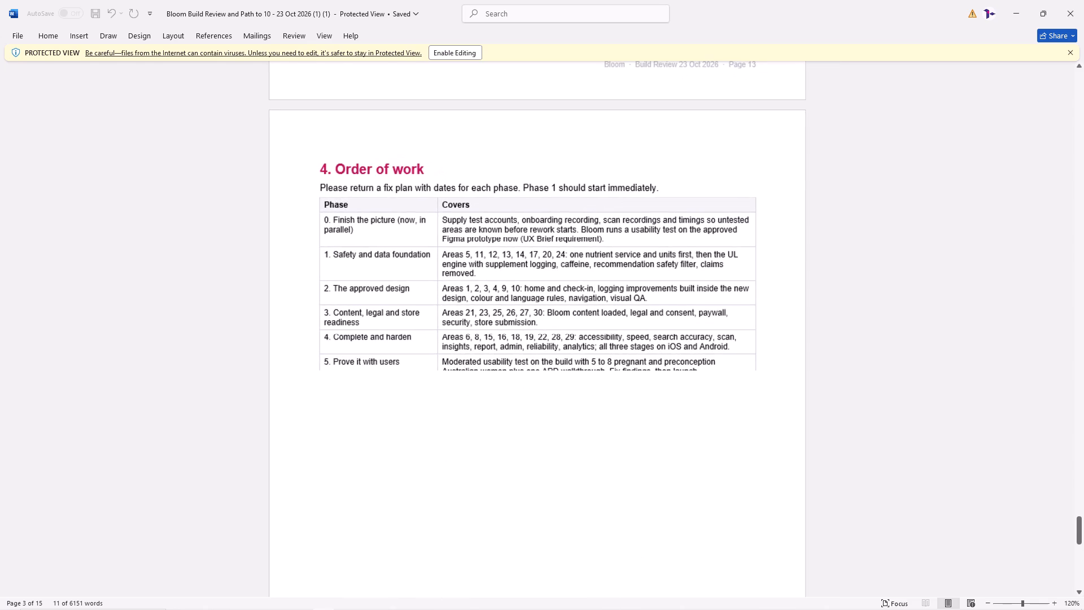
scroll(401, 212, "up", 2, "ctrl")
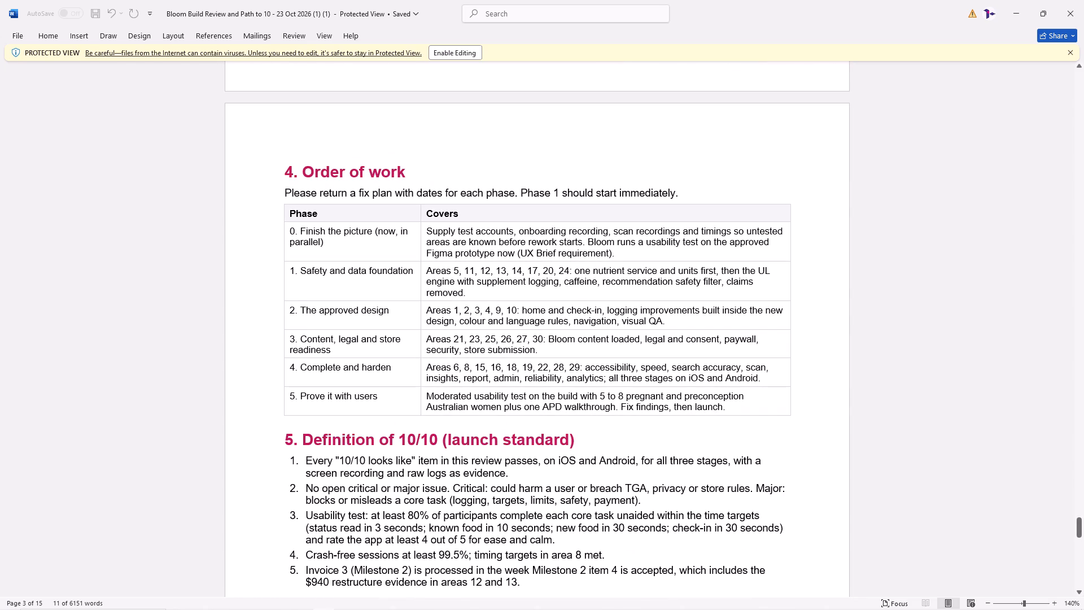
scroll(430, 364, "up", 3)
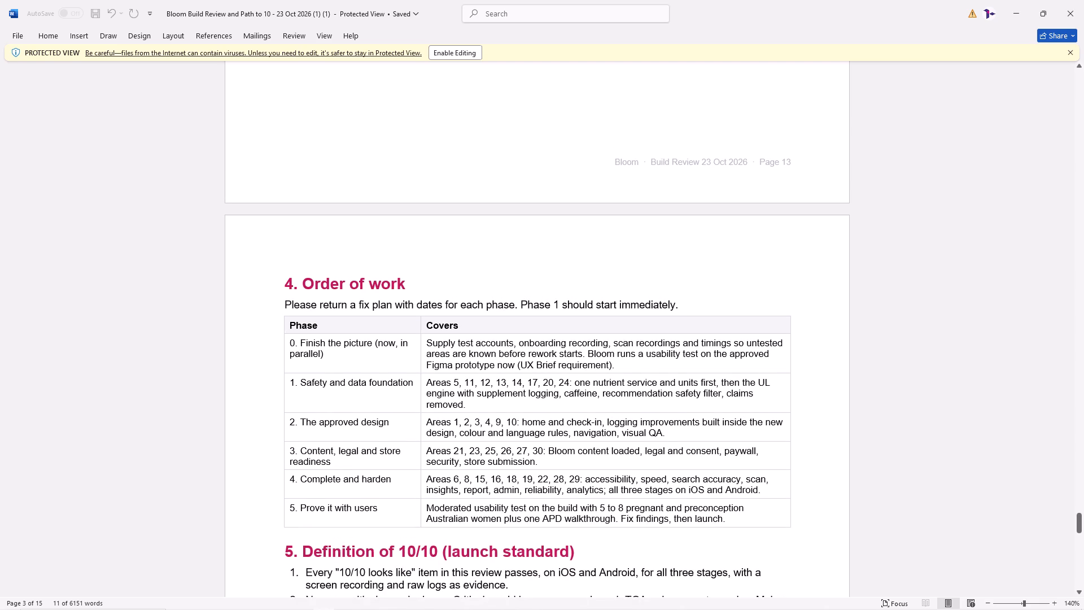
scroll(436, 352, "down", 5)
scroll(448, 342, "up", 2)
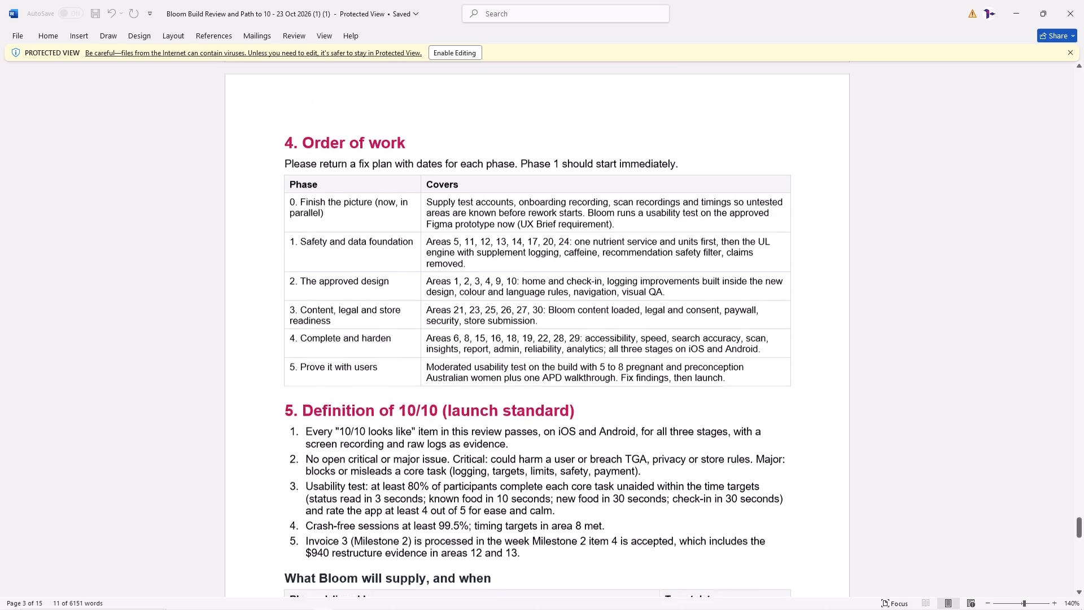
scroll(448, 342, "up", 3)
scroll(448, 345, "down", 1)
scroll(448, 345, "up", 3)
Return to the beginning of the build review and read the summary and the Scores by group table.
left_click_drag(1082, 512, 1083, 163)
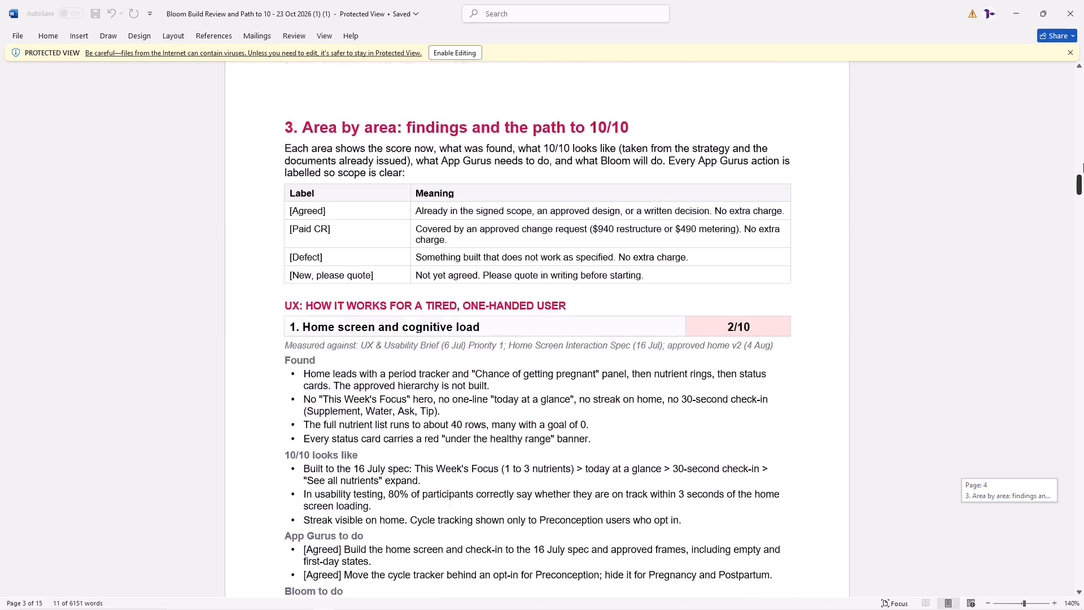
left_click_drag(1083, 163, 1083, 56)
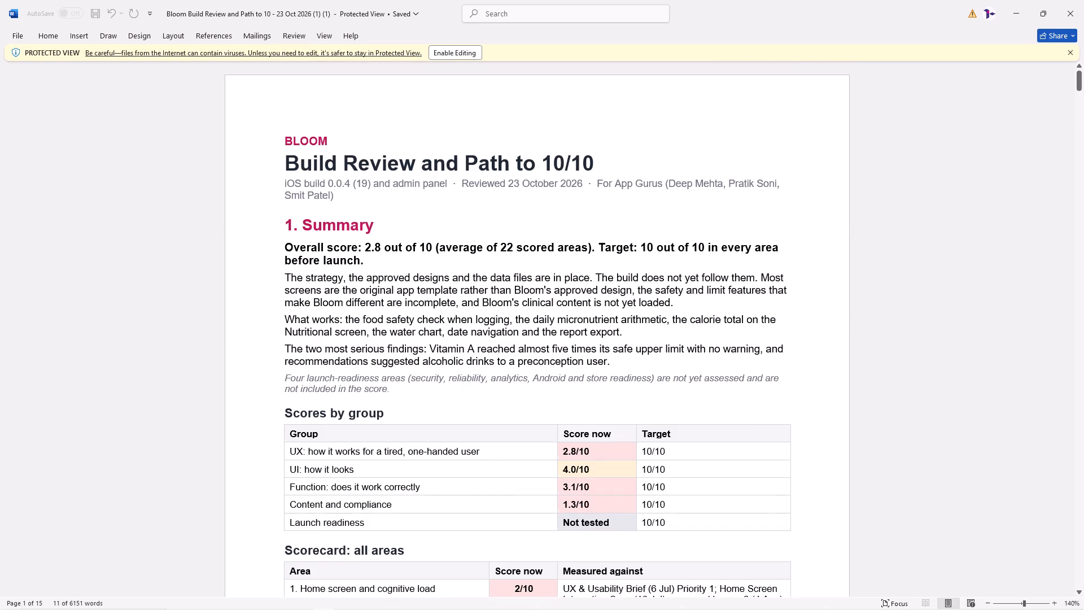
scroll(349, 360, "down", 3)
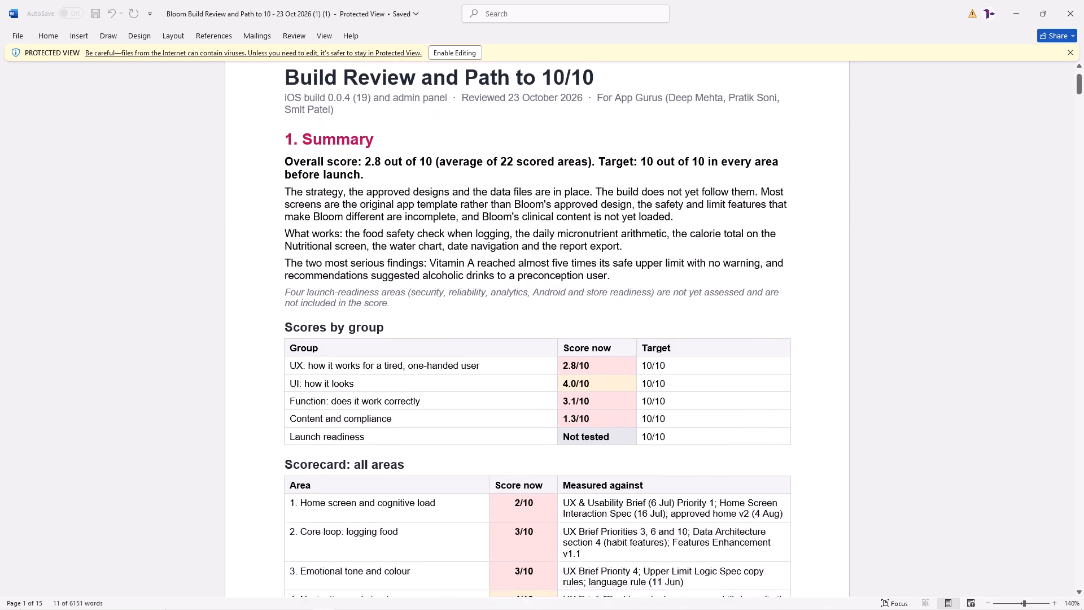
scroll(349, 360, "down", 1)
left_click(326, 295)
left_click(371, 272)
left_click(442, 267)
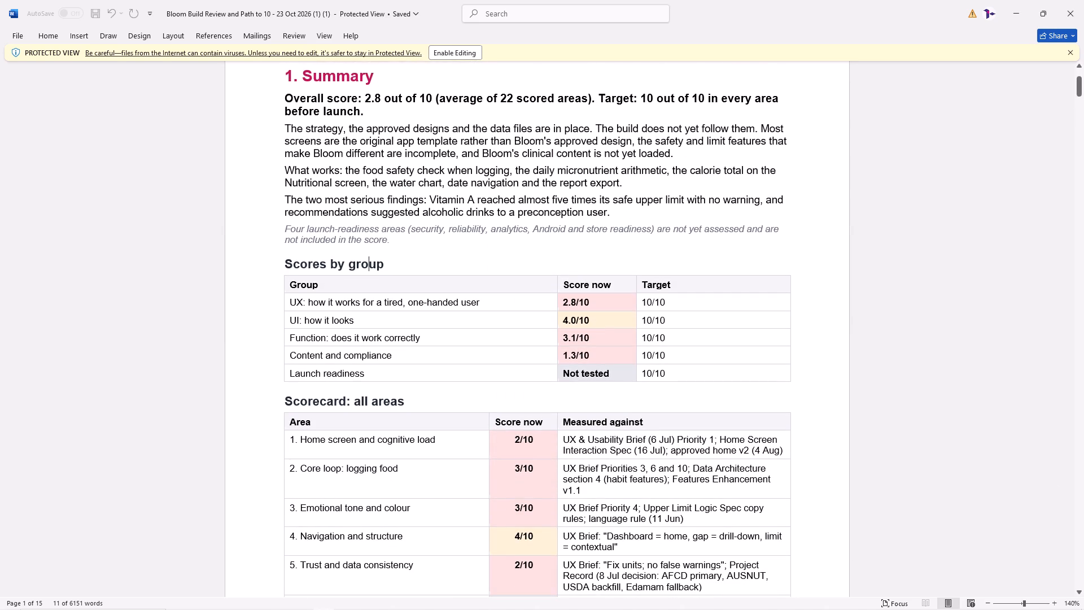
left_click(316, 306)
left_click(339, 305)
left_click(353, 304)
left_click(379, 304)
left_click(404, 304)
left_click(366, 323)
Examine the all-areas scorecard, checking what the home screen and cognitive load area is measured against.
scroll(371, 359, "down", 3)
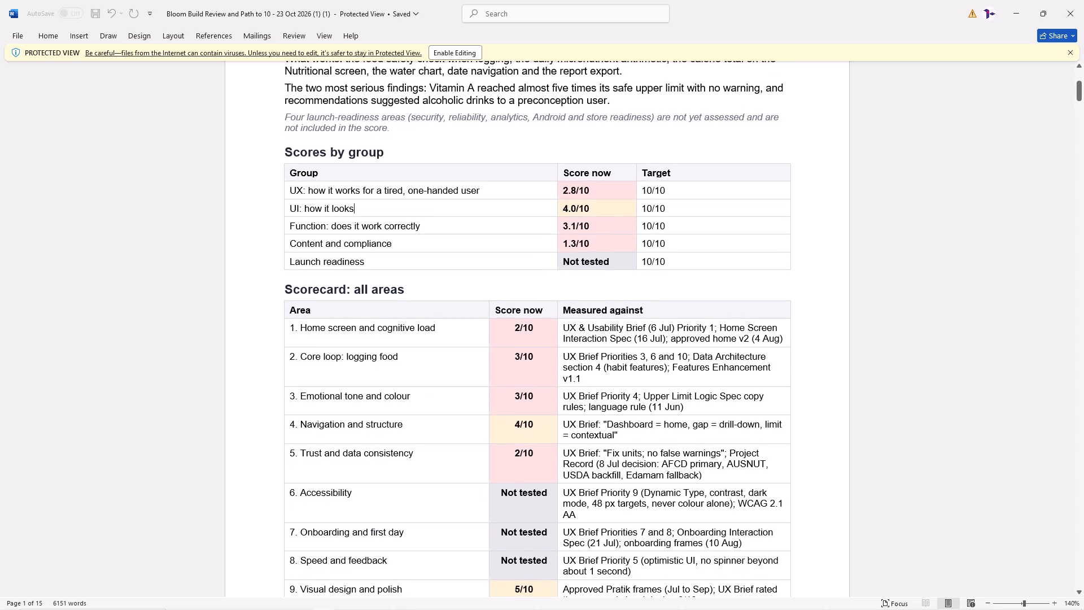
left_click(409, 329)
left_click(470, 329)
left_click(673, 329)
In File Explorer, search the Downloads folder for "UX & Usa" and open Bloom UX & Usability Brief - 6 July 2026 (4).
key("alt+Tab")
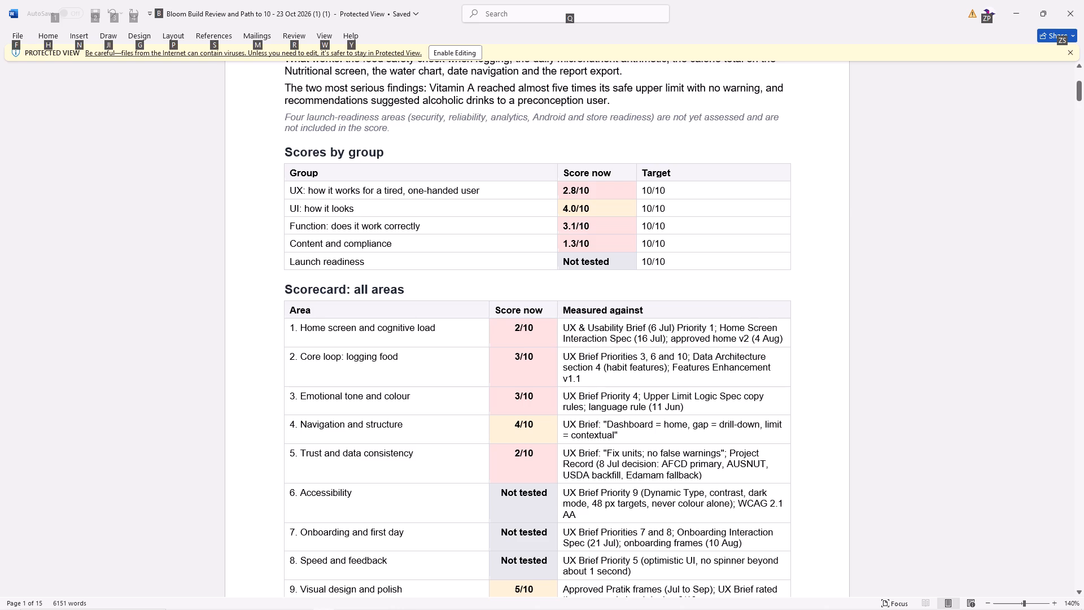
left_click(239, 252, "alt")
key("super+e")
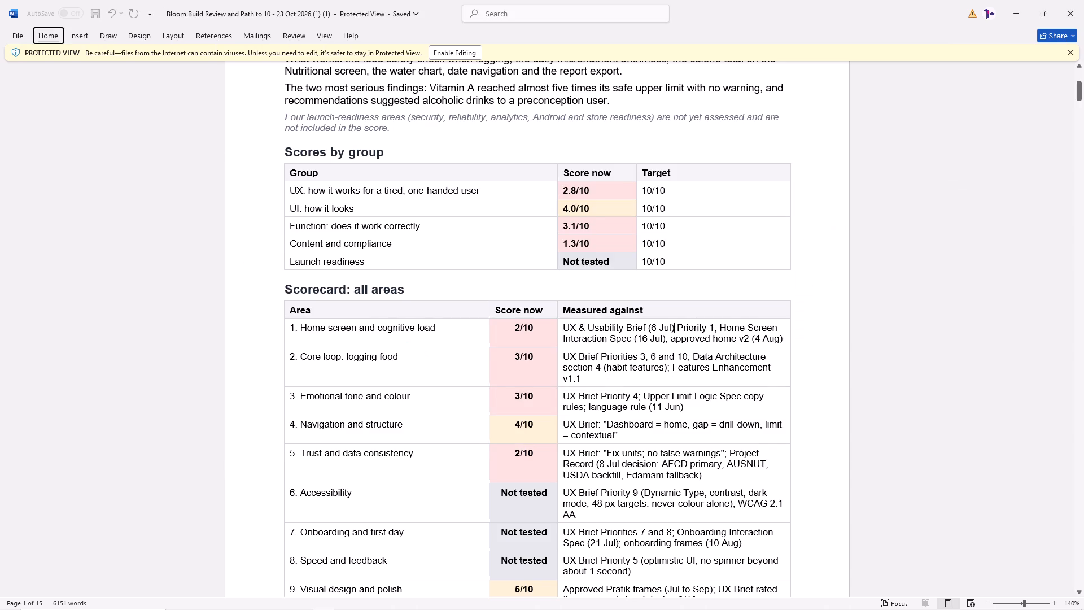
double_click(202, 149)
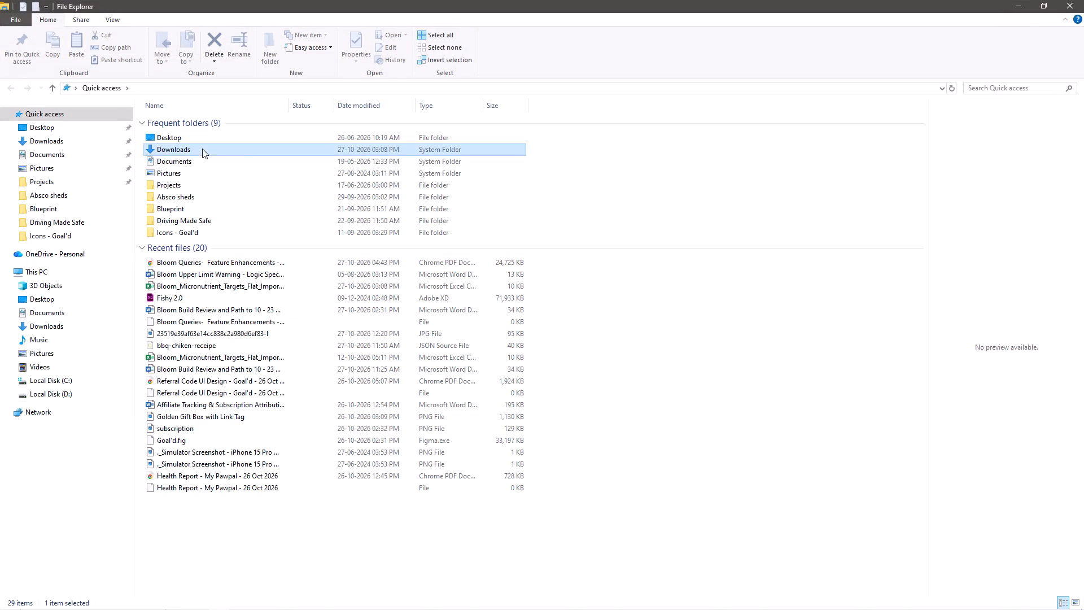
left_click(238, 203)
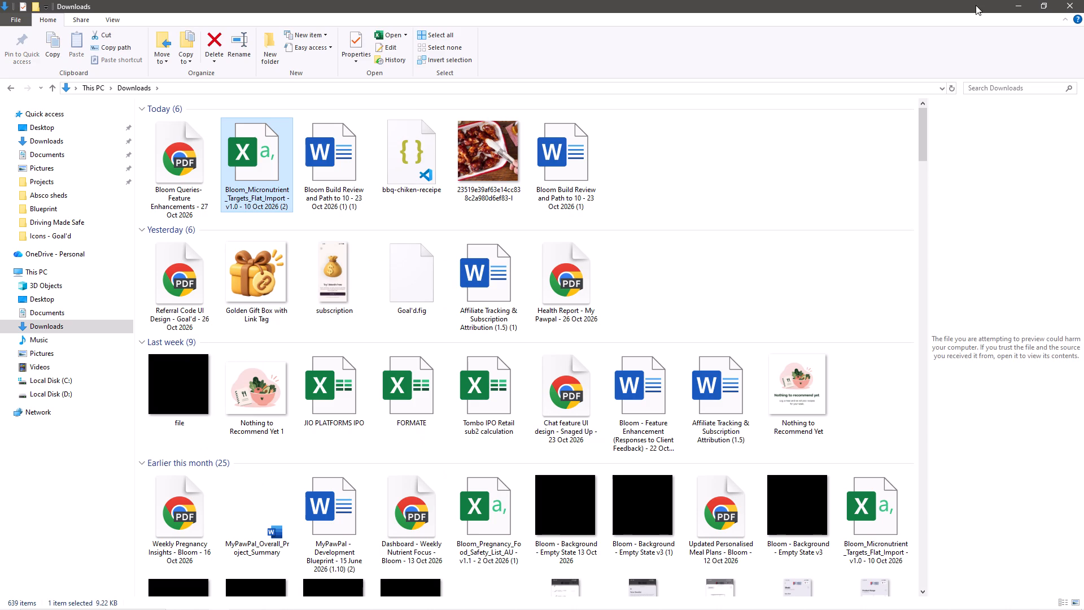
left_click(991, 91)
type("UX")
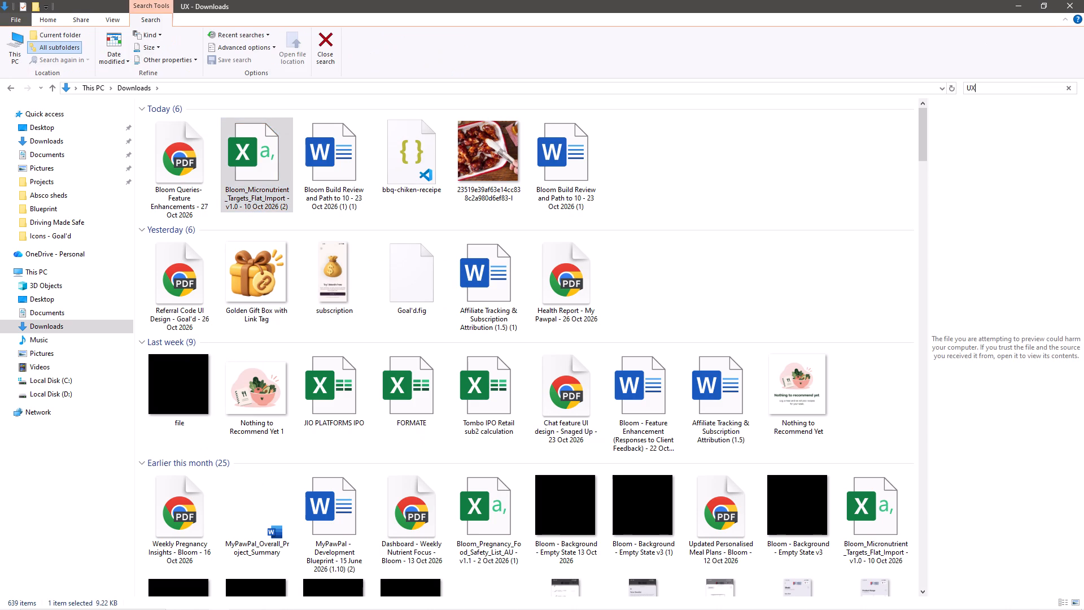
key("space")
type("& Uda")
key("BackSpace")
key("BackSpace")
type("sa")
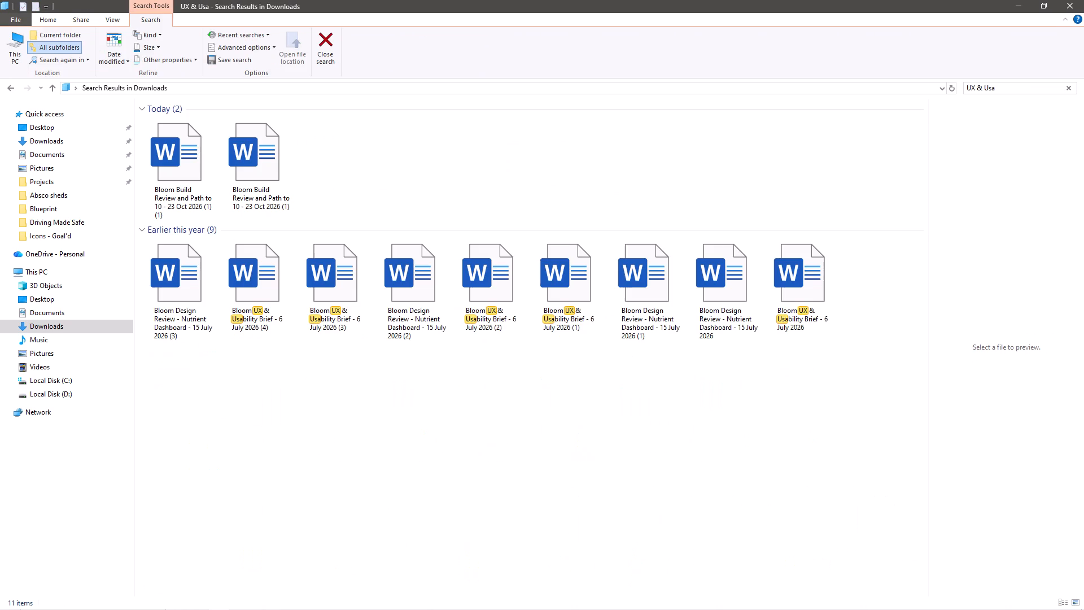
left_click(269, 318)
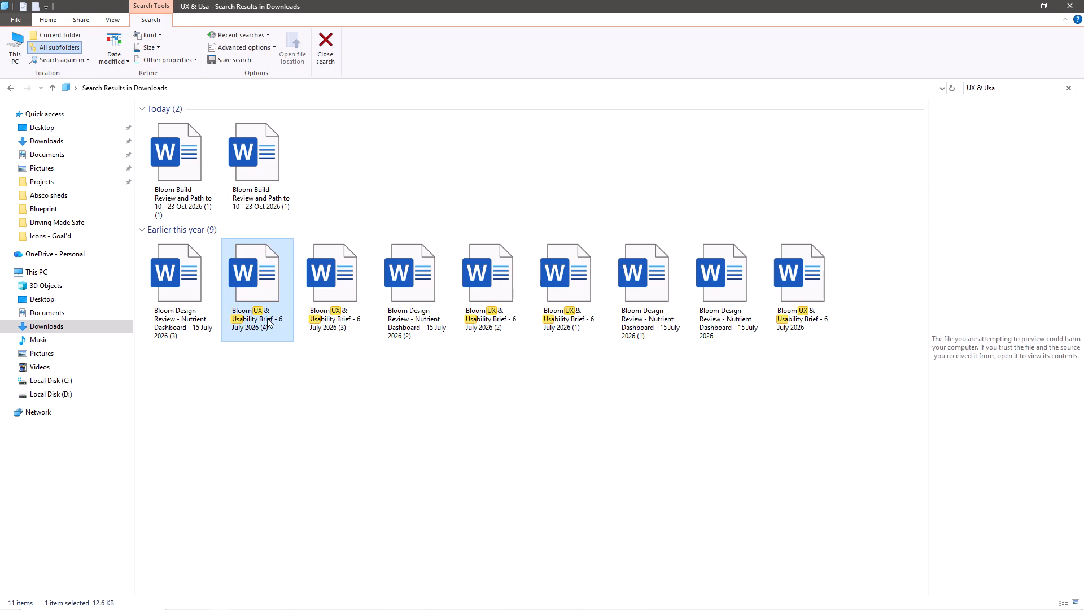
key("Return")
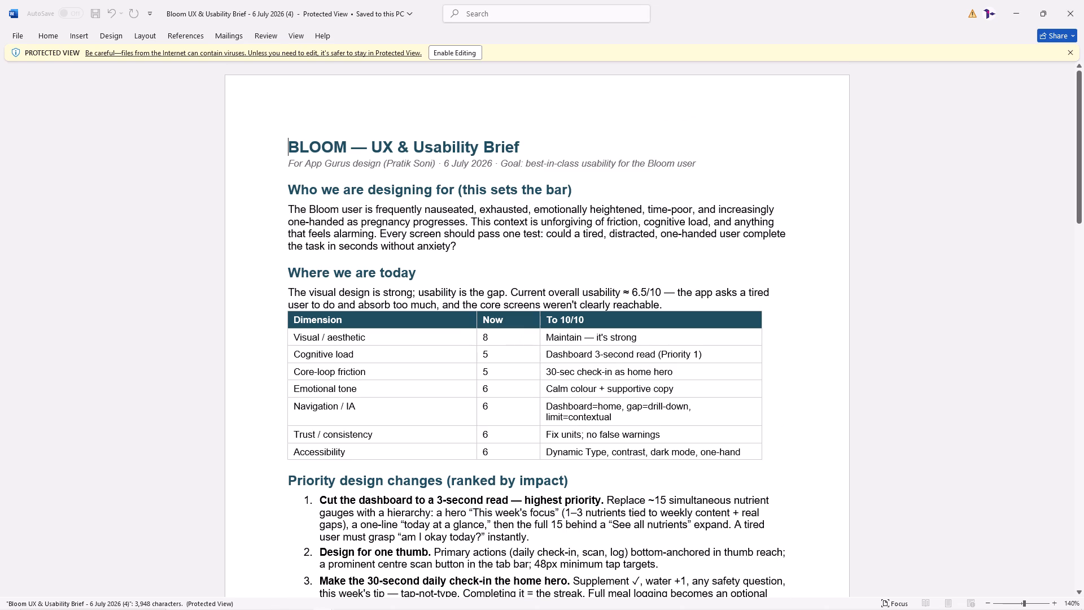
Read the ranked priority design changes in the UX & Usability Brief, focusing on visual language, instant feedback and recognition recovery.
scroll(422, 348, "down", 11)
scroll(409, 363, "up", 3)
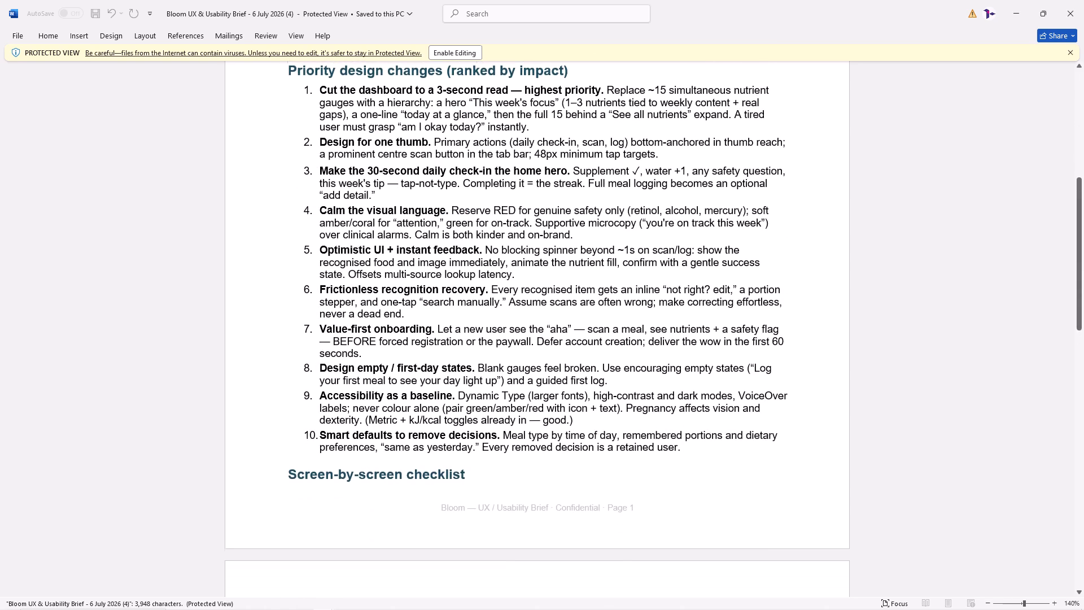
scroll(409, 363, "up", 3)
scroll(368, 339, "down", 3)
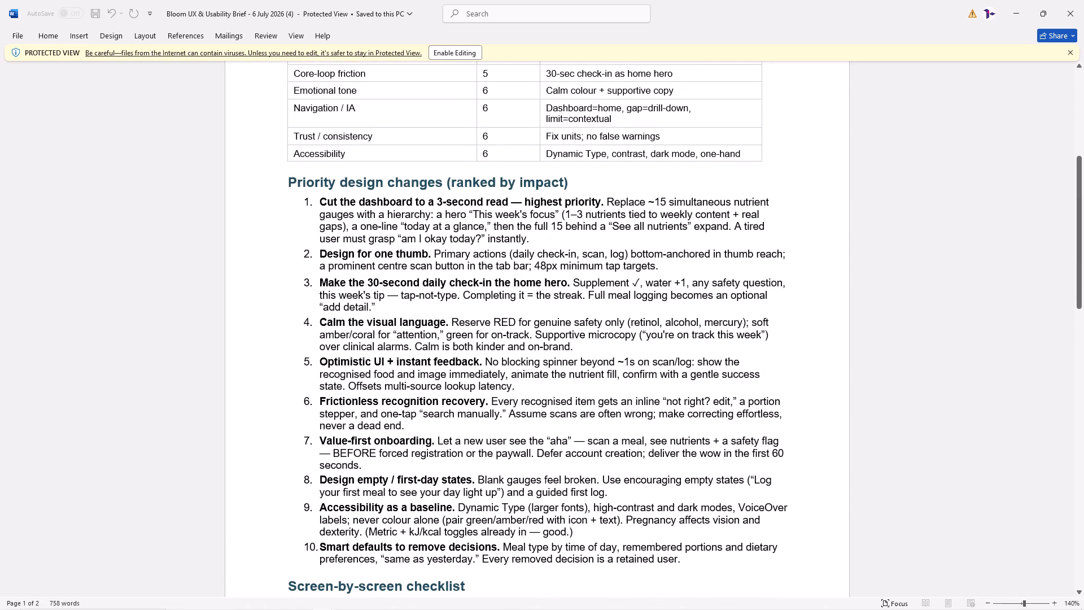
left_click_drag(525, 319, 709, 320)
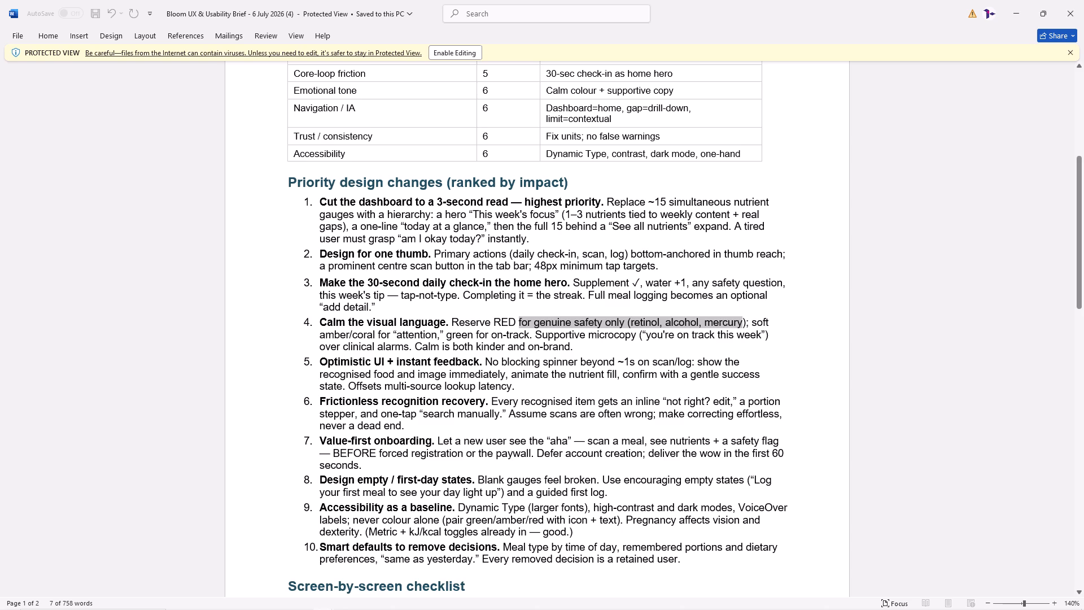
left_click_drag(511, 363, 576, 360)
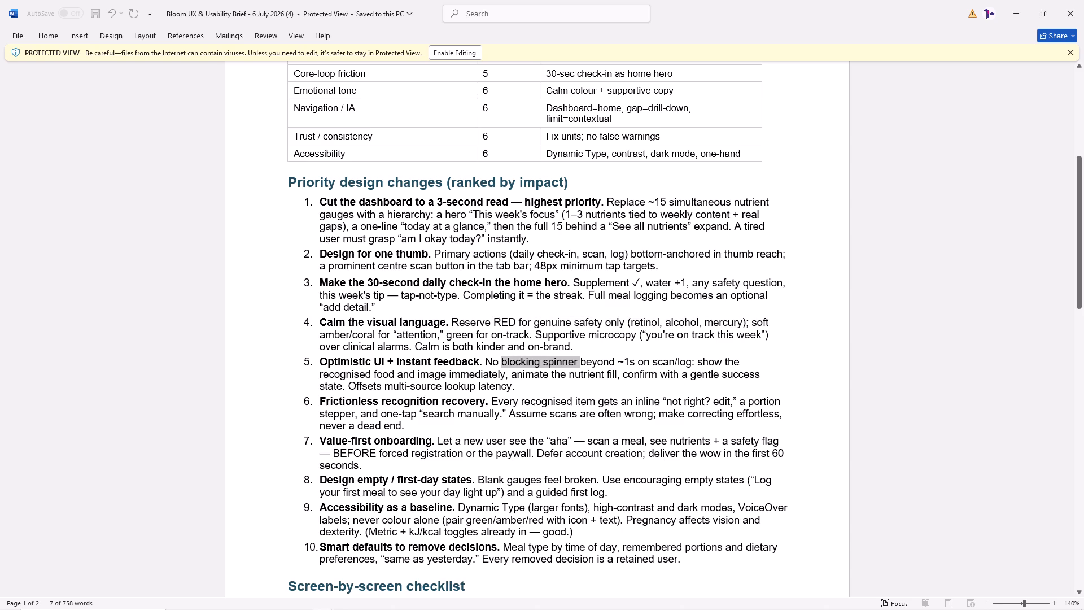
left_click_drag(576, 360, 672, 358)
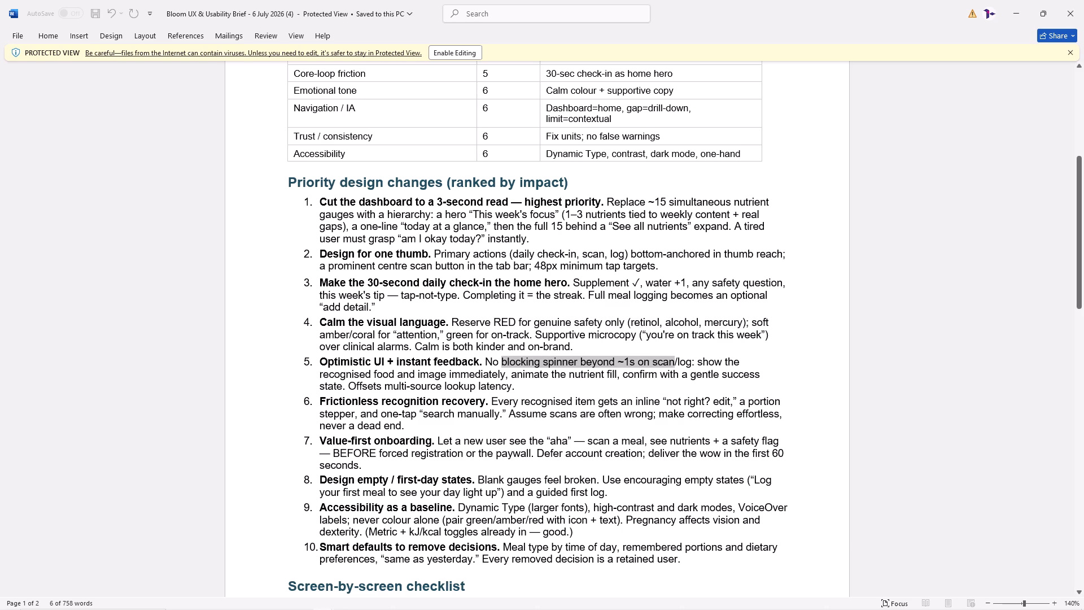
scroll(514, 400, "down", 1)
left_click(549, 359)
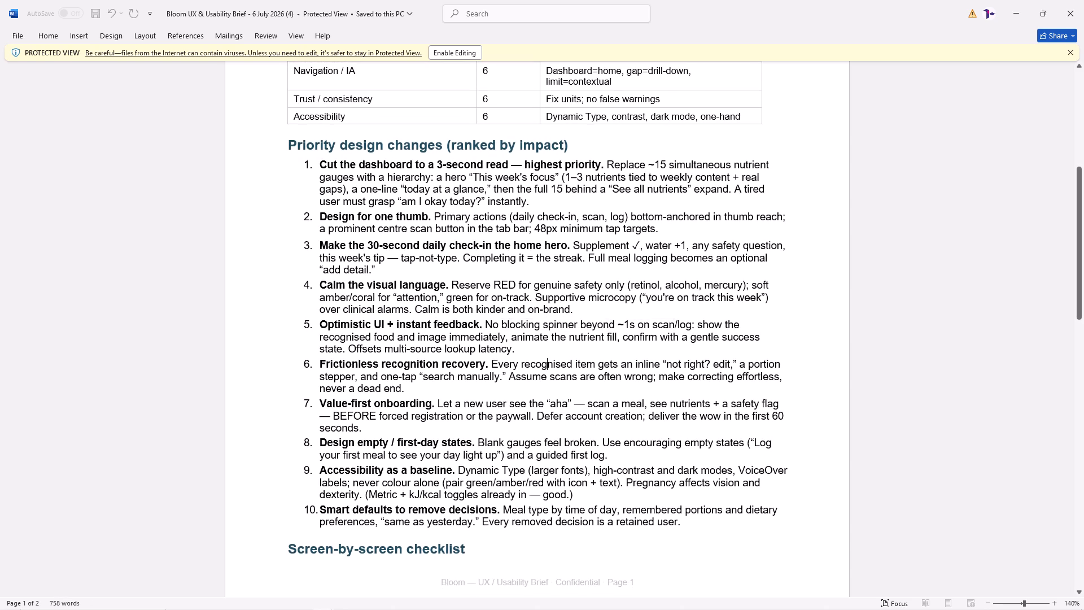
left_click(682, 358)
left_click(373, 381)
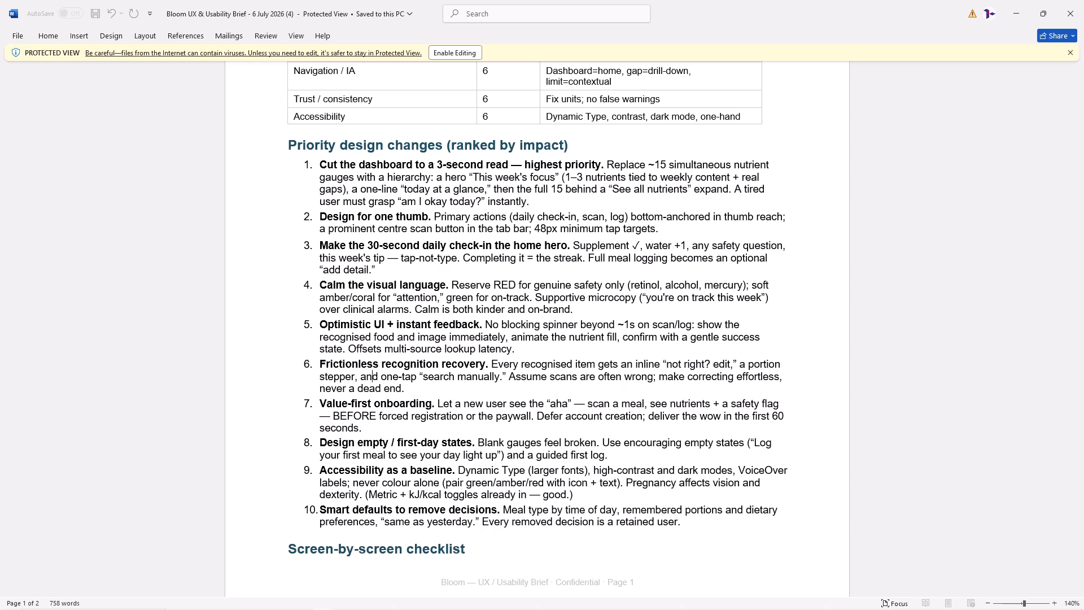
Read the remaining priority changes and the brief's screen-by-screen checklist through to the closing usability-testing section.
scroll(491, 394, "down", 8)
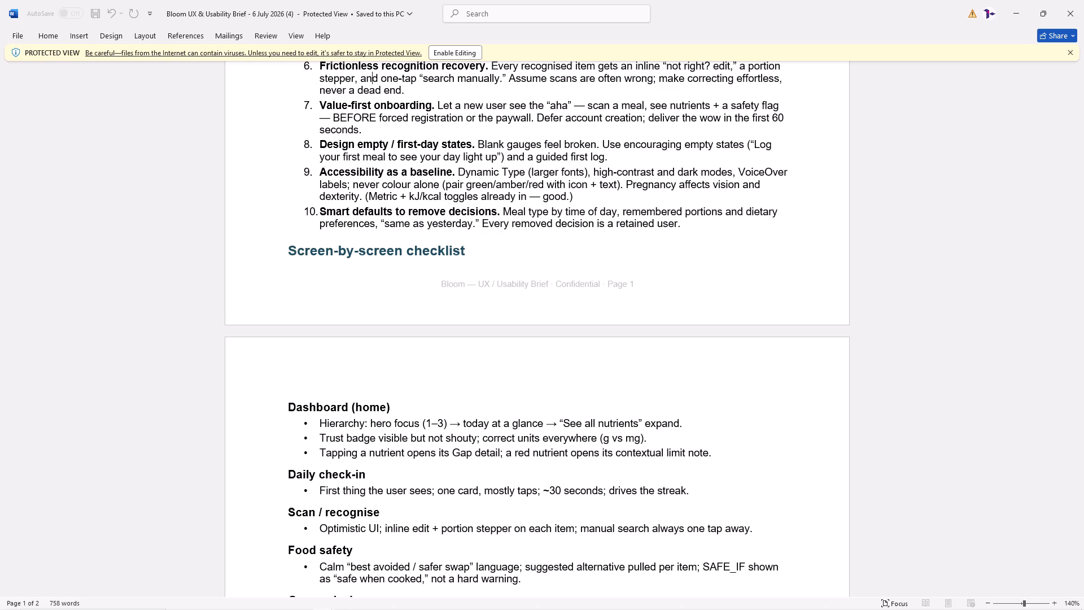
scroll(586, 266, "down", 1)
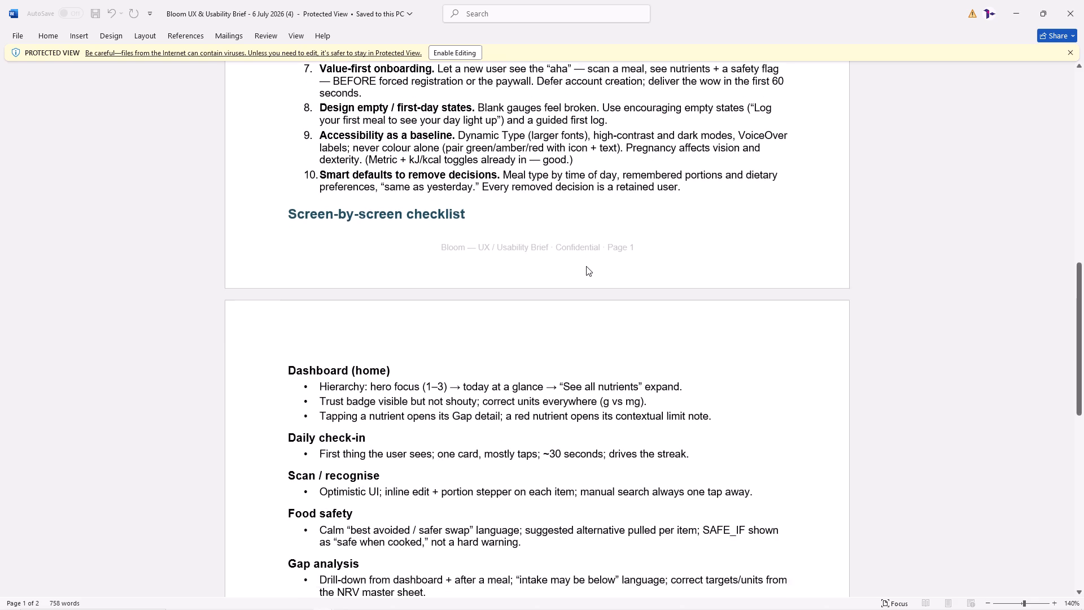
scroll(586, 268, "down", 3)
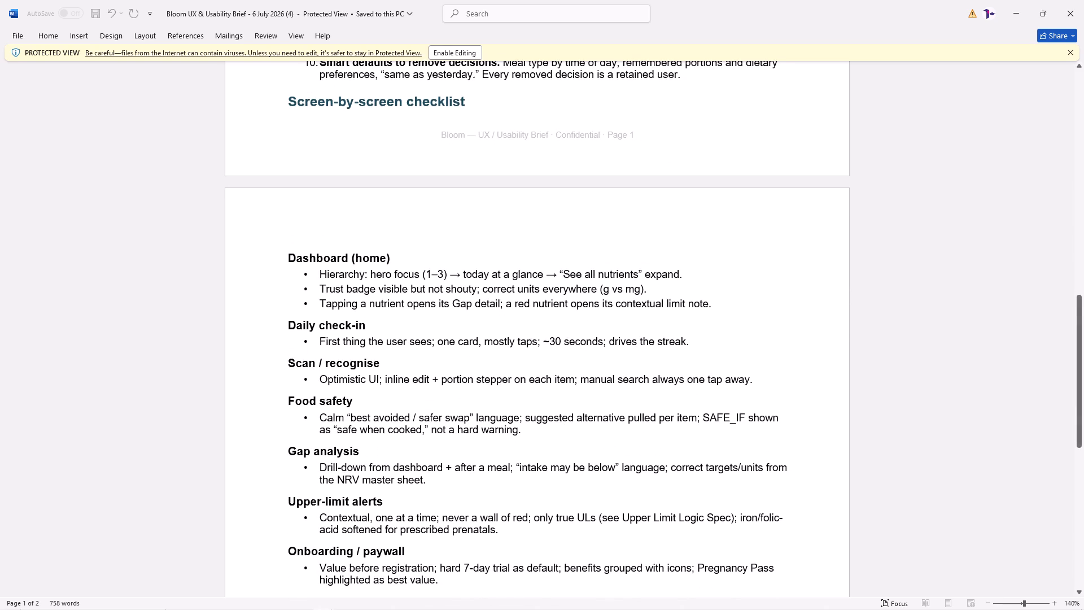
scroll(364, 304, "down", 2)
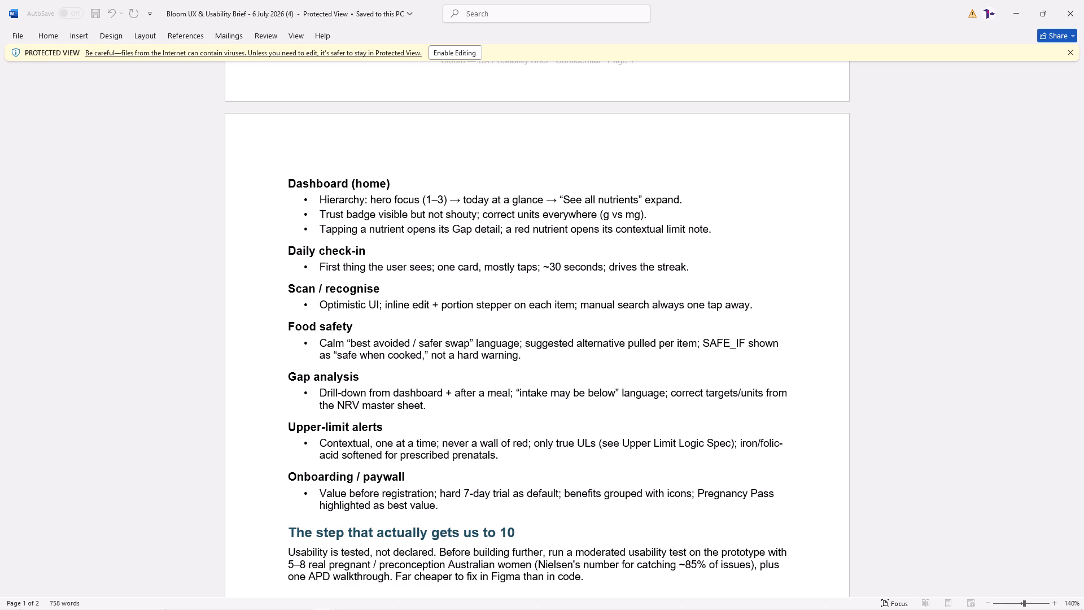
Switch to the Bloom file in Figma and open the Feature Enhancements page.
key("alt+Tab")
key("alt+Tab")
key("alt+Tab")
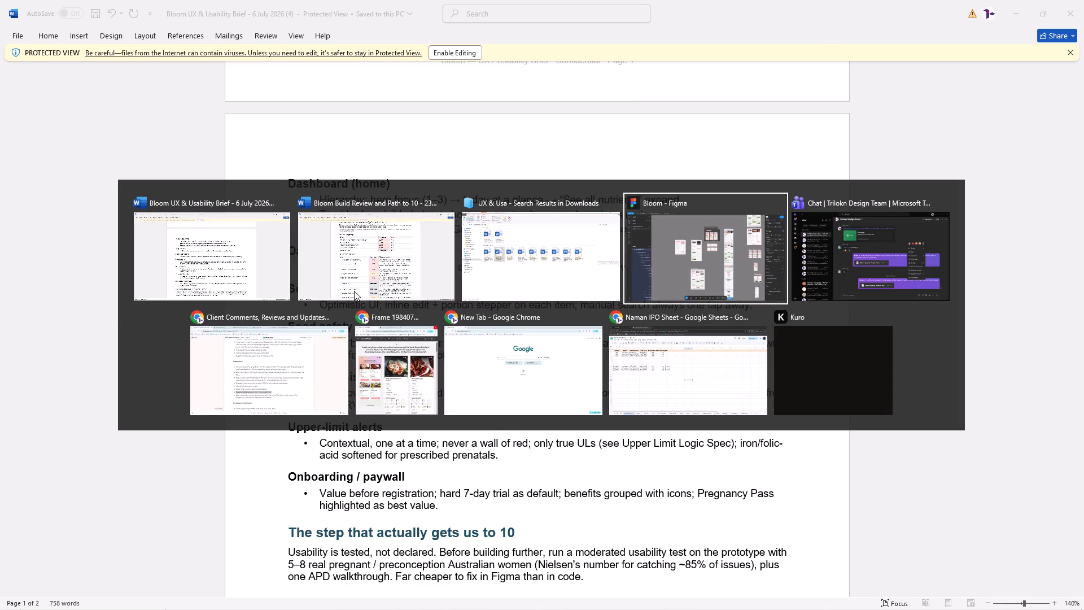
key("ctrl+backslash")
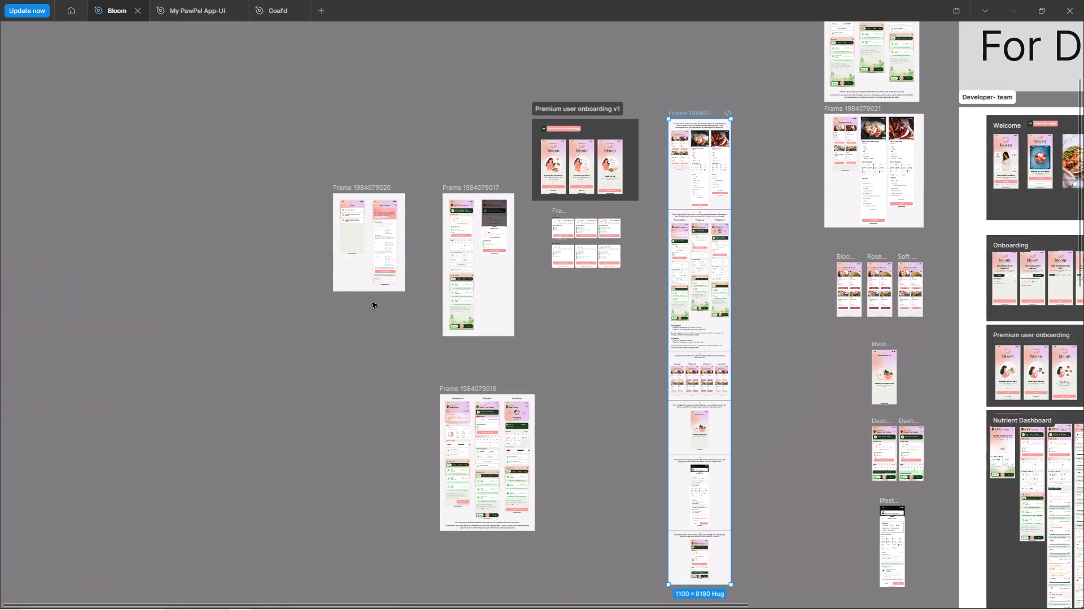
scroll(517, 350, "down", 9, "ctrl")
scroll(504, 329, "up", 5, "ctrl")
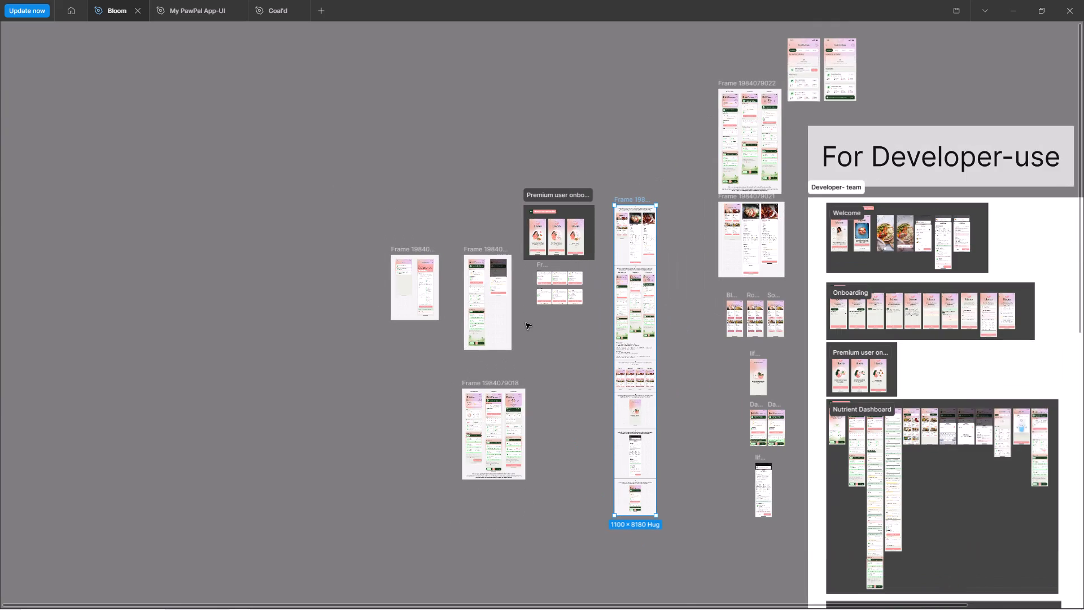
key("ctrl+backslash")
left_click(90, 95)
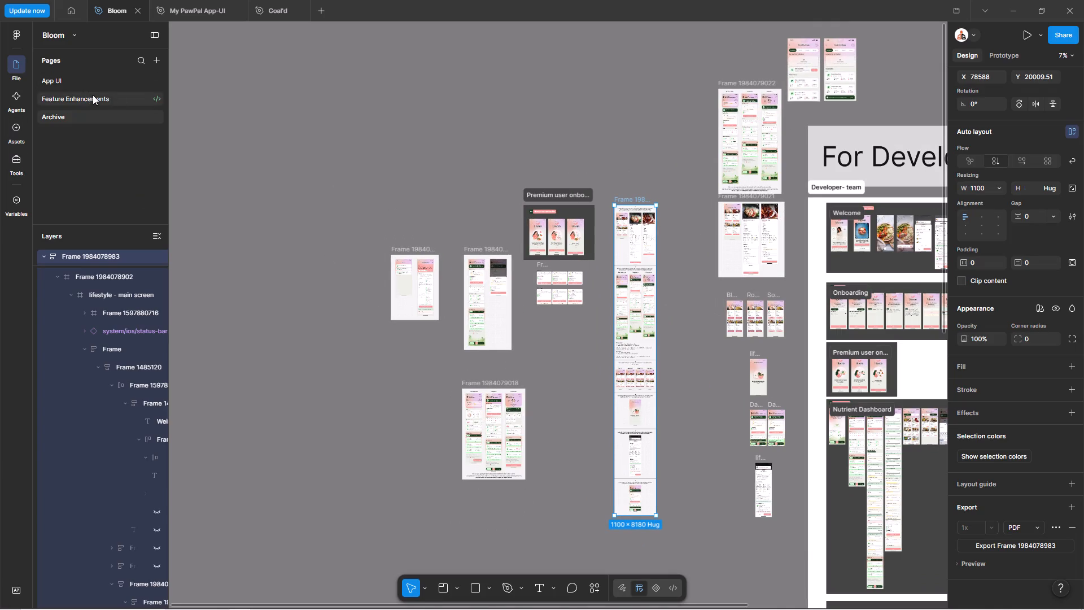
Examine the Personalised Meal Plan Recommendation screens, including the recipe safety tags, ingredients and Nutrients Summary.
key("ctrl+backslash")
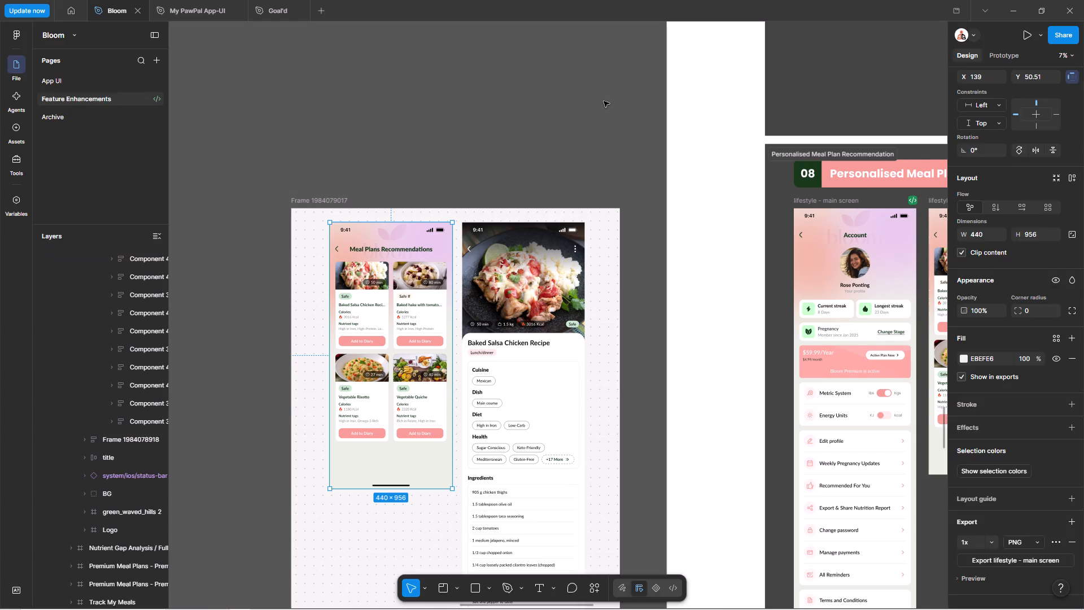
scroll(582, 393, "down", 5, "shift")
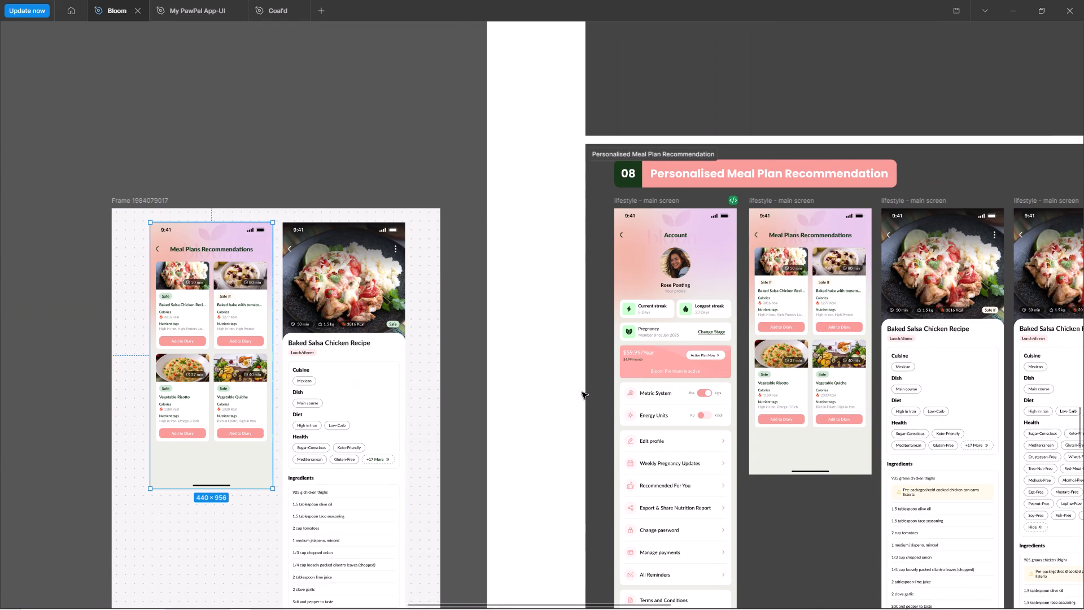
scroll(582, 393, "down", 4, "shift")
scroll(770, 335, "up", 8, "ctrl")
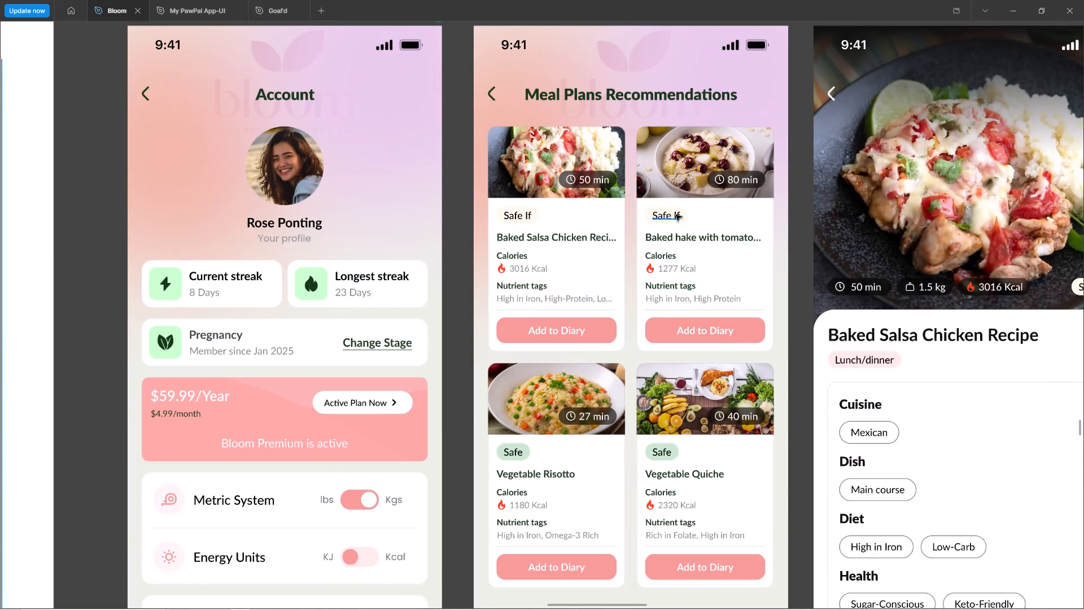
scroll(640, 203, "down", 5, "ctrl")
scroll(677, 230, "down", 6, "shift")
scroll(665, 224, "down", 6, "ctrl")
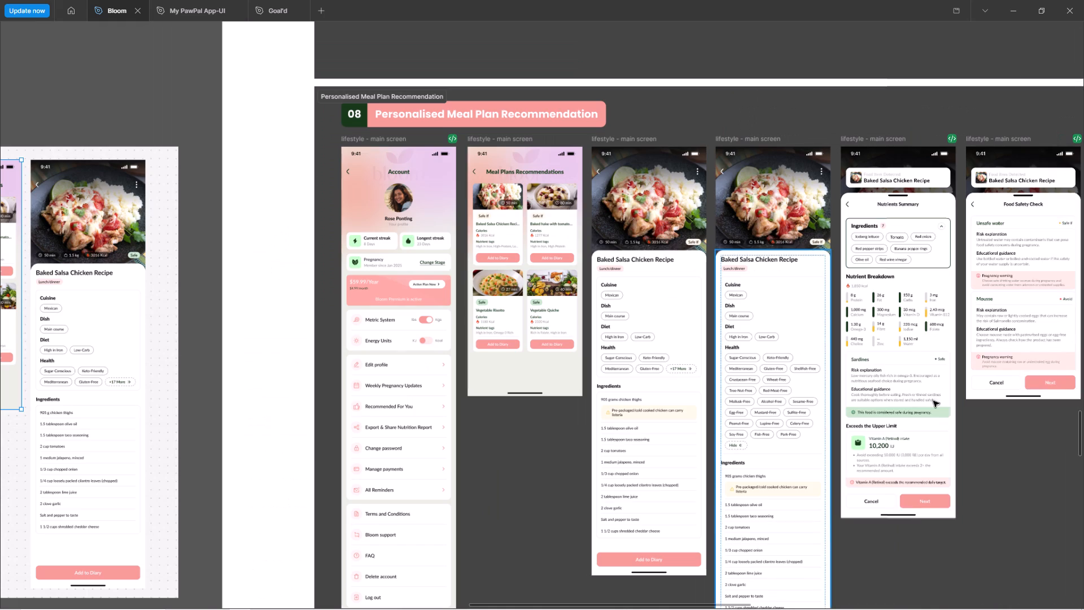
scroll(937, 233, "up", 5, "ctrl")
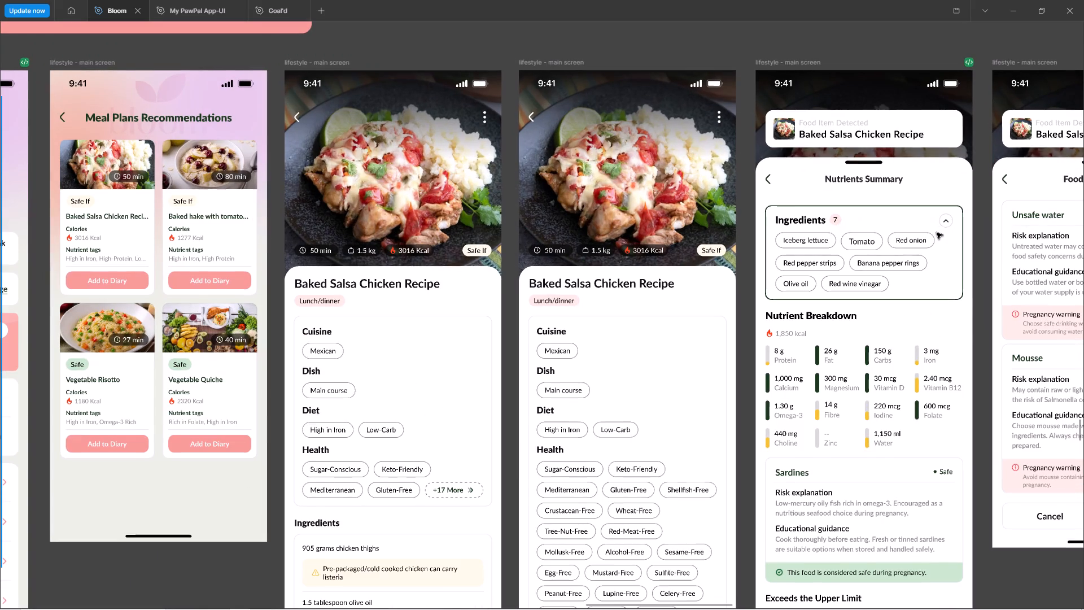
scroll(634, 323, "down", 20, "ctrl")
scroll(634, 323, "down", 6, "ctrl")
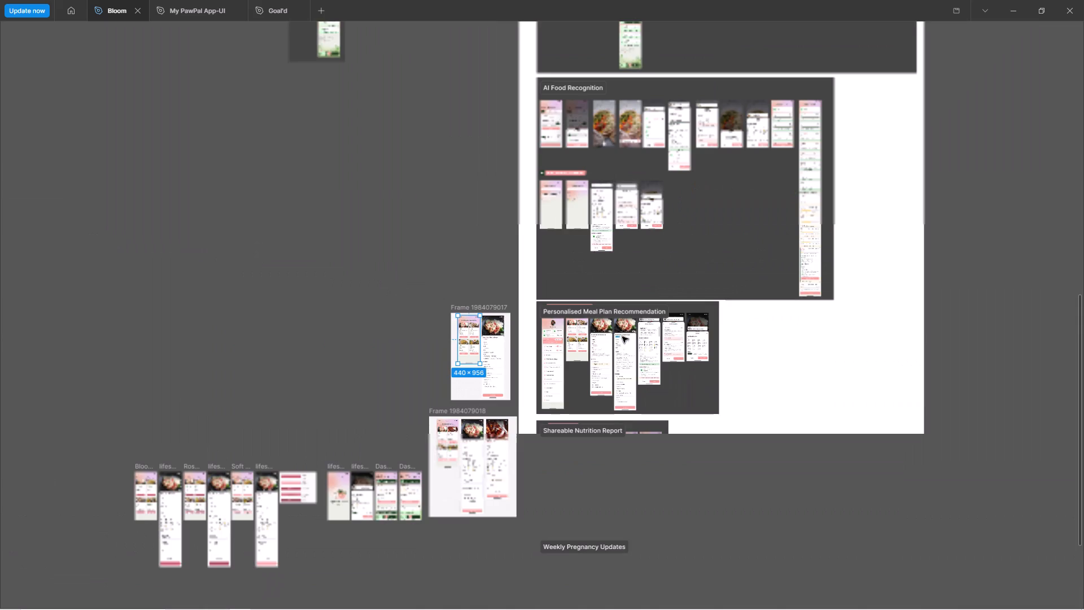
Copy the µg unit from the Vitamin B12 goal text on the long nutrient screen in the Pregnancy section.
scroll(622, 337, "down", 3, "ctrl")
left_click(461, 246)
scroll(360, 489, "up", 9, "ctrl")
scroll(392, 374, "up", 4, "ctrl")
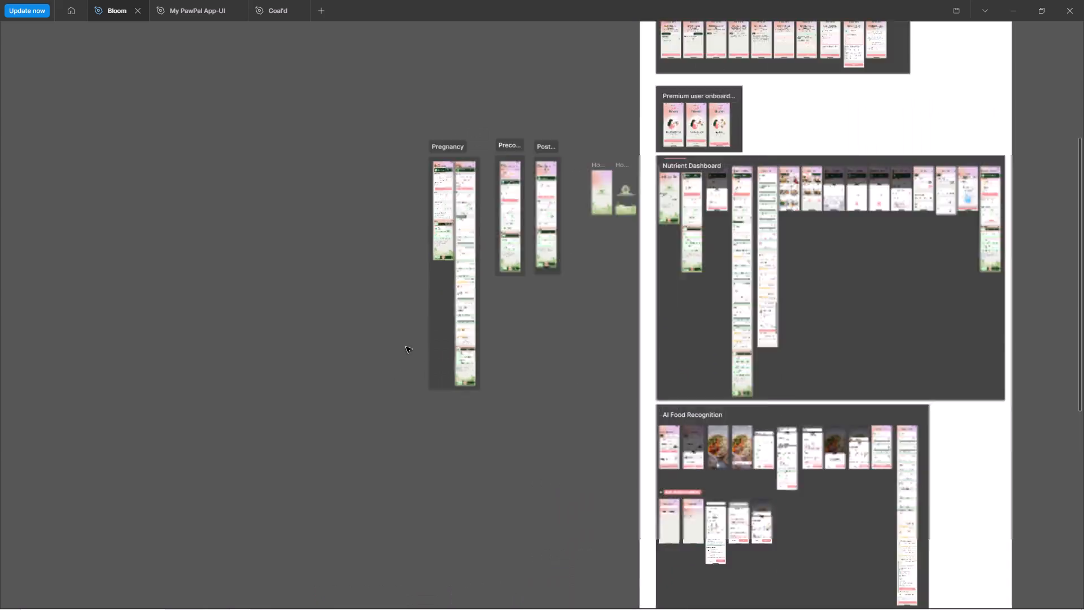
scroll(406, 347, "up", 20, "ctrl")
scroll(406, 347, "up", 9, "ctrl")
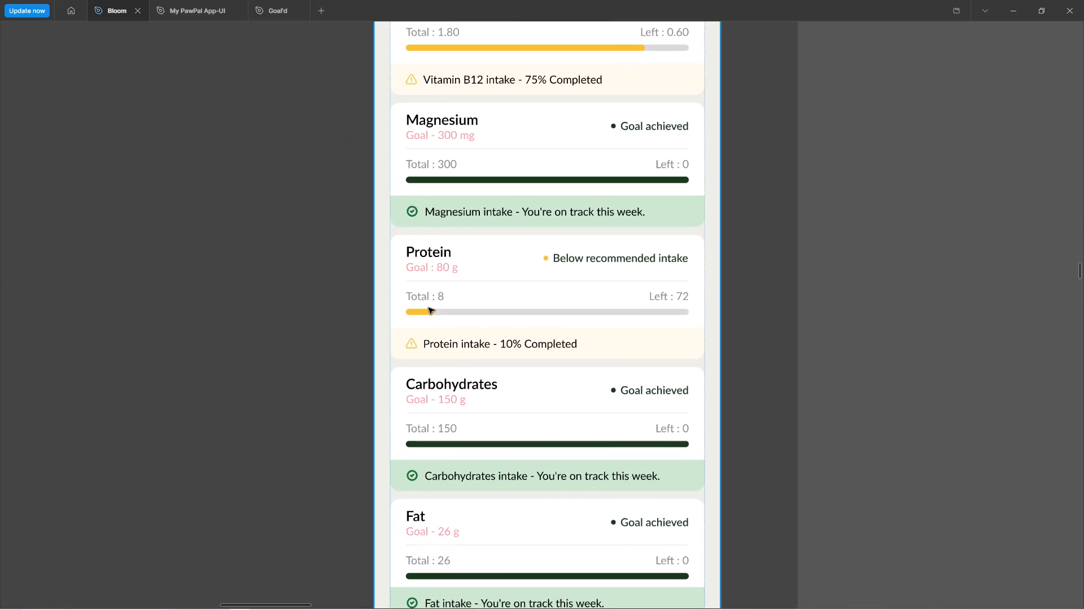
scroll(454, 458, "up", 11)
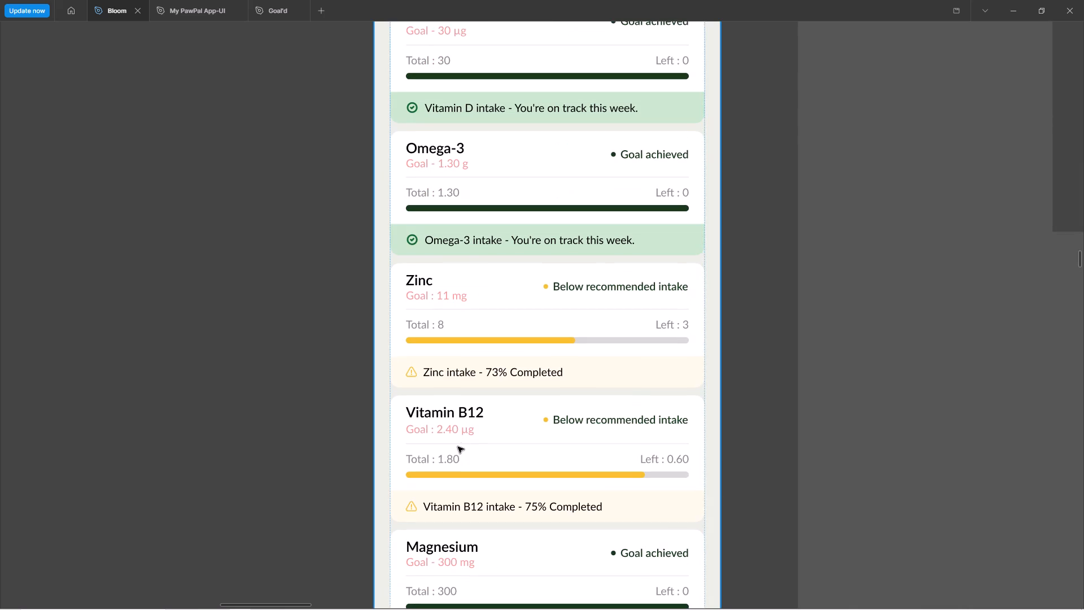
double_click(470, 432, "ctrl")
scroll(470, 432, "up", 5, "ctrl")
double_click(468, 432)
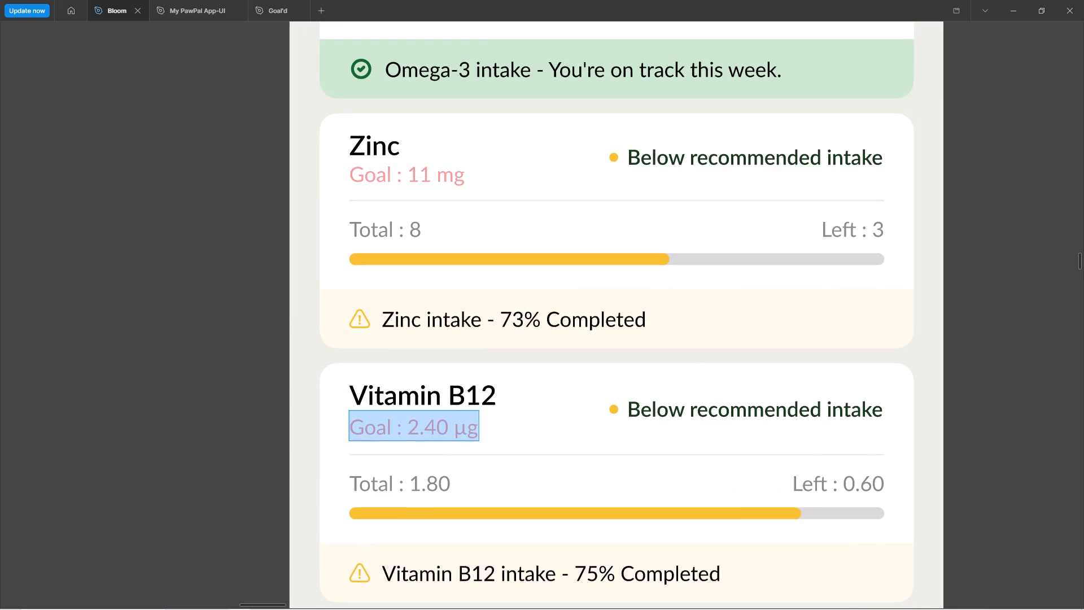
left_click_drag(457, 432, 516, 429)
key("ctrl+c")
Find mcg on this page and replace it with µg for Vitamin D, Iodine, Vitamin B12 and Folate in the first matched Nutrient Breakdown.
double_click(202, 409)
key("ctrl+f")
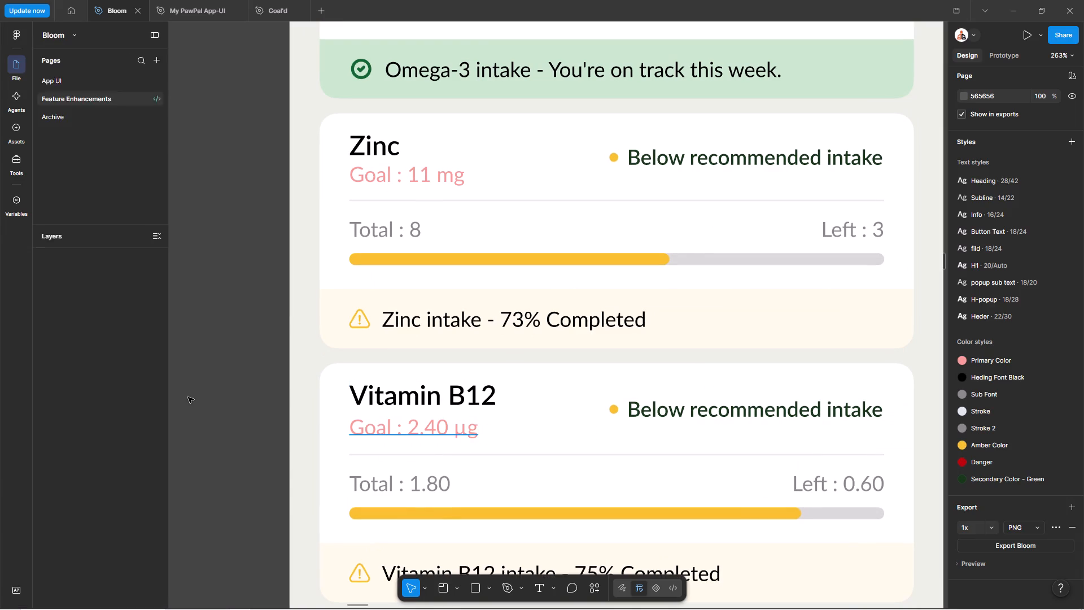
type("mcg")
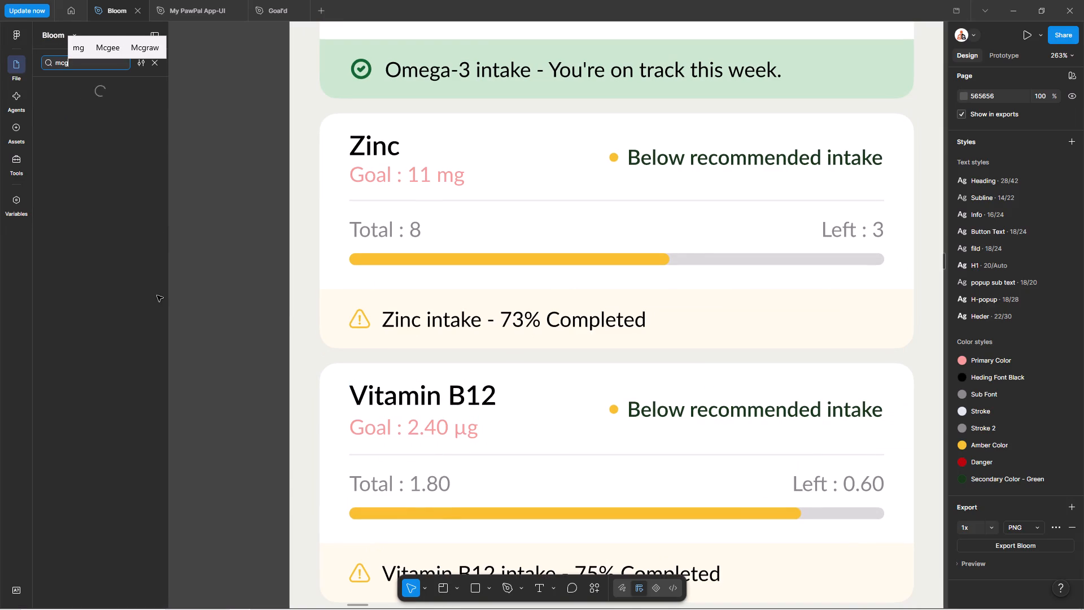
left_click(140, 63)
left_click(164, 94)
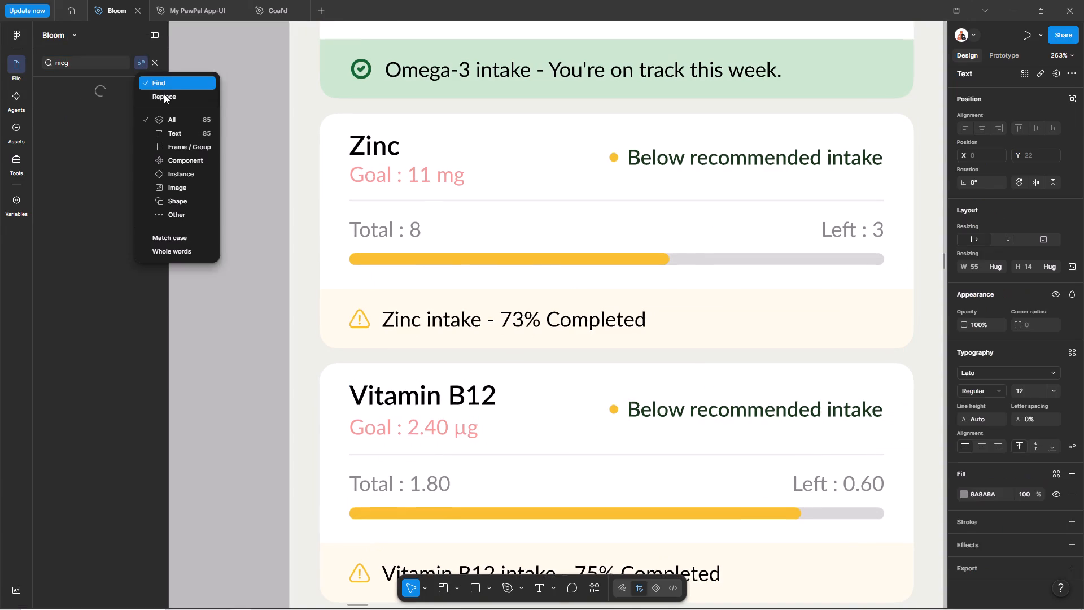
left_click(94, 80)
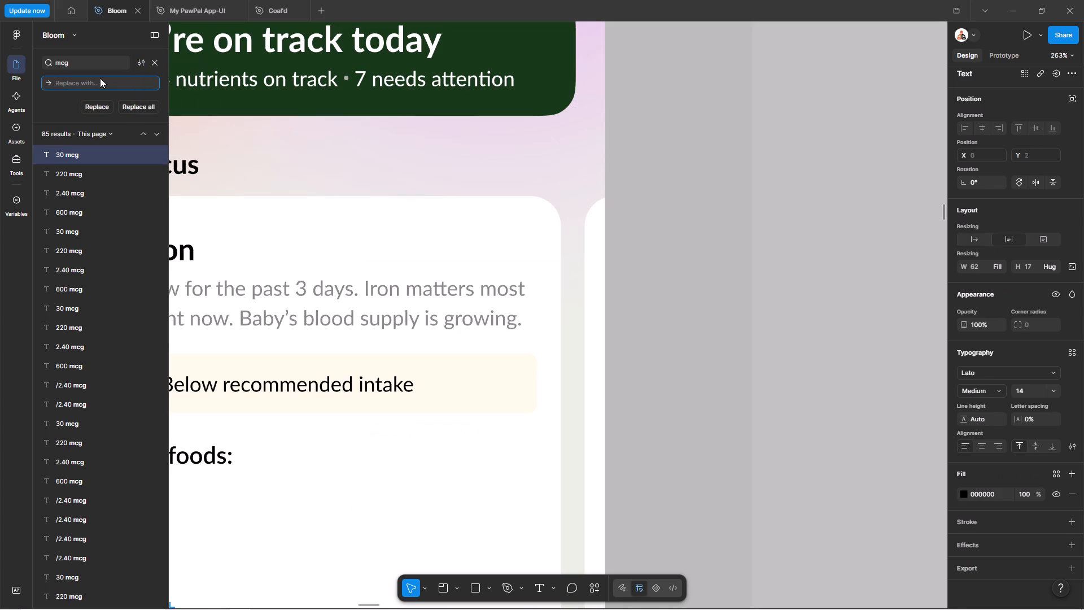
key("ctrl+v")
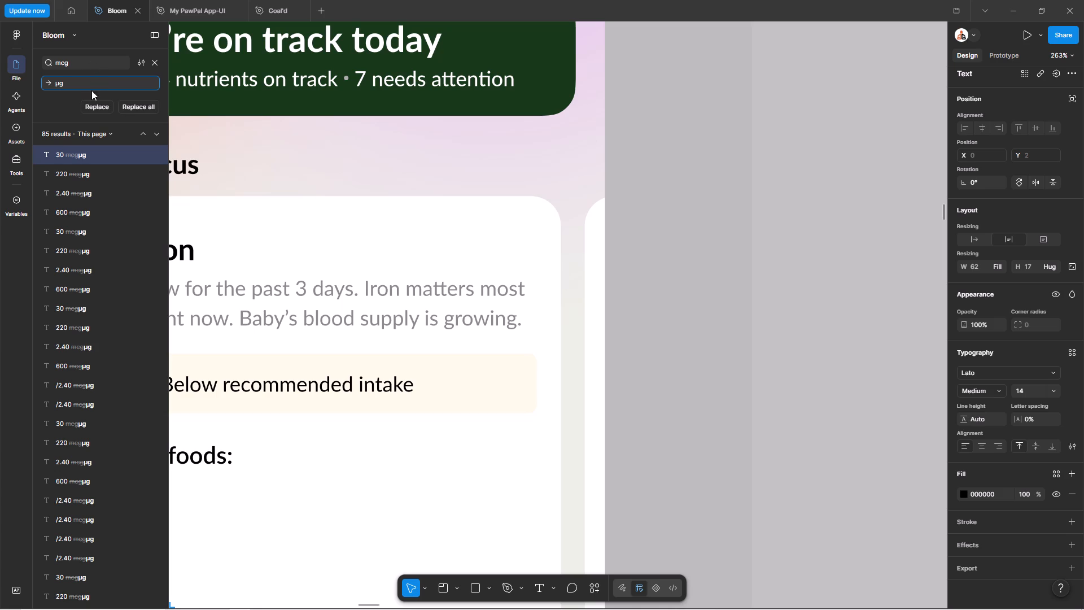
left_click(98, 162)
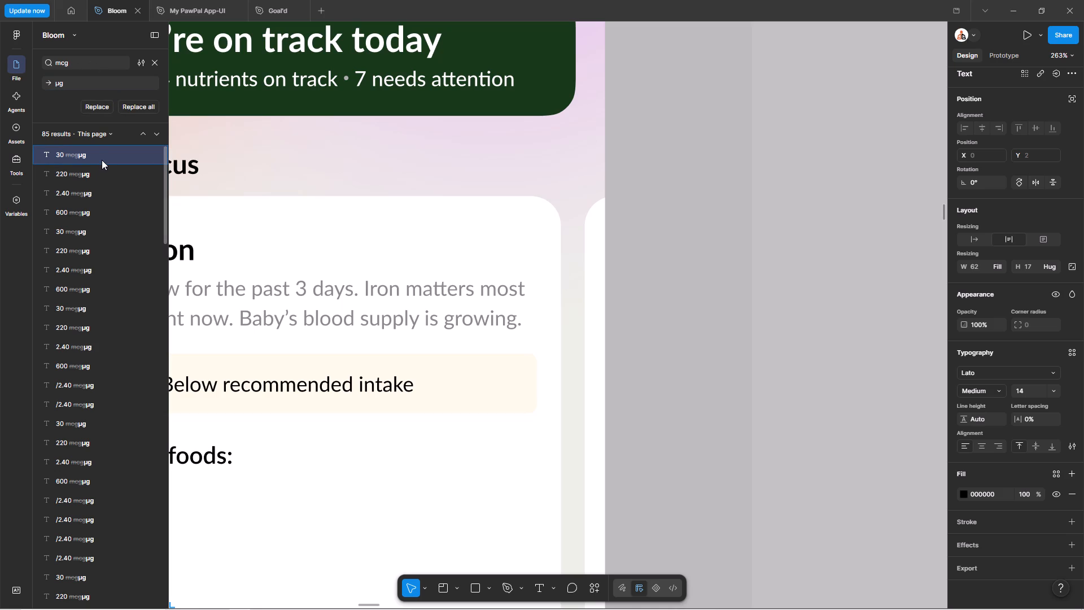
left_click(103, 172)
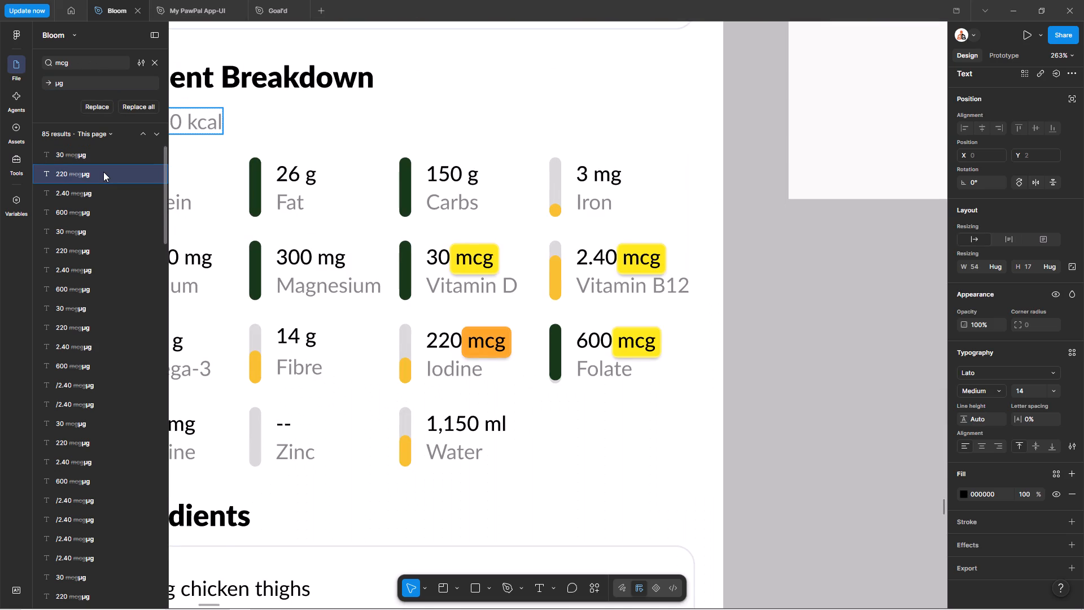
left_click(93, 157)
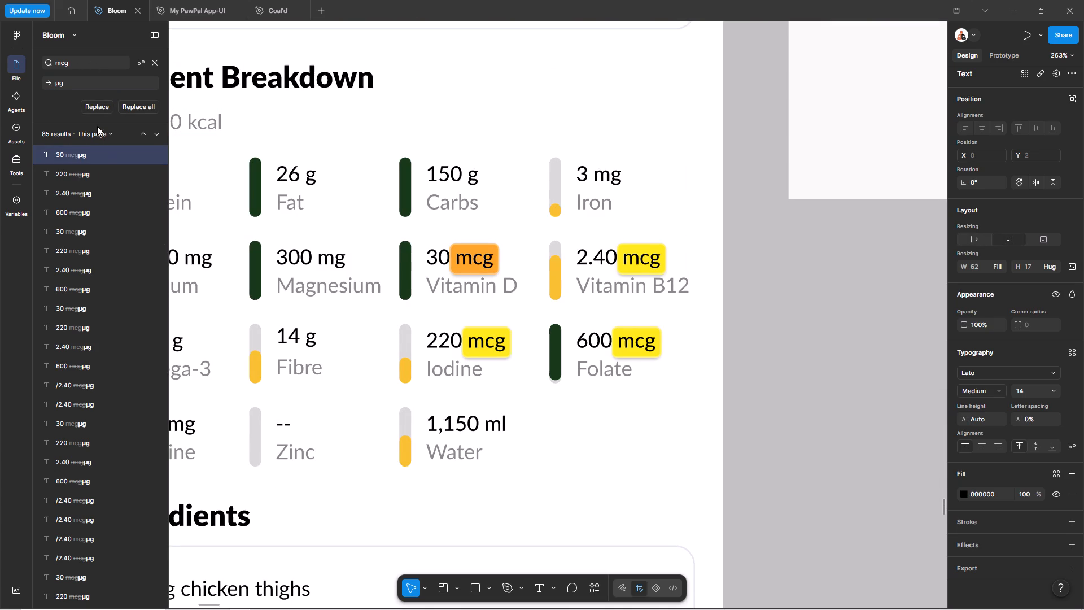
left_click(95, 109)
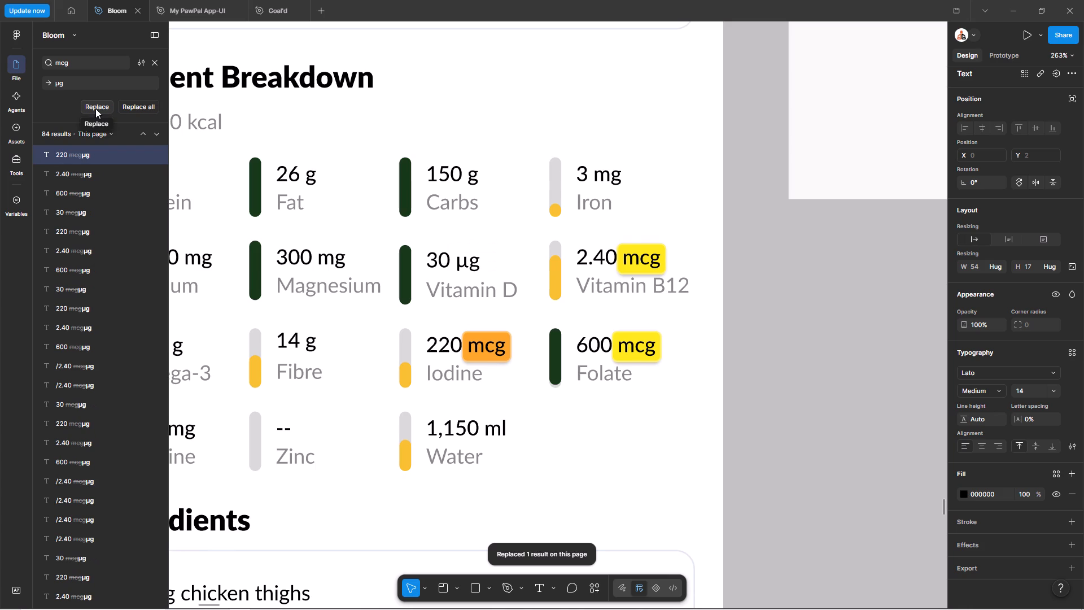
left_click(95, 108)
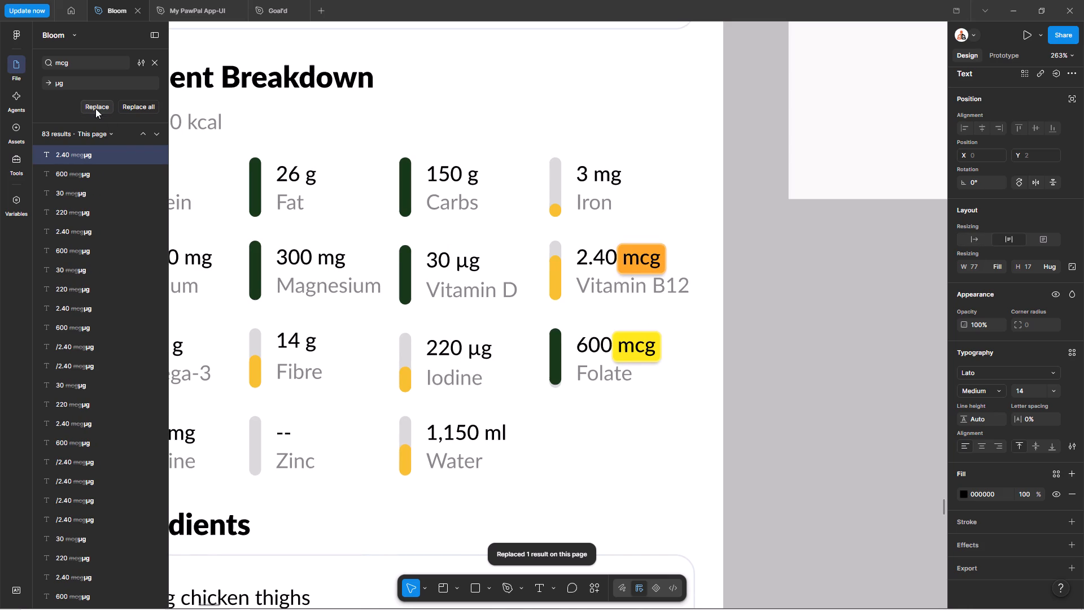
left_click(95, 108)
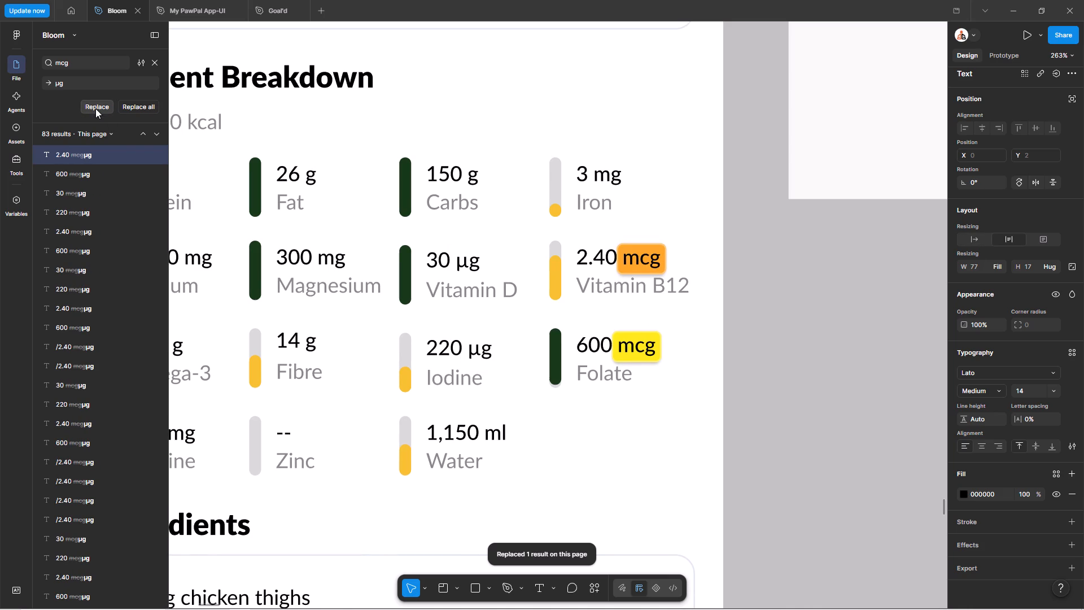
left_click(95, 108)
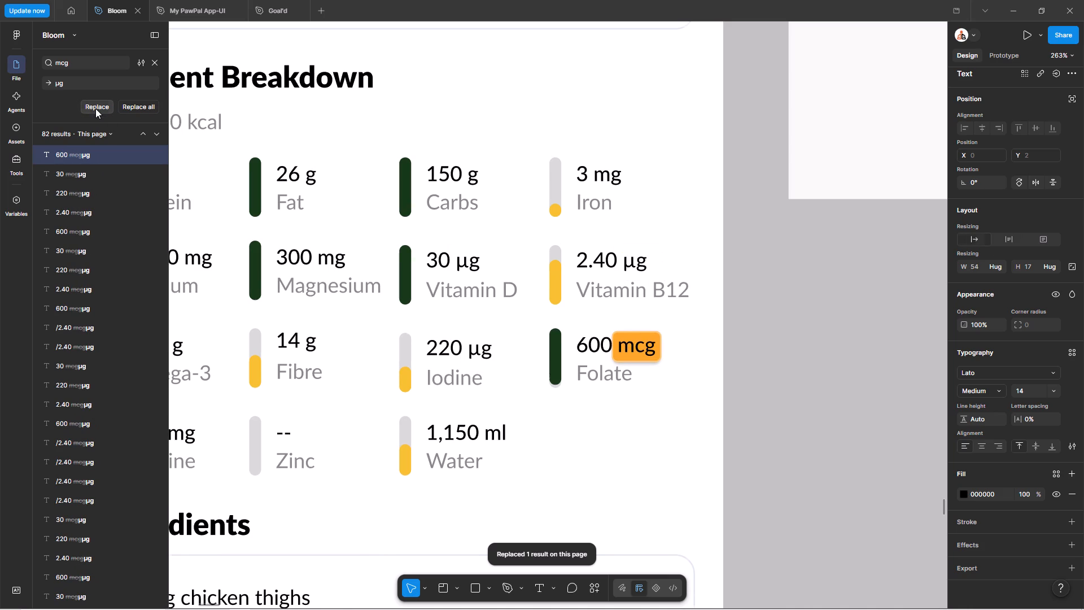
Replace mcg with µg one match at a time for the same four nutrients in the following two Nutrient Breakdown sections.
left_click(95, 108)
left_click(95, 108)
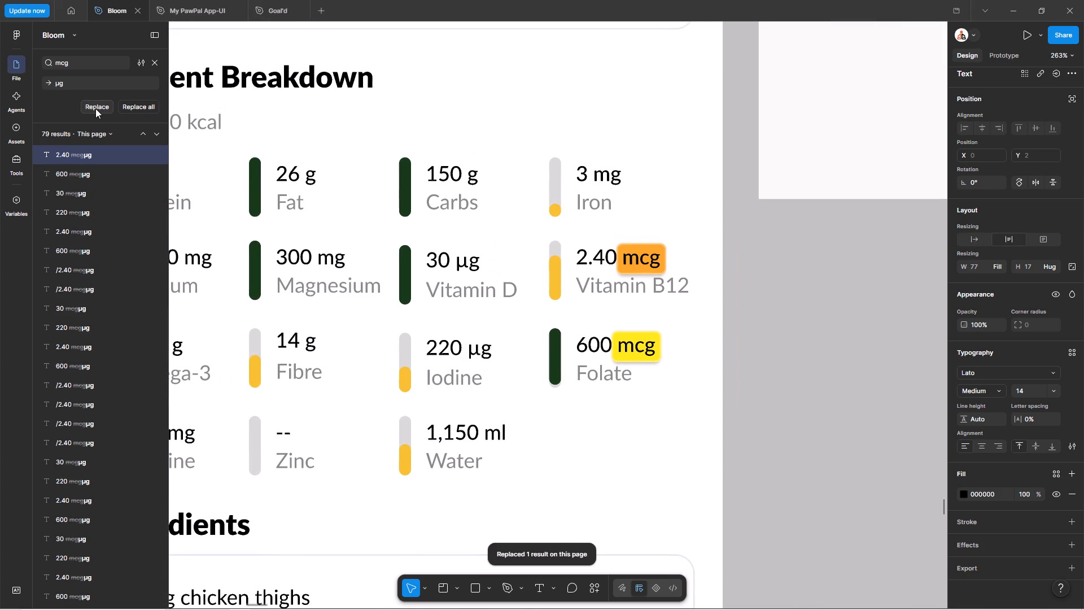
left_click(95, 108)
left_click(95, 108)
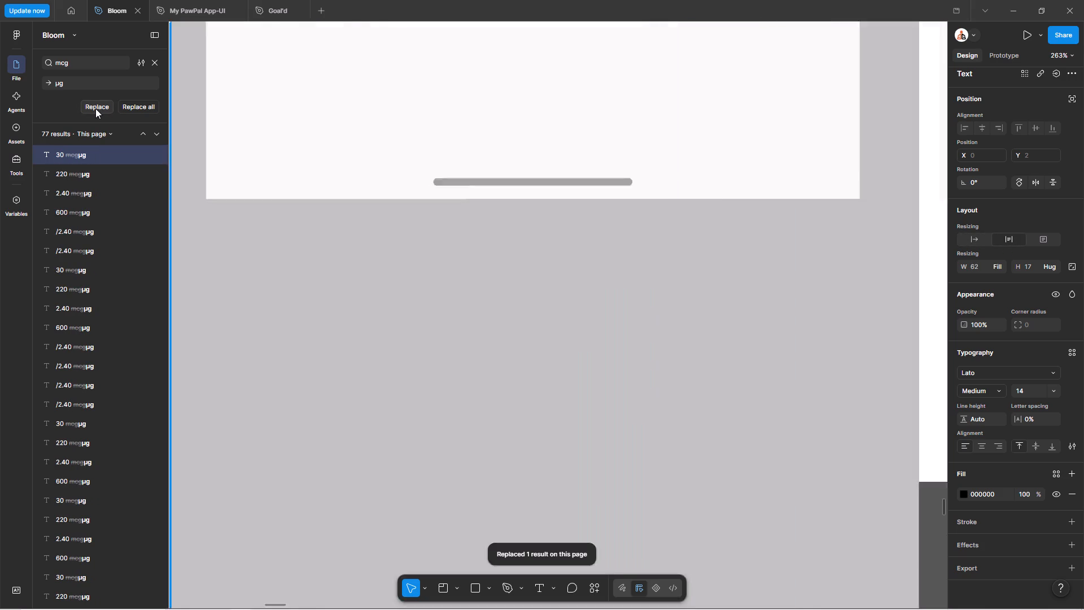
left_click(95, 108)
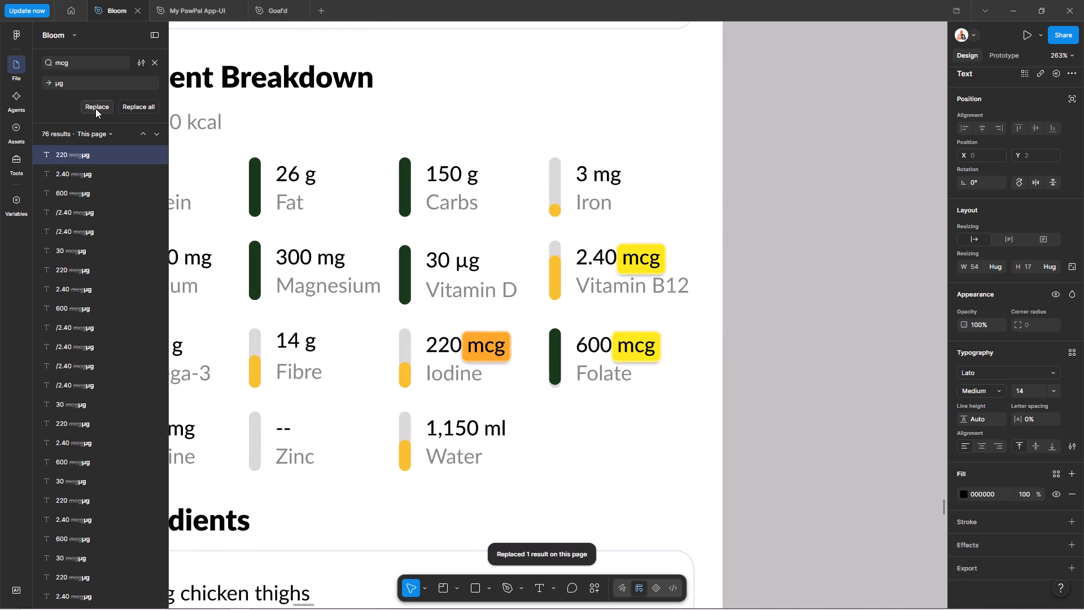
left_click(95, 108)
left_click(95, 108)
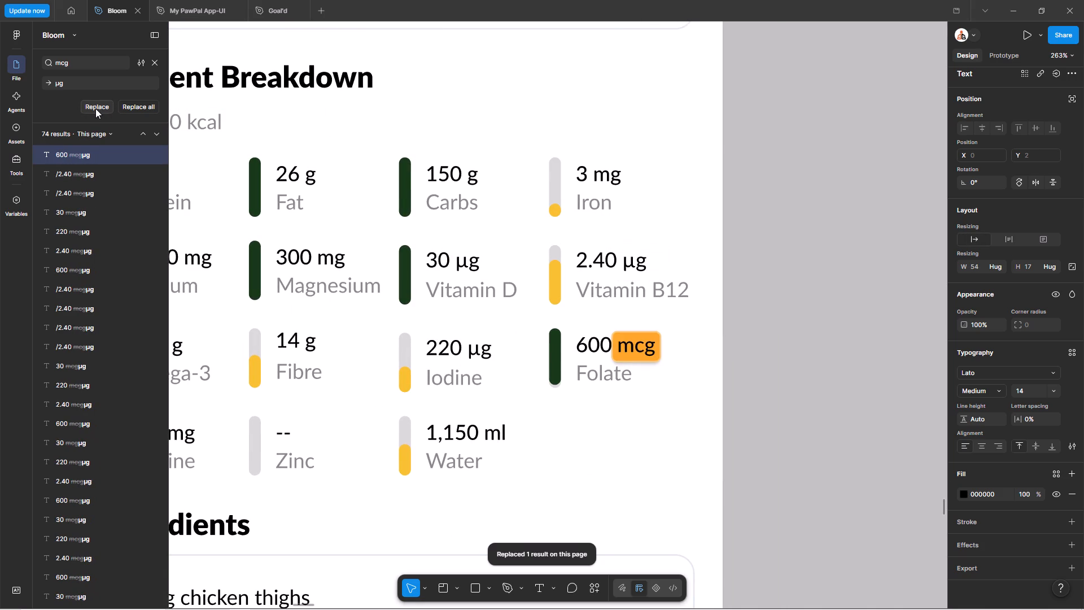
left_click(95, 108)
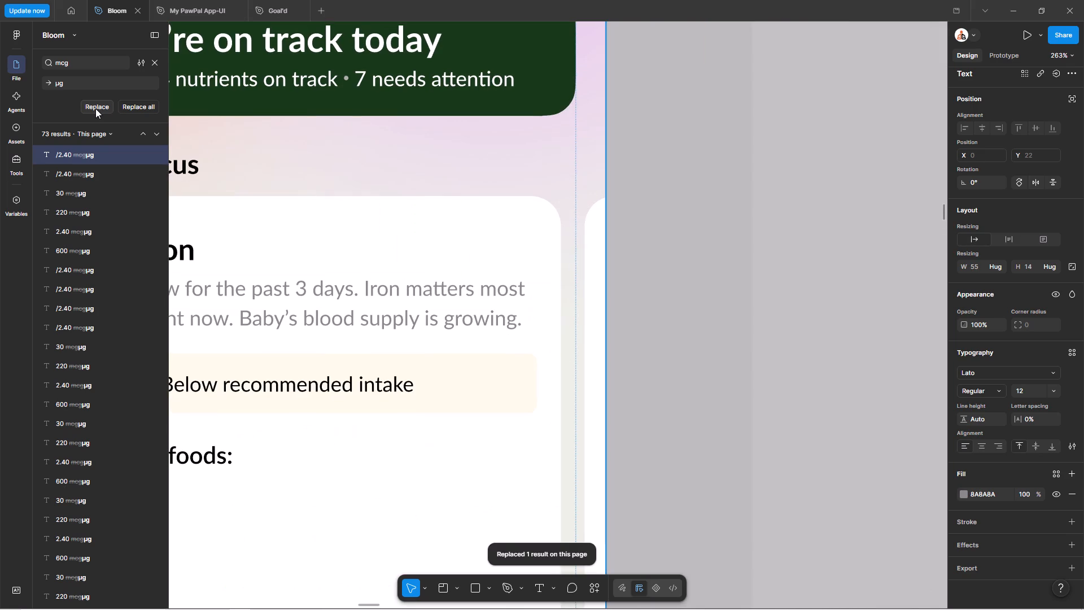
Replace mcg with µg one match at a time in the next /2.40 labels and Nutrient Breakdown sections, for Vitamin D, Iodine, Vitamin B12 and Folate.
left_click(95, 108)
left_click(95, 108)
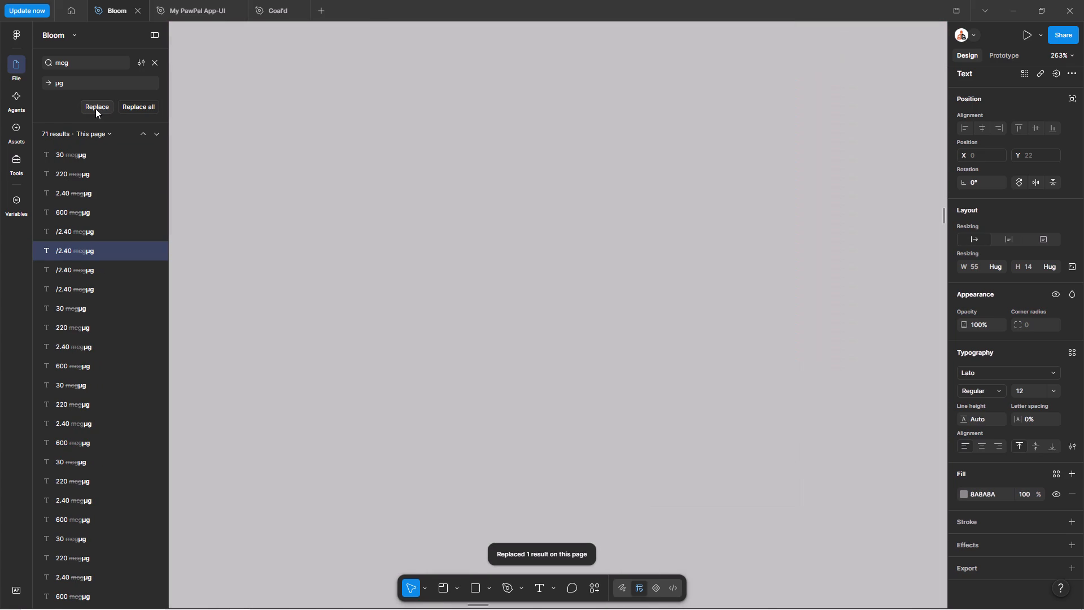
double_click(95, 108)
triple_click(95, 108)
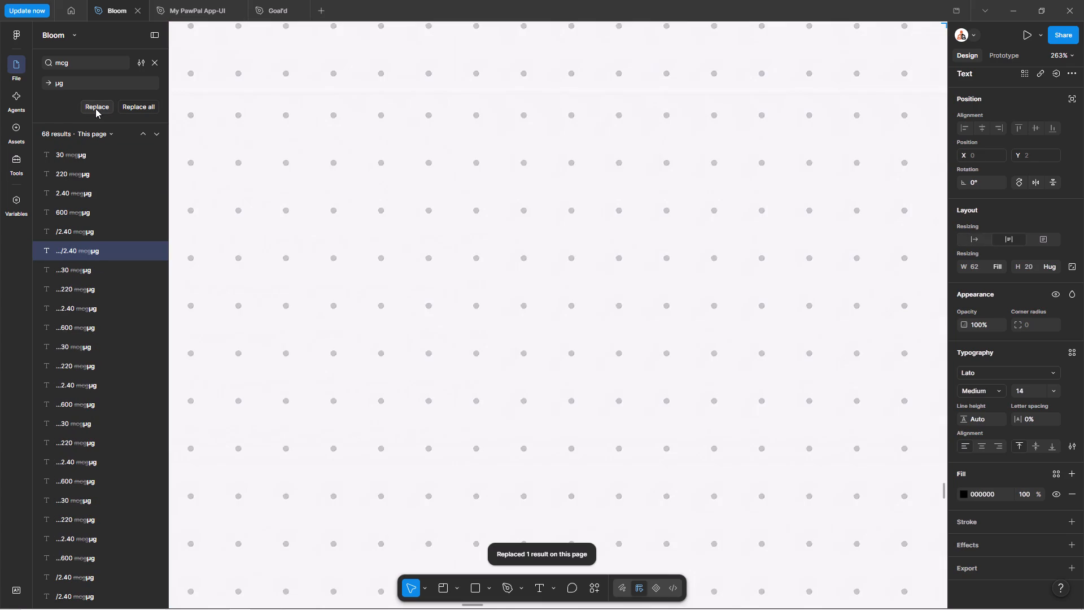
left_click(95, 108)
triple_click(95, 108)
double_click(95, 108)
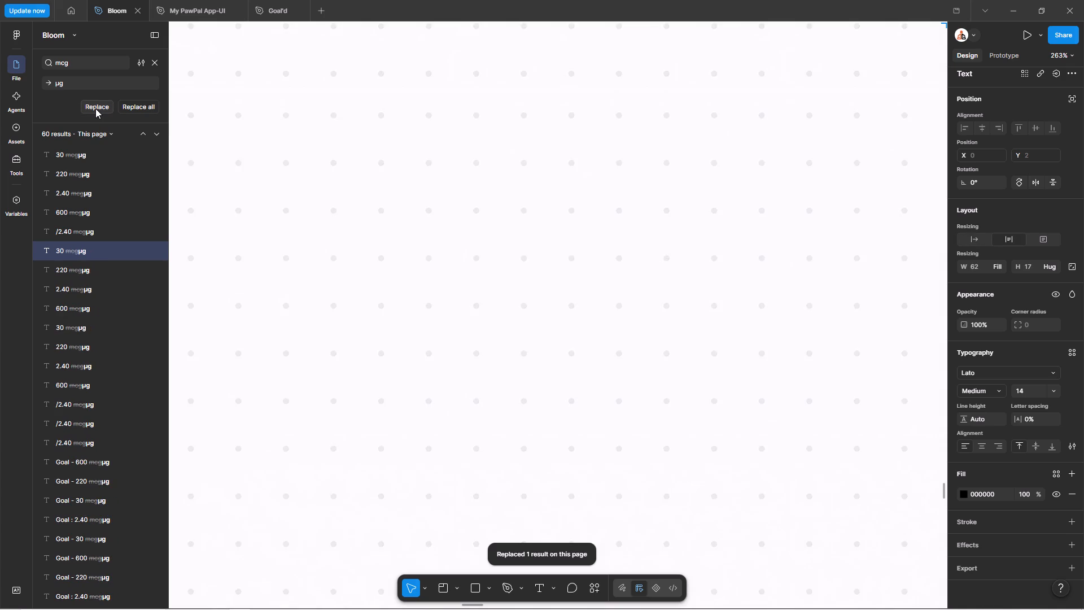
triple_click(95, 108)
left_click(95, 108)
left_click(95, 108)
triple_click(95, 108)
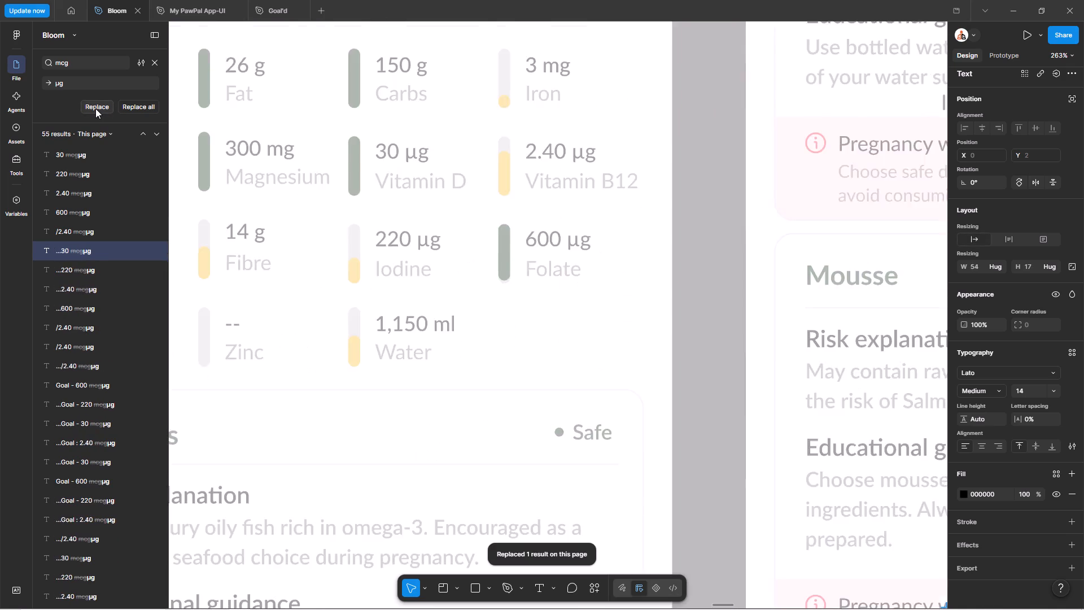
left_click(95, 108)
Replace mcg with µg in the next 30, 220, 2.40 and 600 nutrient values and the three /2.40 labels after them.
left_click(94, 156)
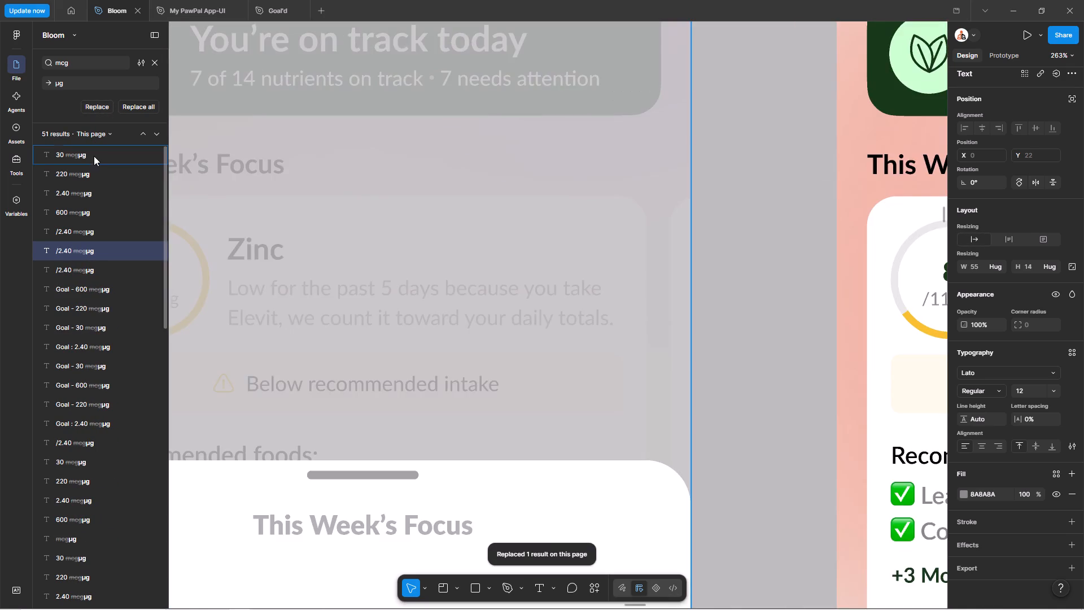
left_click(100, 112)
left_click(100, 112)
double_click(100, 112)
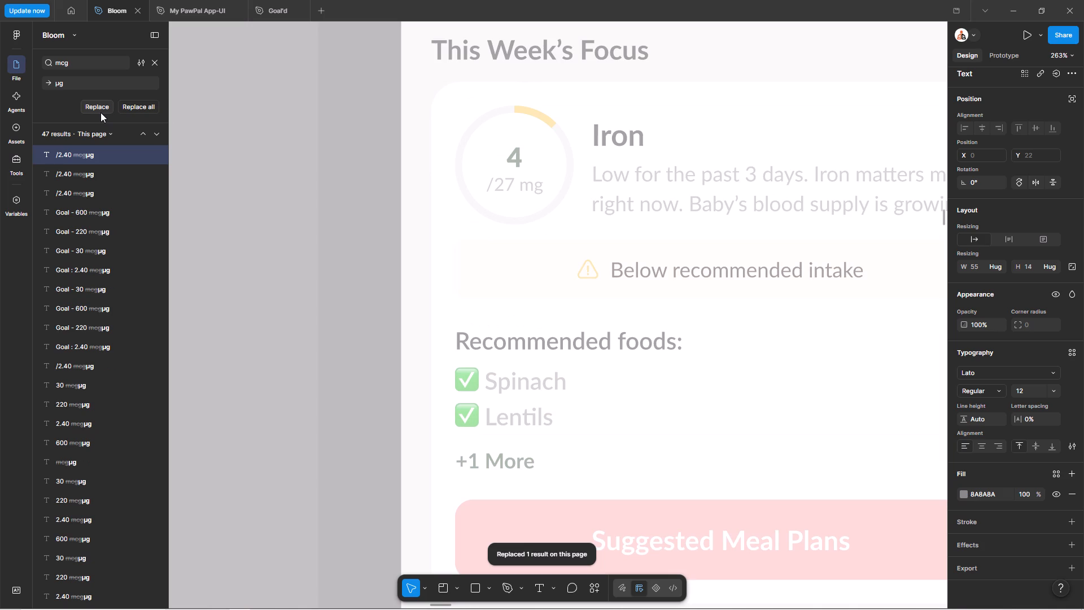
left_click(100, 112)
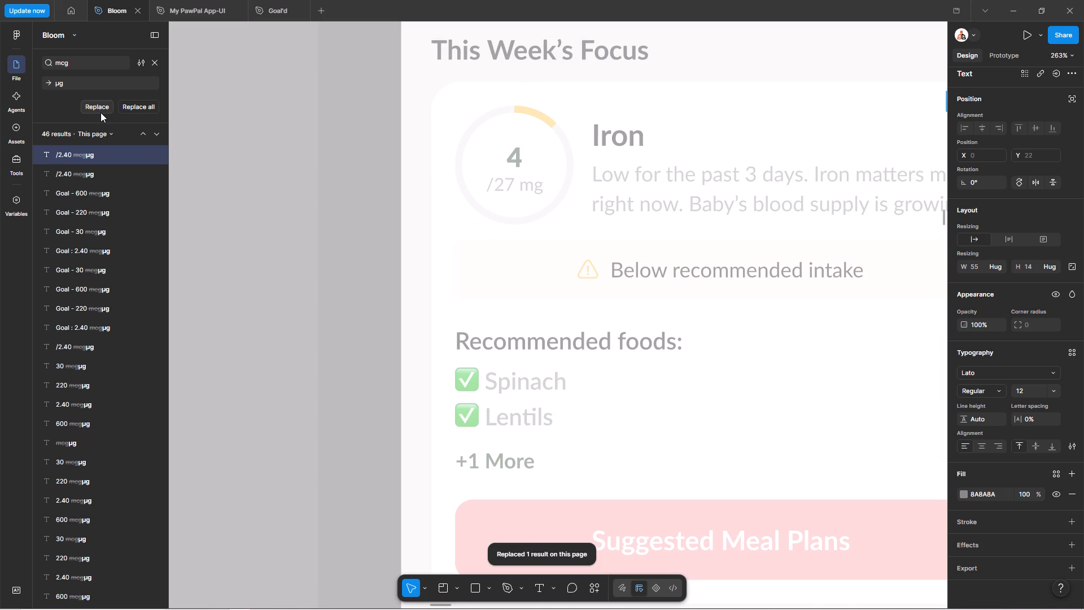
left_click(100, 112)
left_click(100, 112)
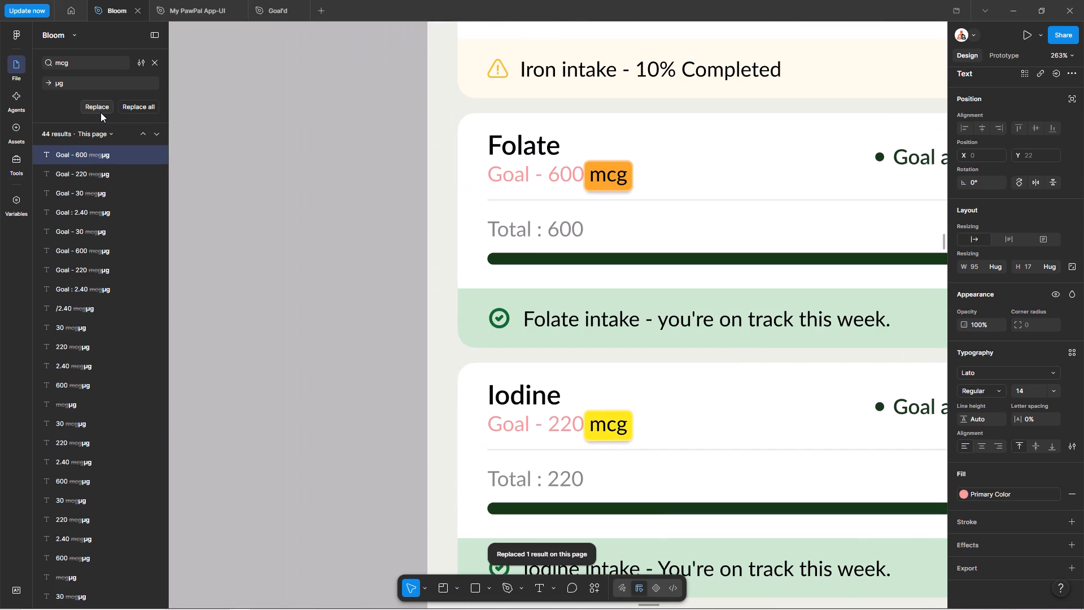
Replace mcg with µg in the Folate, Iodine, Vitamin D and Vitamin B12 goal texts of the next two nutrient goal lists.
left_click(100, 112)
left_click(100, 112)
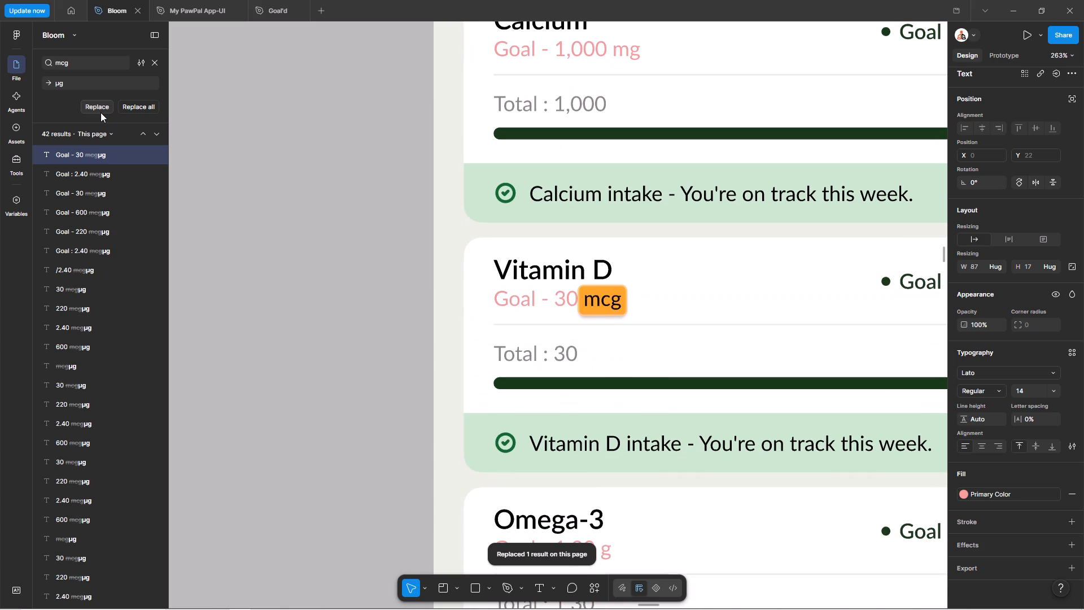
left_click(100, 112)
left_click(100, 112)
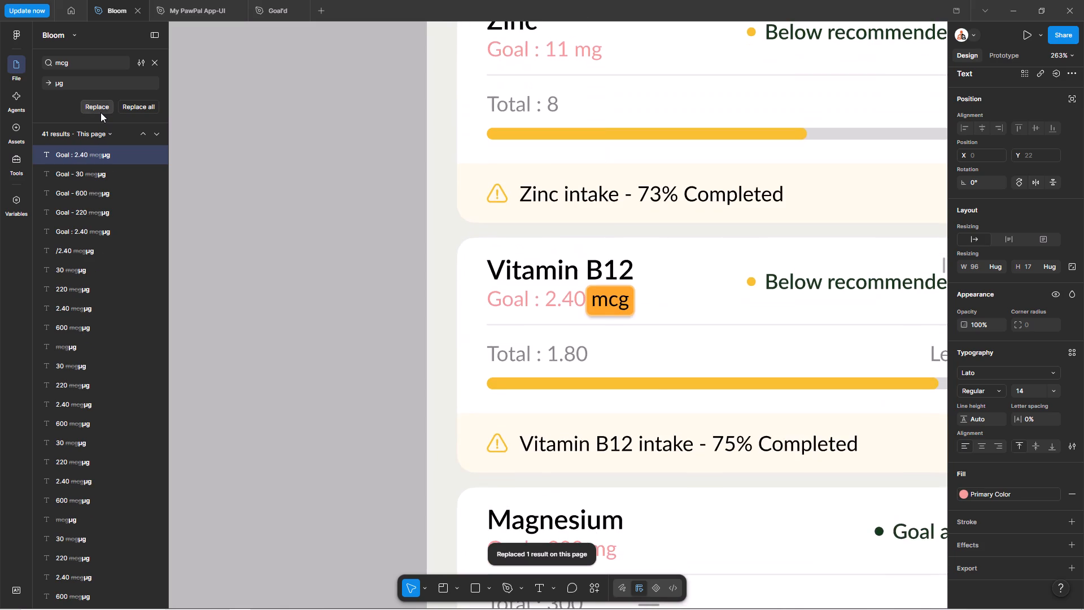
triple_click(100, 112)
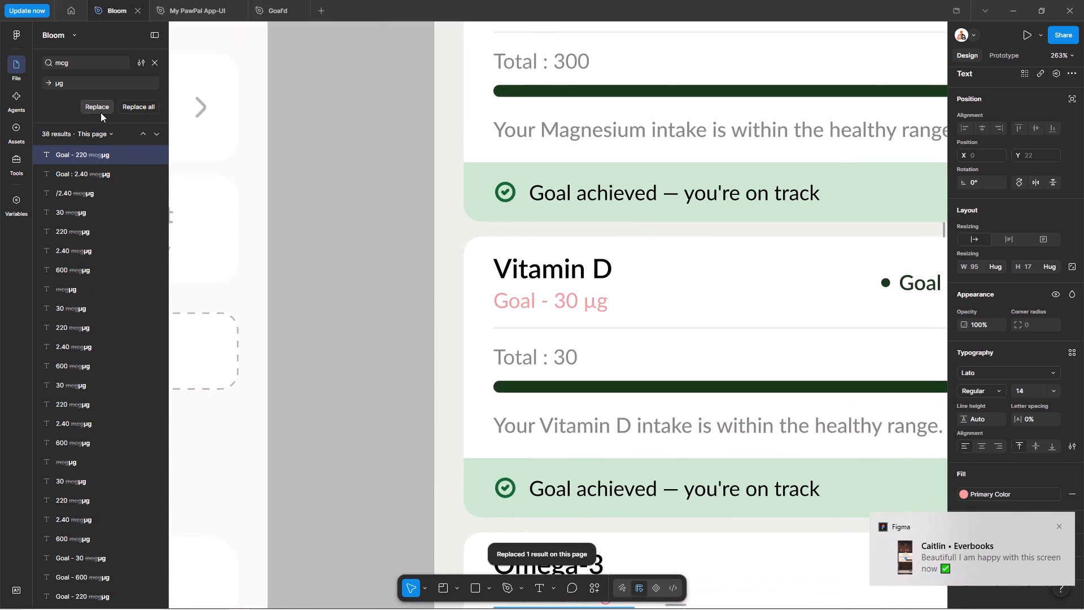
left_click(100, 112)
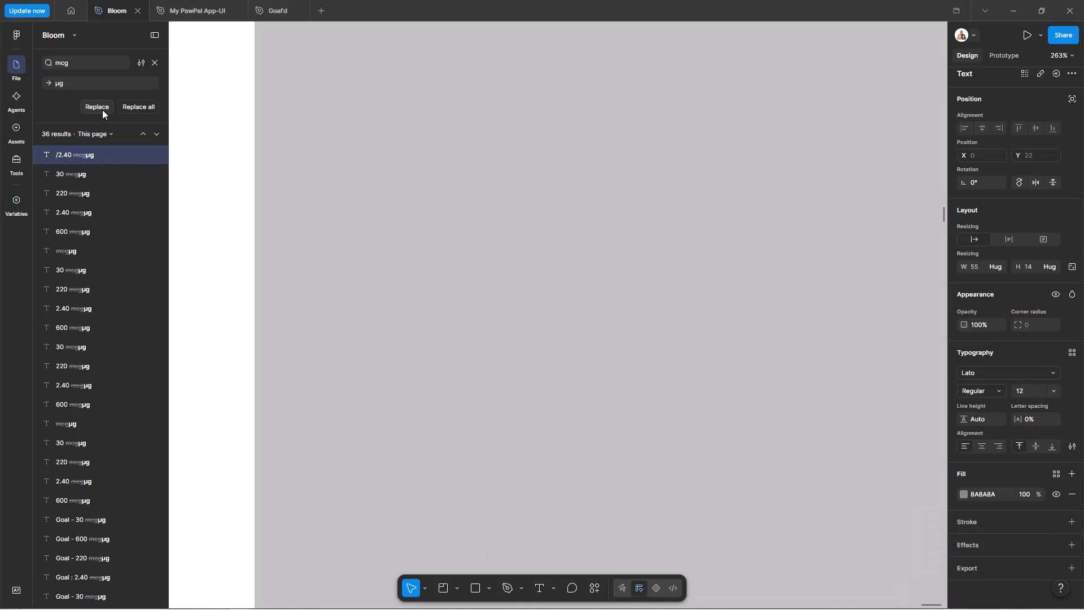
Replace mcg with µg in the next /2.40 label and throughout the following Nutrient Breakdown screen with Sardines, including its standalone unit text.
left_click(102, 110)
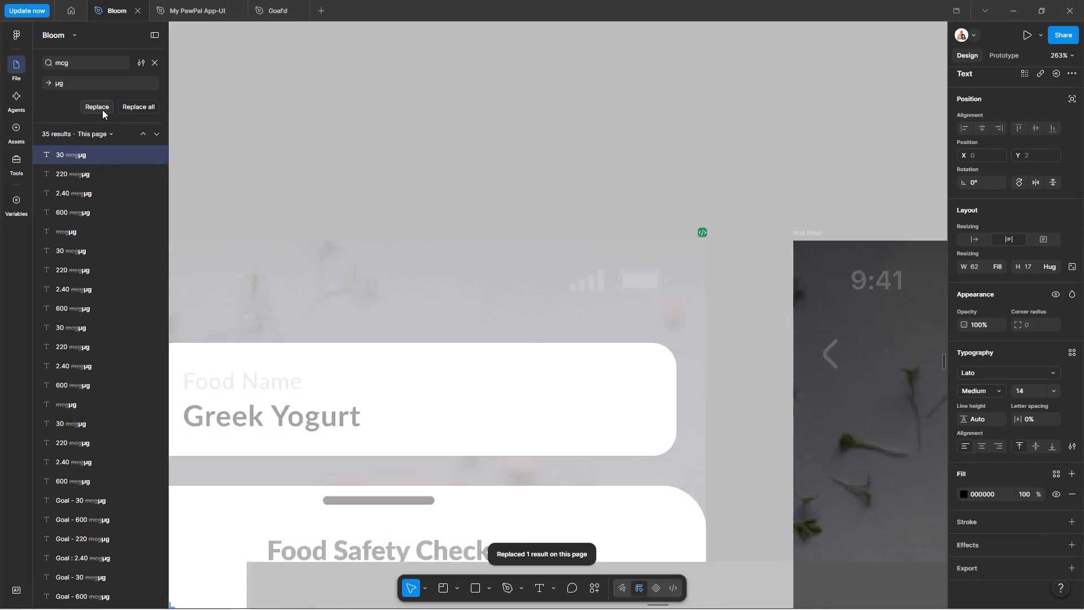
left_click(102, 110)
left_click(102, 110)
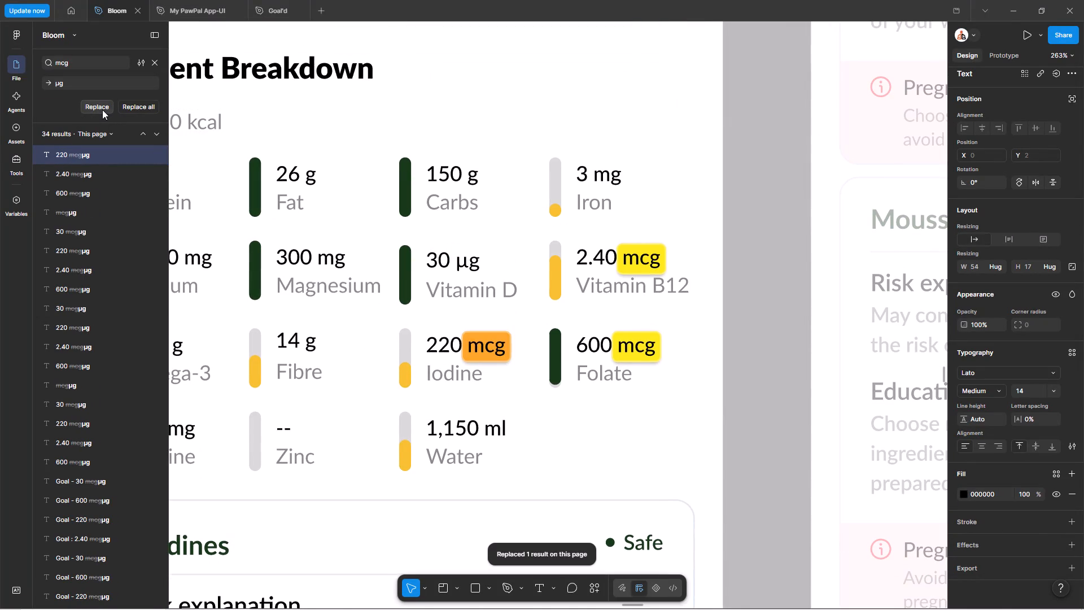
double_click(102, 110)
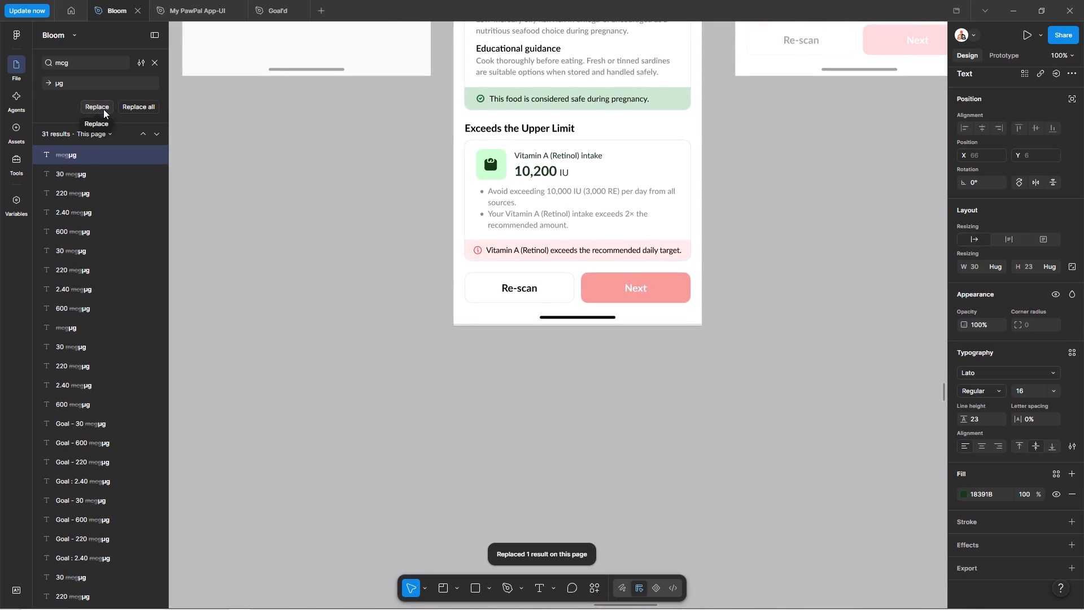
left_click(103, 109)
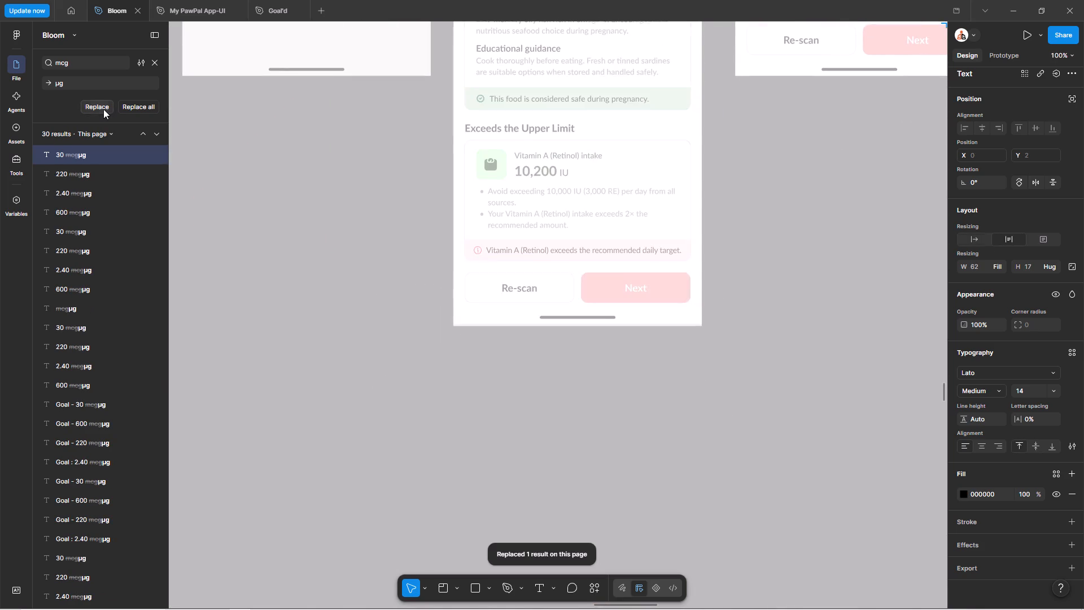
Replace mcg with µg on the Greek Yogurt Add Meal screen and the Nutrients Summary and Add Meal screens that follow it.
left_click(103, 109)
left_click(103, 109)
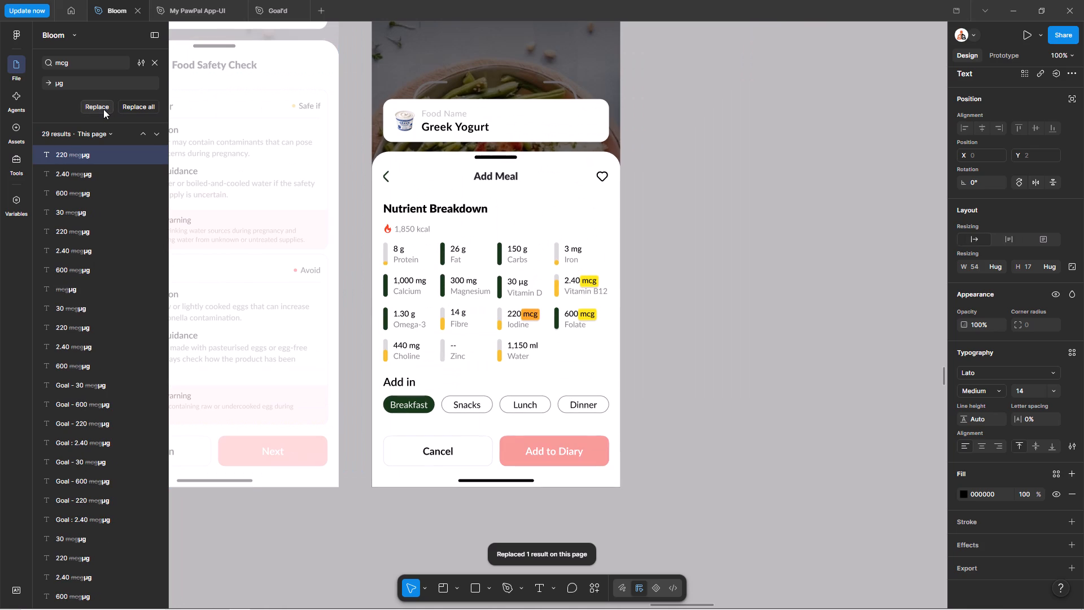
double_click(103, 109)
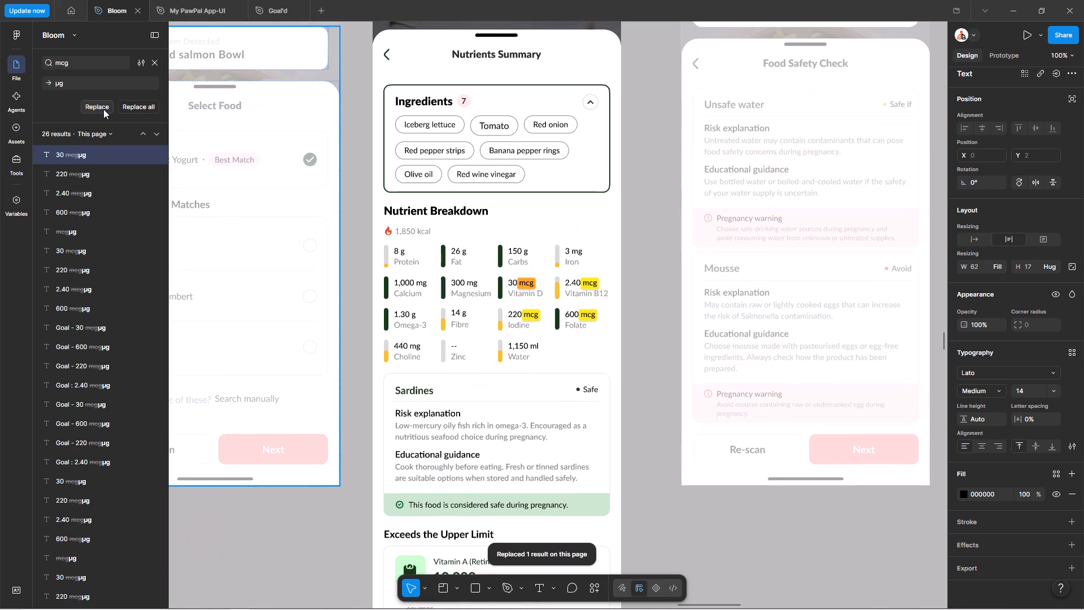
double_click(103, 109)
double_click(103, 109)
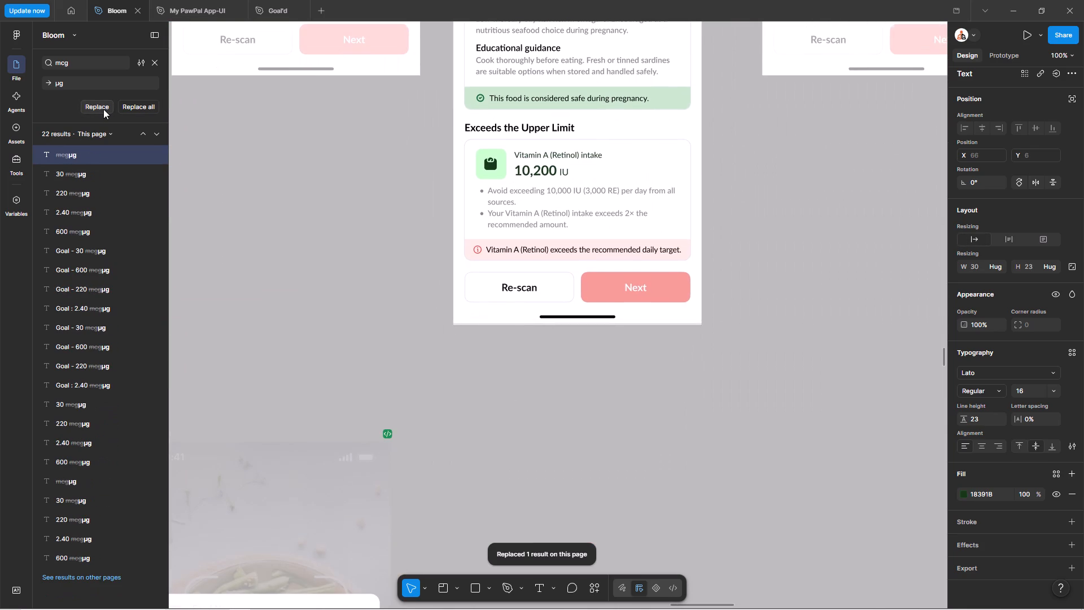
left_click(103, 109)
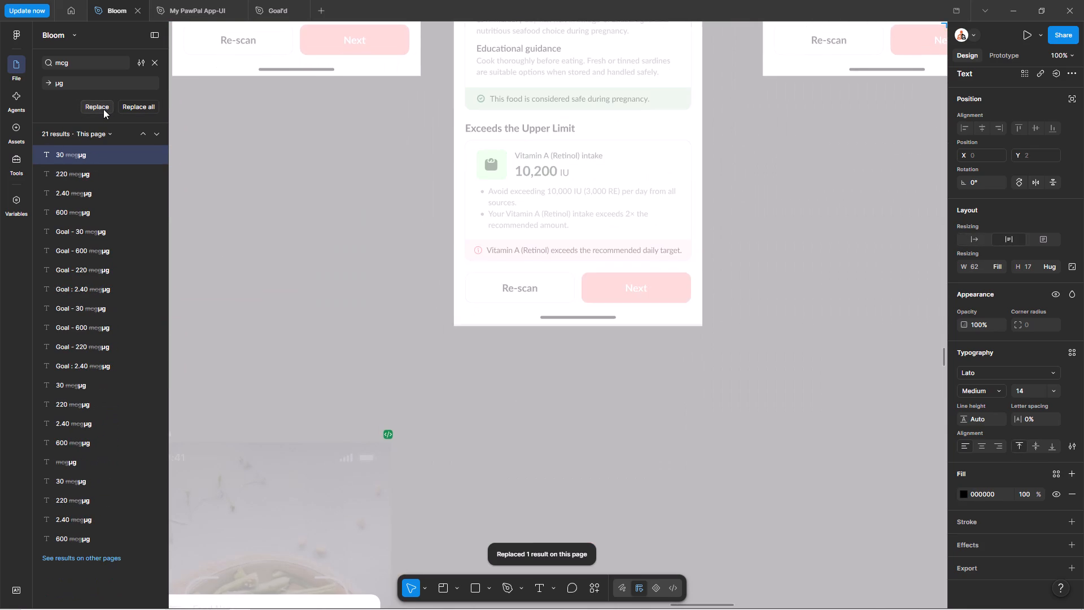
triple_click(103, 109)
left_click(103, 109)
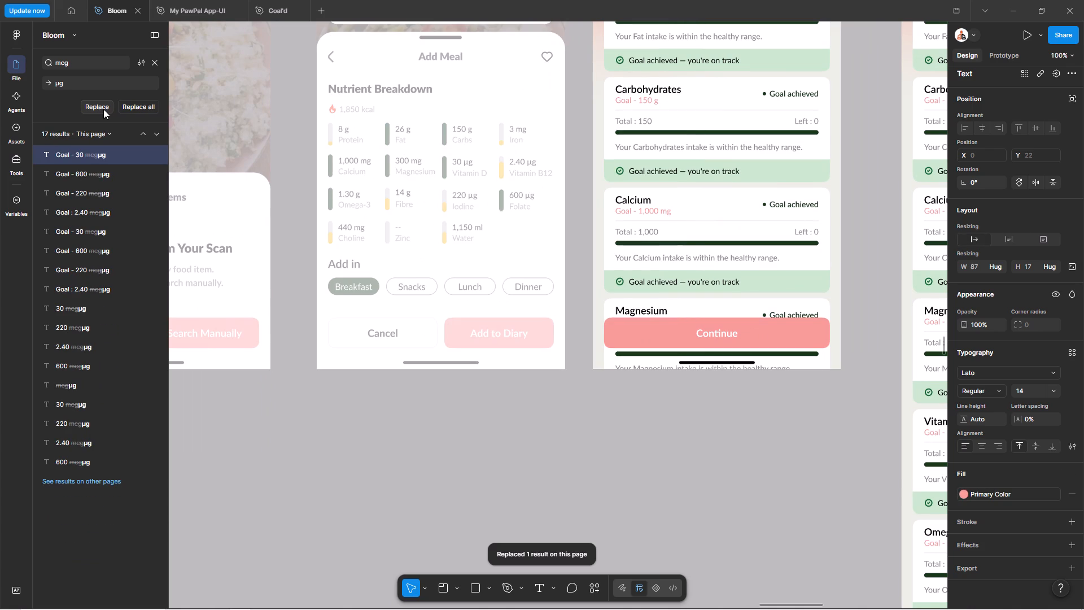
Replace mcg with µg in the Vitamin D, Folate, Iodine and Vitamin B12 goals of both remaining nutrient goal lists.
left_click(103, 109)
left_click(103, 109)
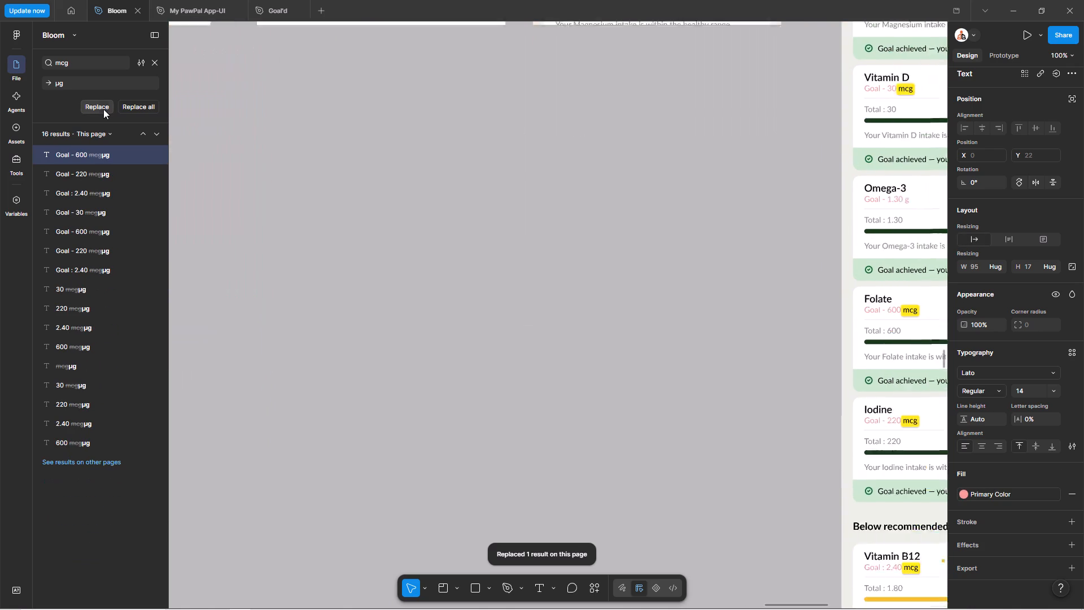
triple_click(103, 109)
left_click(103, 109)
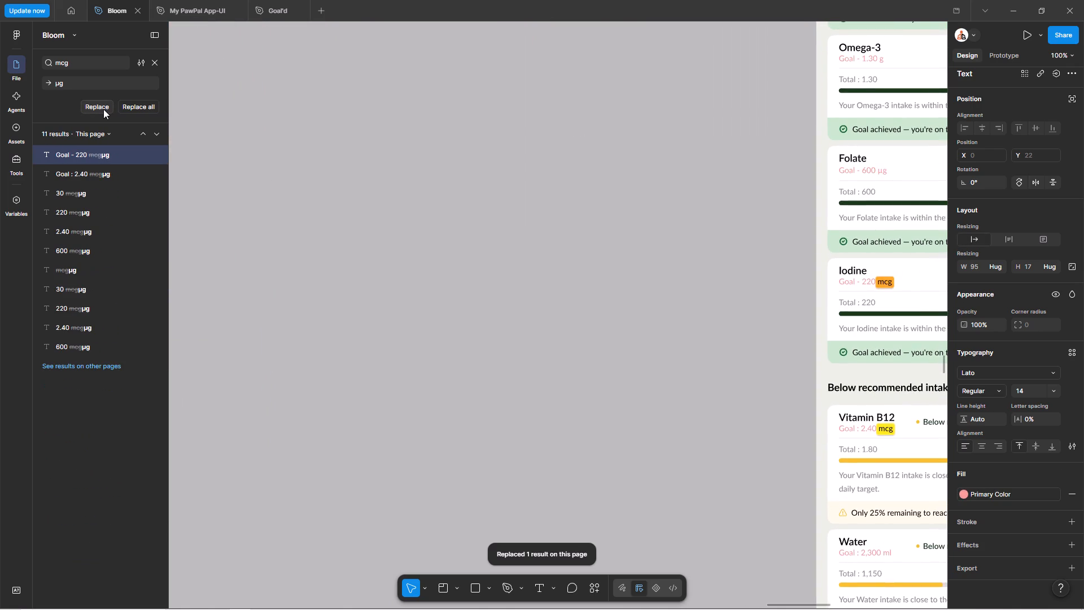
left_click(103, 109)
left_click(103, 109)
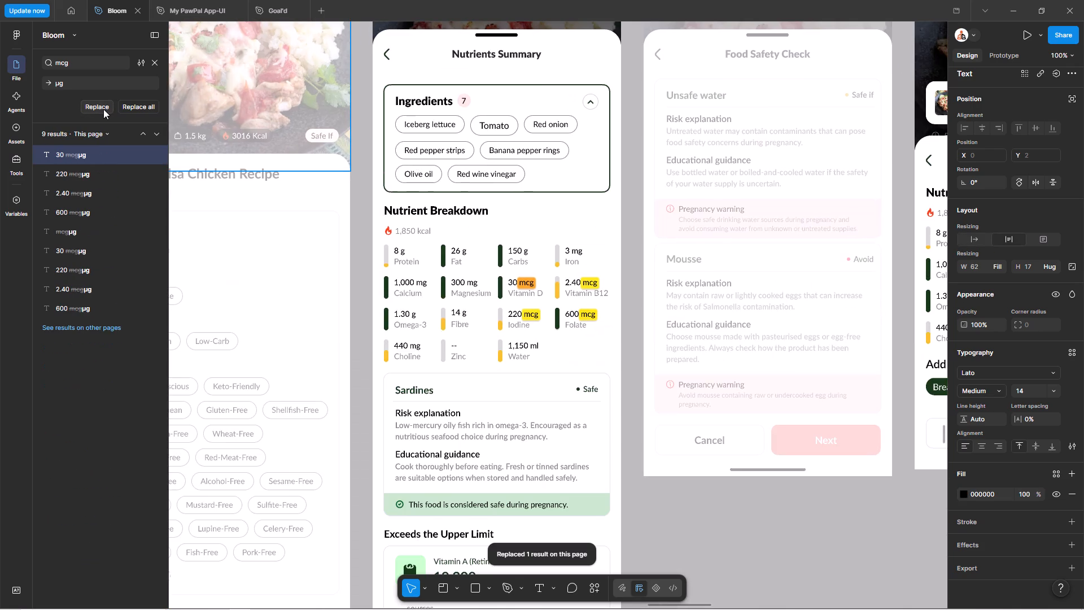
Replace the remaining mcg units with µg on the Baked Salsa Chicken Recipe Nutrients Summary and Add Meal screens, and close the search.
left_click(104, 109)
left_click(104, 109)
left_click(104, 109)
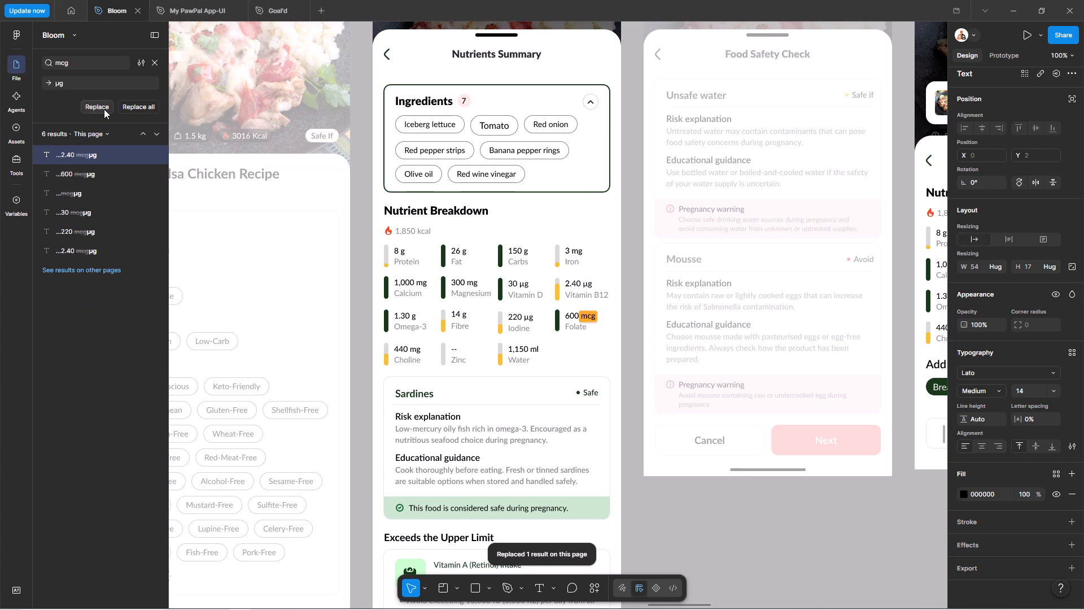
left_click(104, 109)
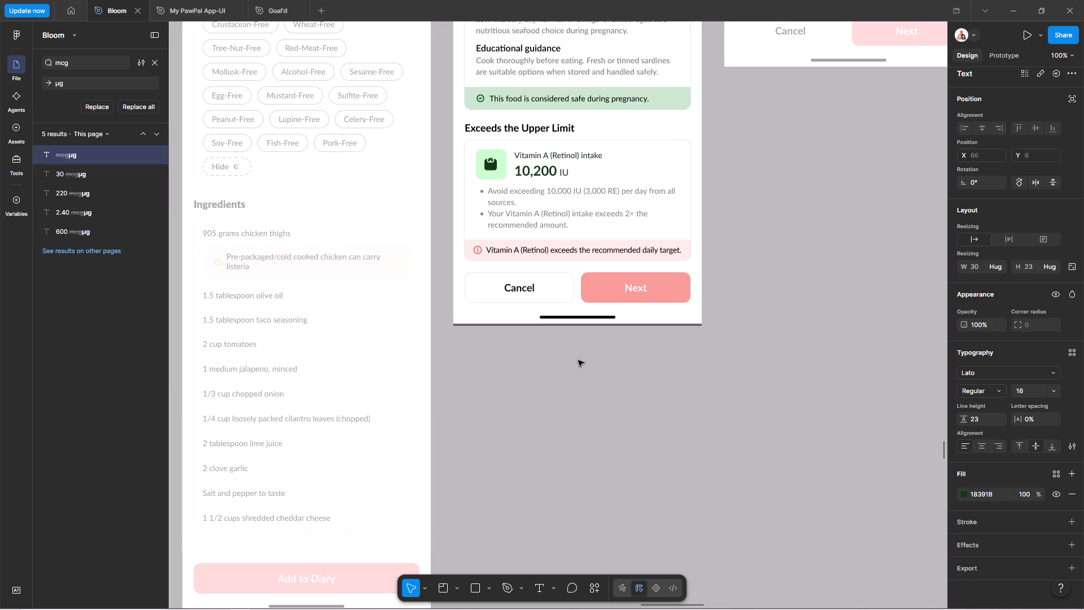
scroll(590, 344, "down", 7, "ctrl")
scroll(187, 189, "up", 5, "ctrl")
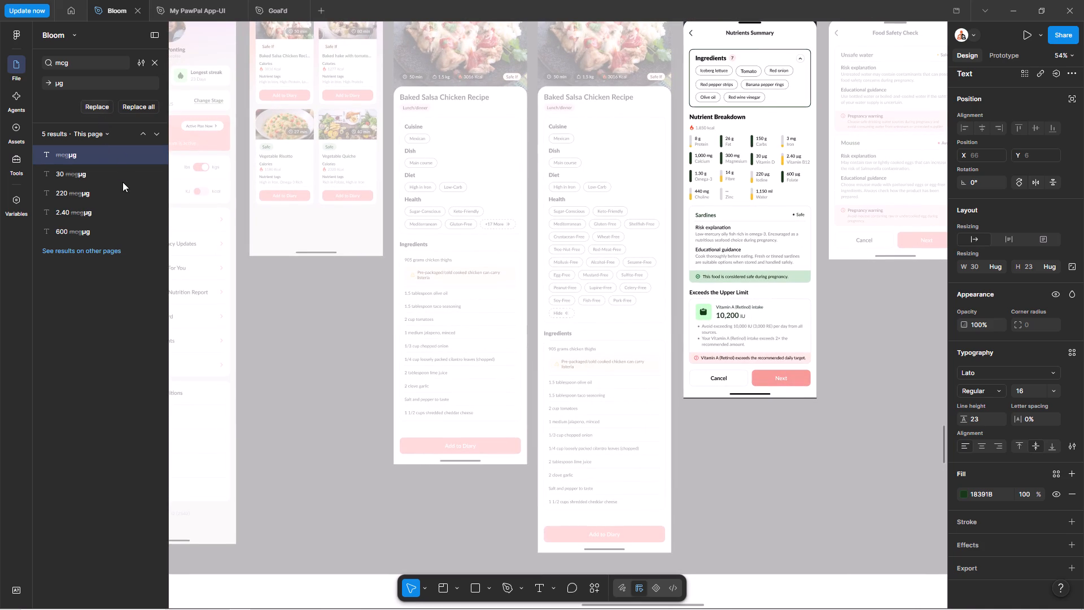
left_click(109, 166)
left_click(107, 148)
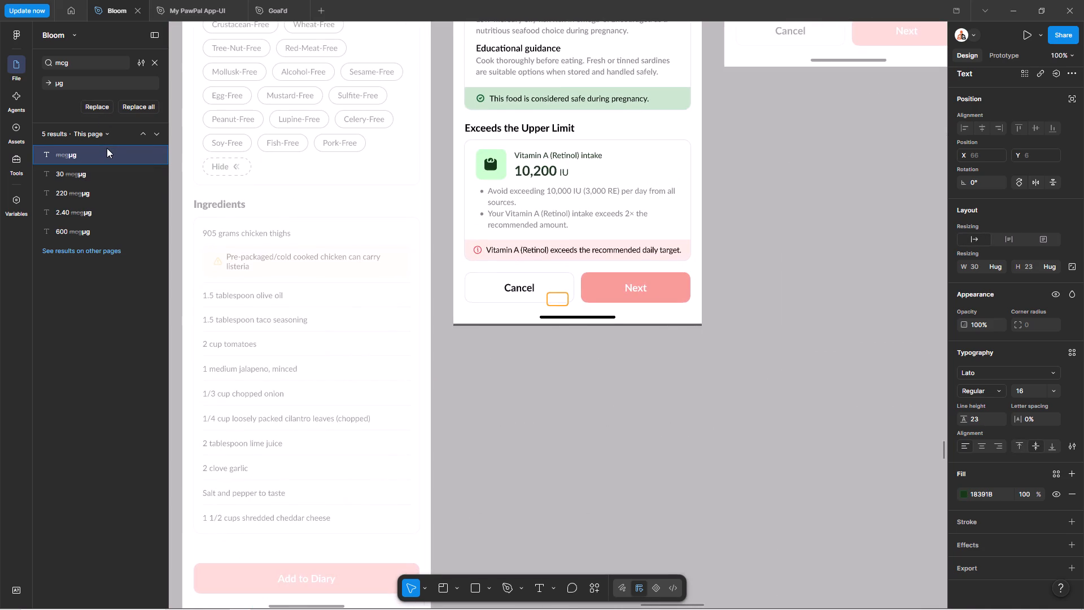
left_click(98, 106)
double_click(98, 106)
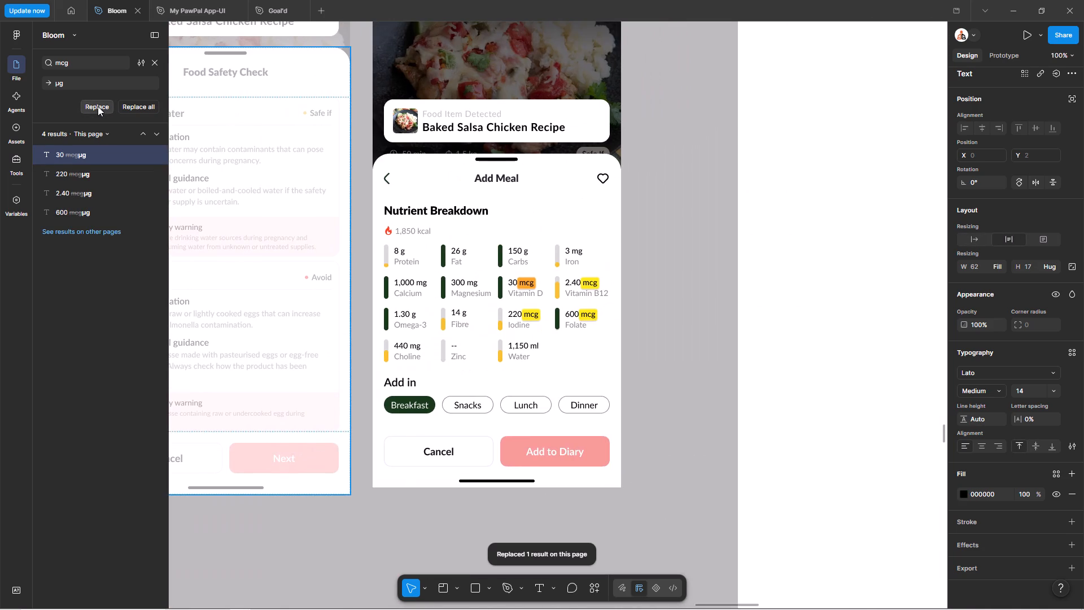
double_click(98, 106)
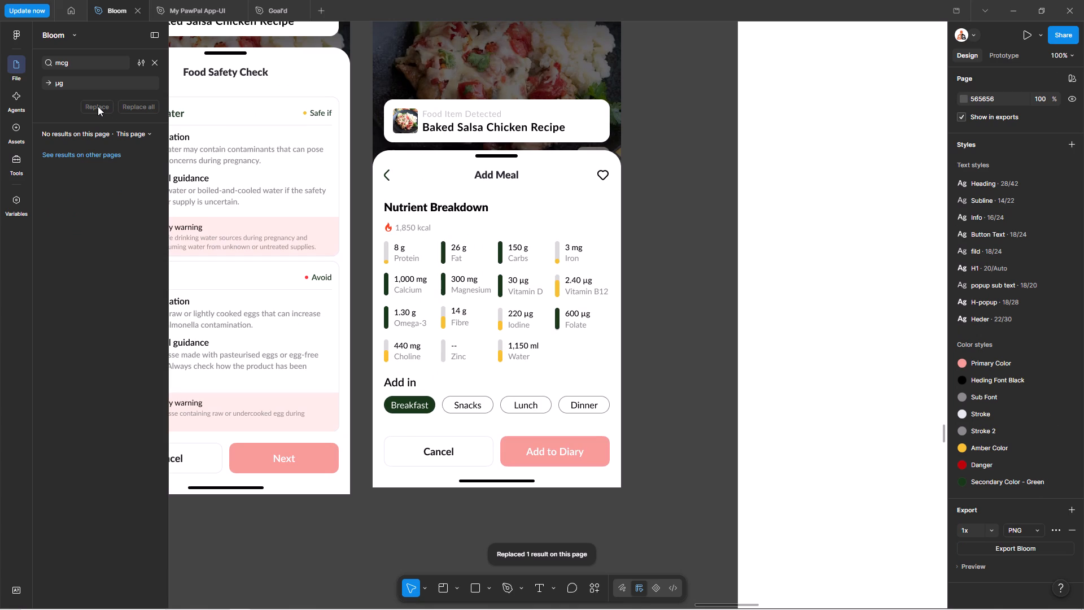
left_click(154, 64)
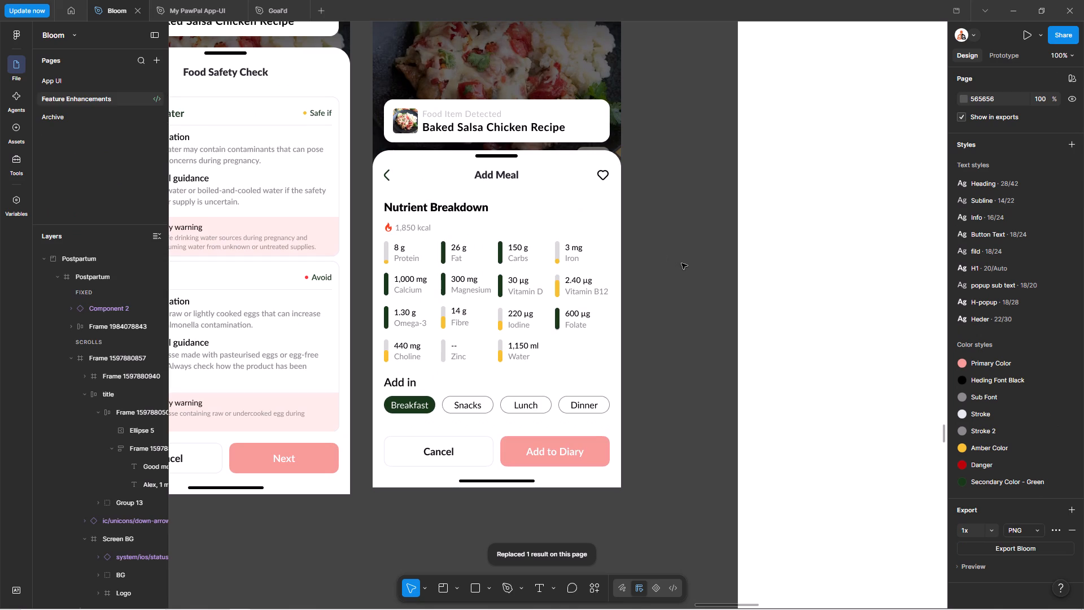
Switch to the Bloom UX & Usability Brief in Word and read the screen-by-screen guidance from Dashboard to Onboarding / paywall.
scroll(780, 254, "down", 4, "ctrl")
scroll(780, 255, "up", 1, "ctrl")
scroll(780, 255, "down", 8, "ctrl")
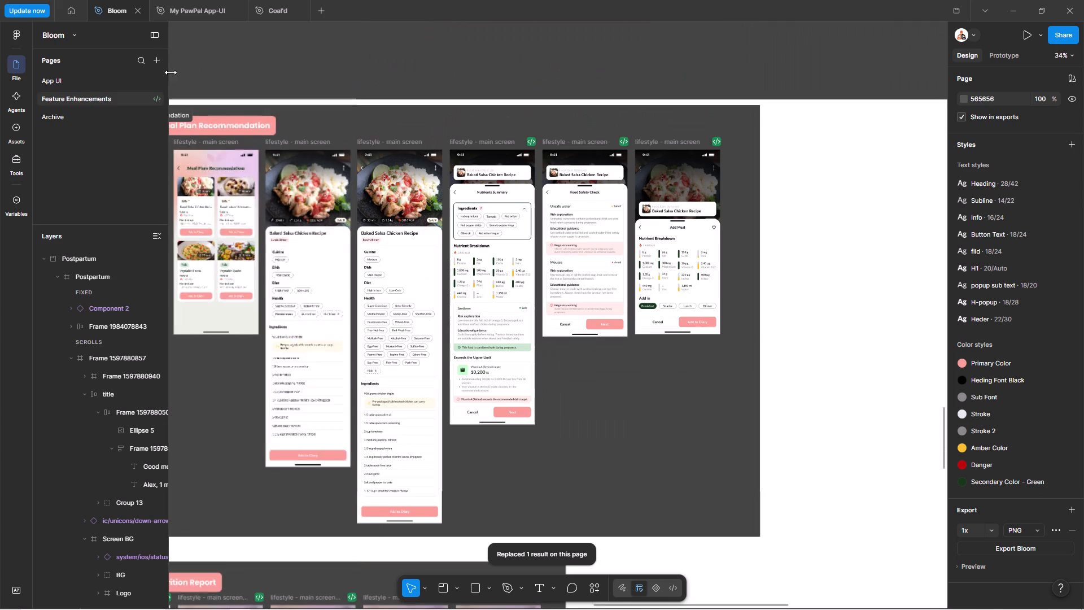
key("alt+Tab")
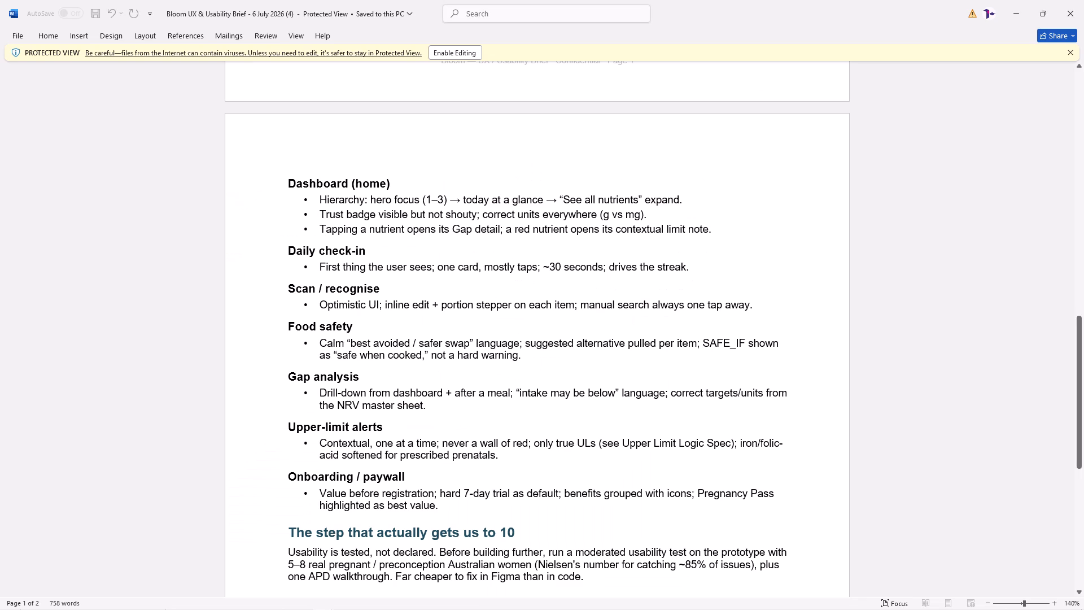
scroll(920, 351, "down", 4)
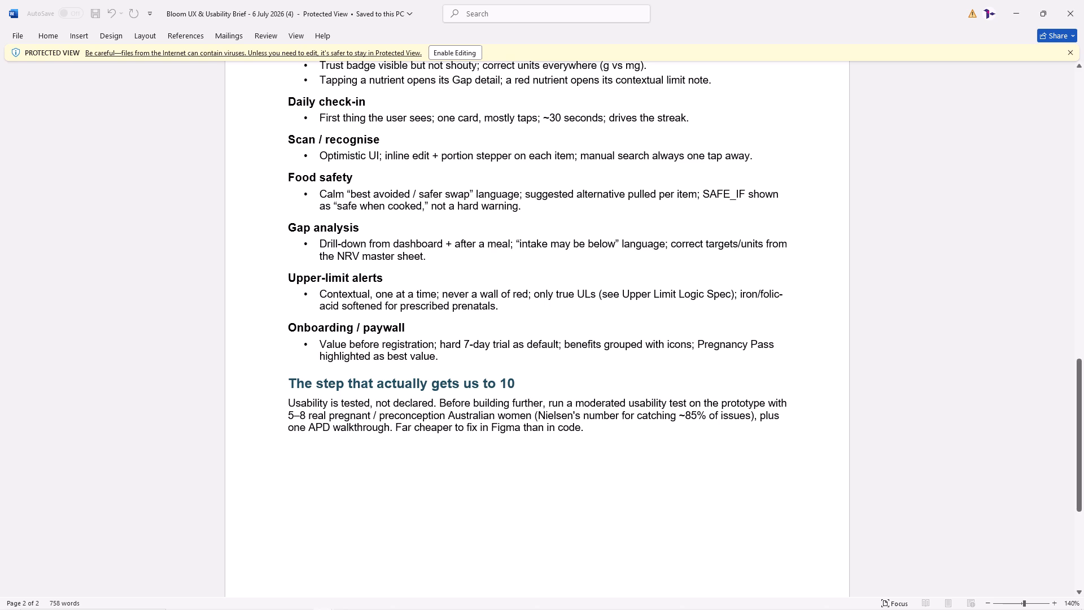
Switch to the Bloom file in Figma and look over the Onboarding and Premium user onboarding screens.
key("alt+Tab")
key("shift+exclam")
scroll(623, 108, "up", 12, "ctrl")
left_click(409, 159, "ctrl")
scroll(574, 146, "up", 5, "ctrl")
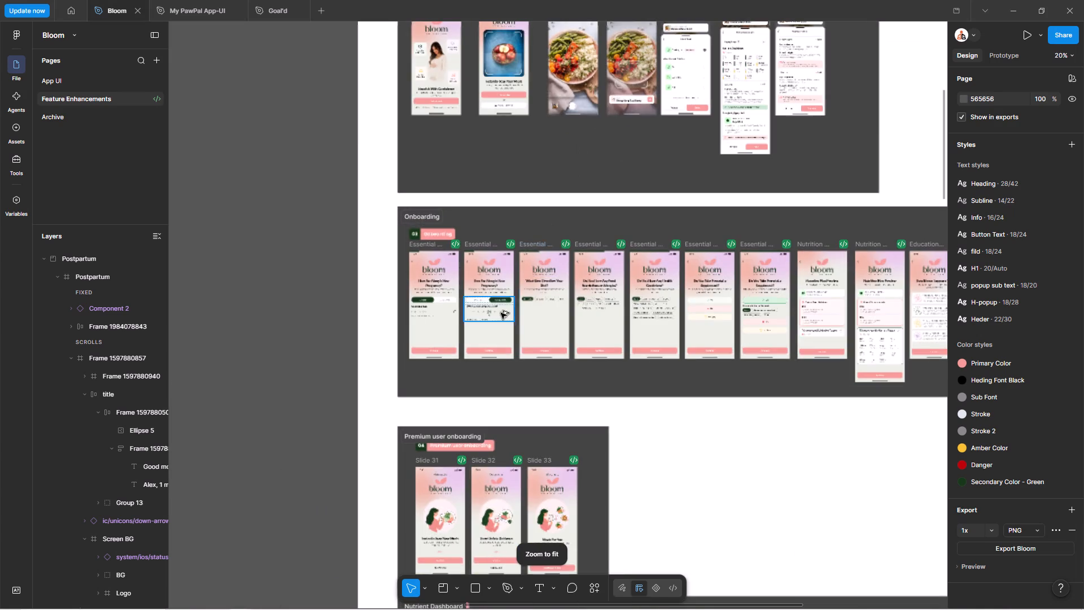
Switch to the Bloom Build Review in Word and read the scorecard's "Core loop: logging food" row with its measured-against references.
key("alt+Tab")
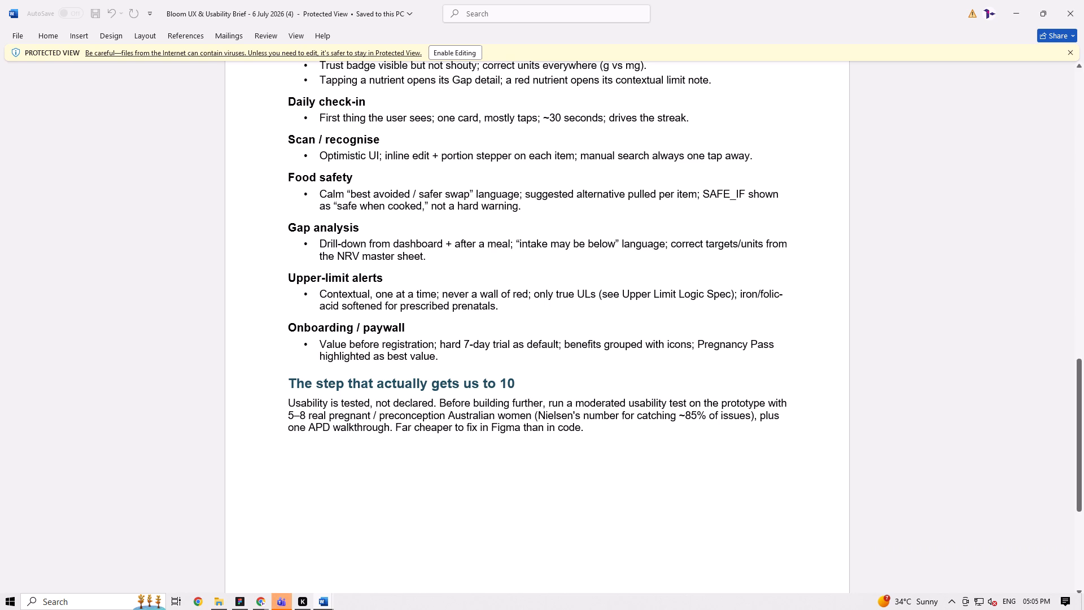
key("alt+Tab")
key("alt+Tab")
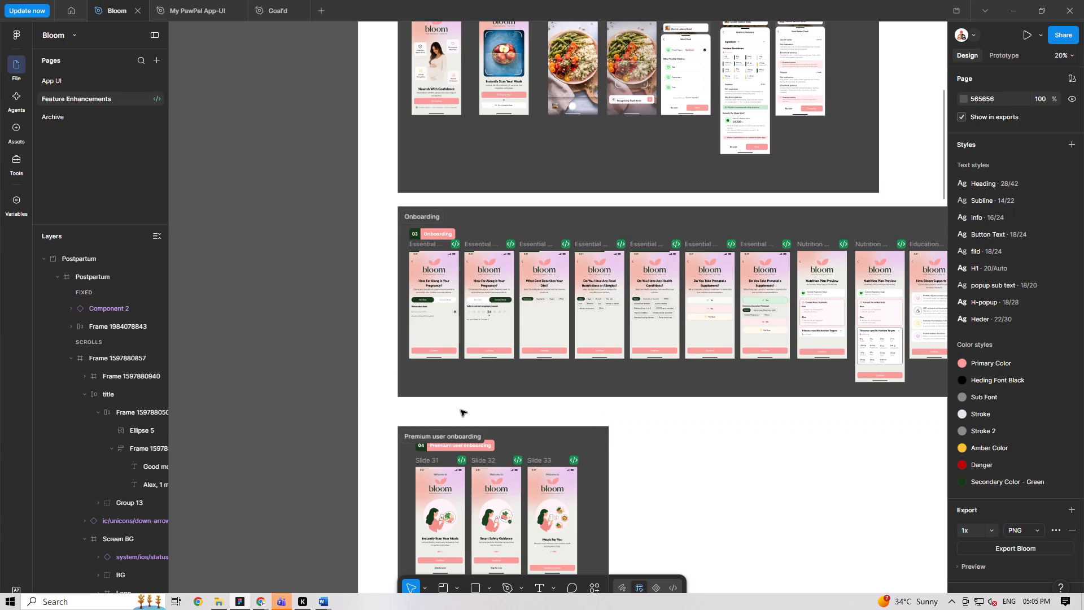
key("alt+Tab")
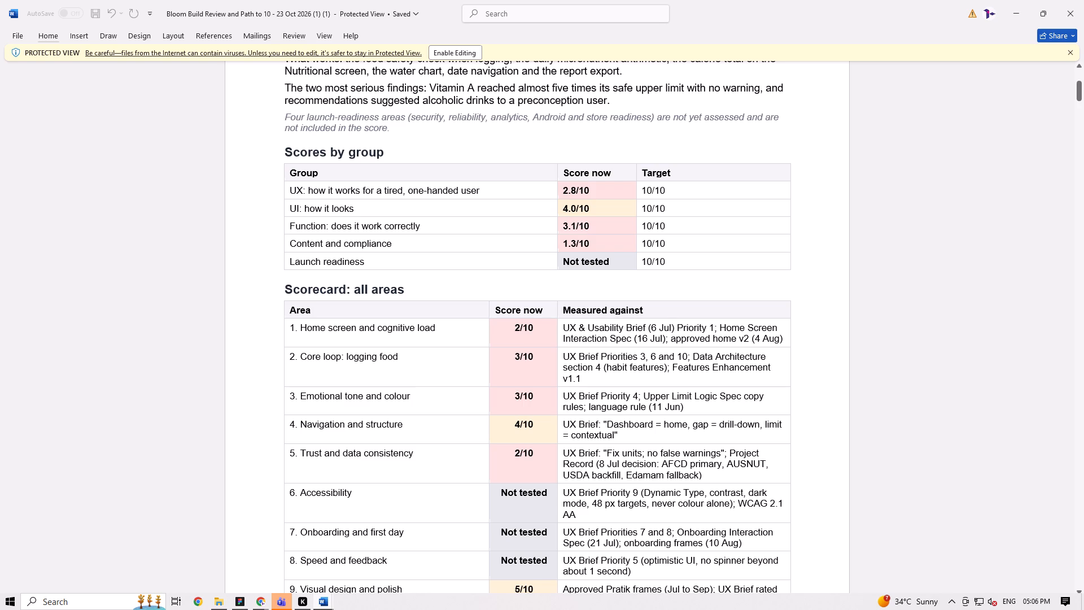
left_click_drag(317, 361, 395, 360)
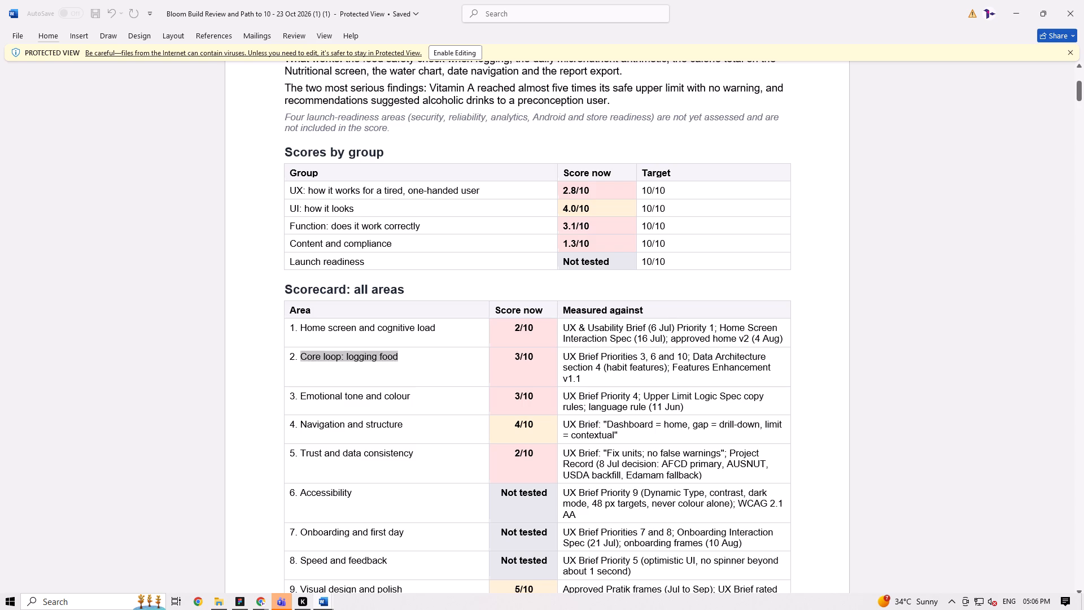
left_click_drag(395, 360, 396, 359)
left_click_drag(596, 361, 665, 361)
left_click(701, 367)
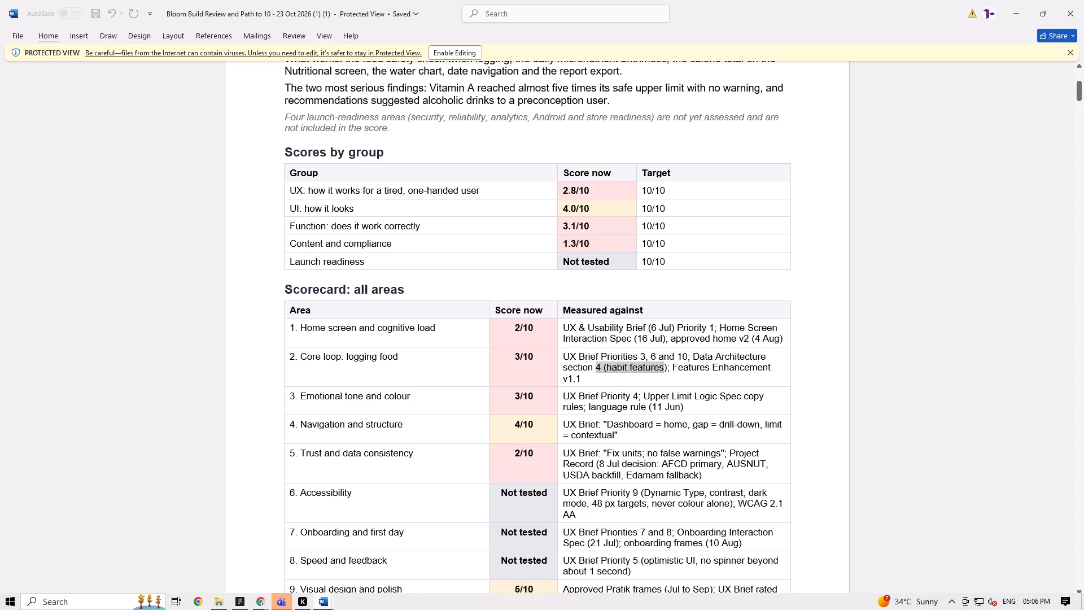
left_click(723, 364)
Return to the Bloom UX & Usability Brief and reread the Dashboard (home) guidance on the trust badge, units and nutrient tapping.
key("alt+Tab")
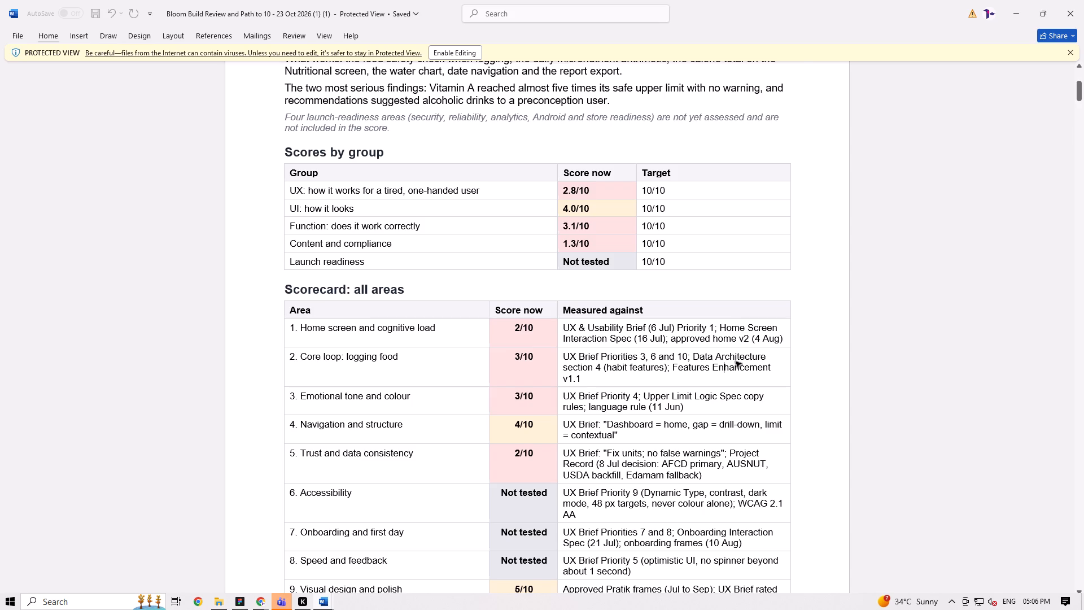
key("alt+Tab")
key("alt+Tab")
scroll(381, 311, "up", 1)
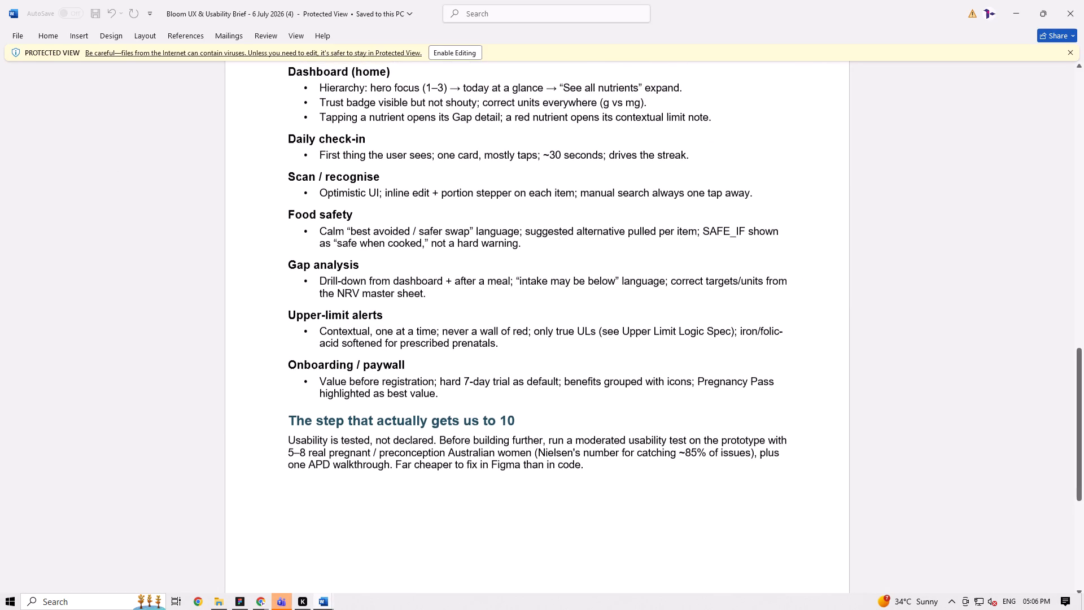
scroll(457, 293, "up", 3)
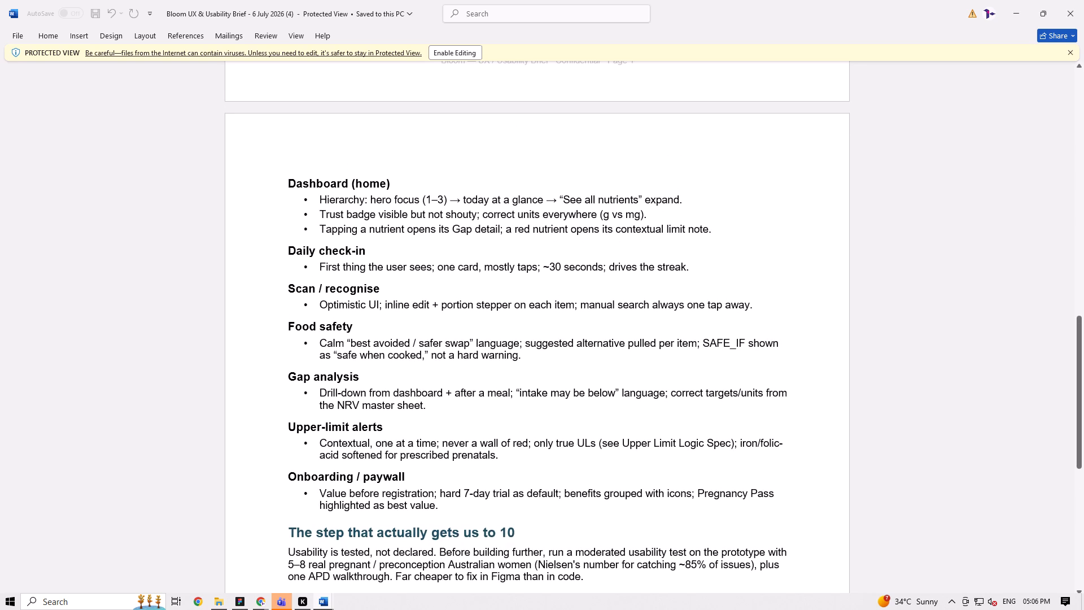
left_click_drag(369, 216, 535, 219)
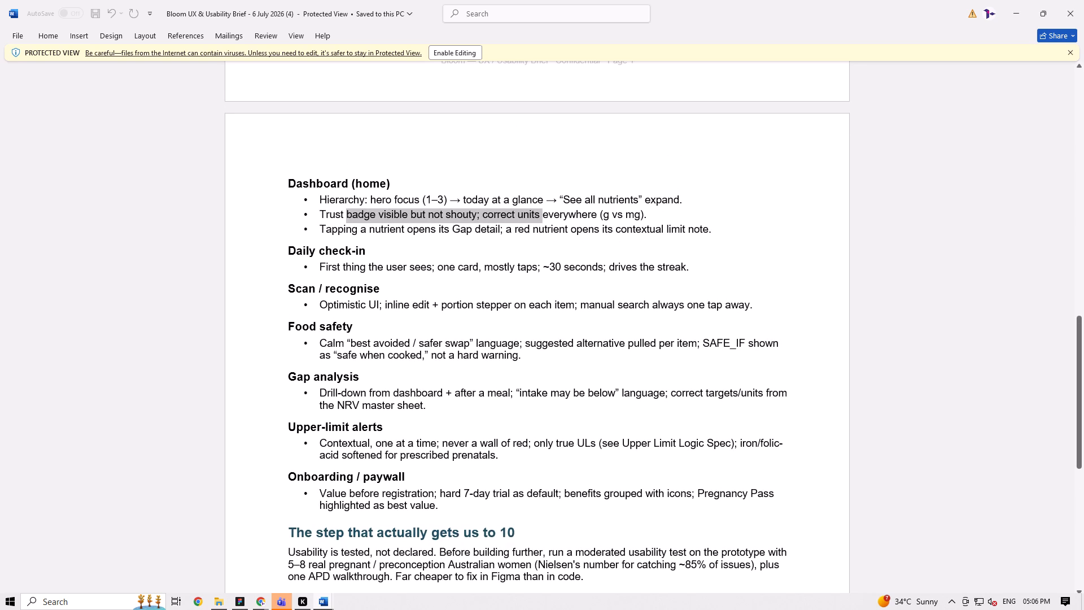
left_click_drag(535, 219, 645, 219)
left_click_drag(351, 231, 395, 231)
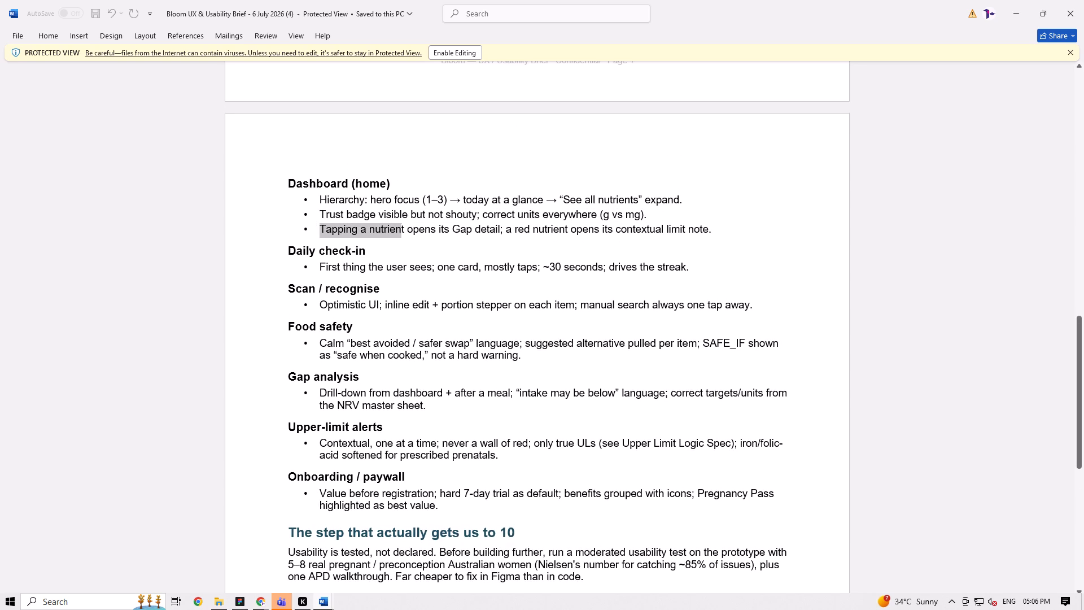
left_click_drag(395, 231, 507, 232)
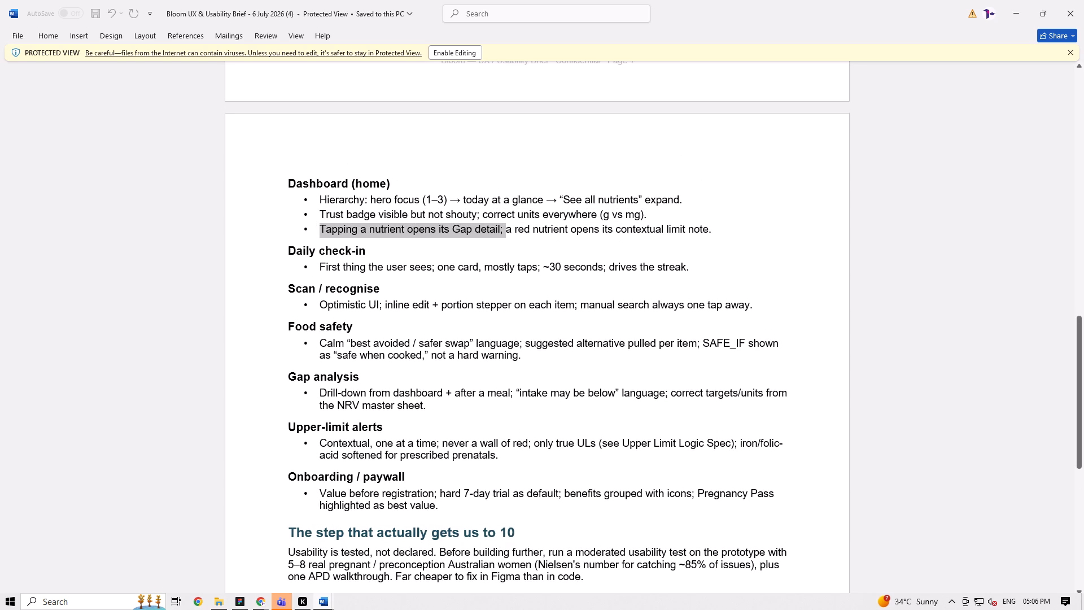
left_click_drag(507, 232, 526, 232)
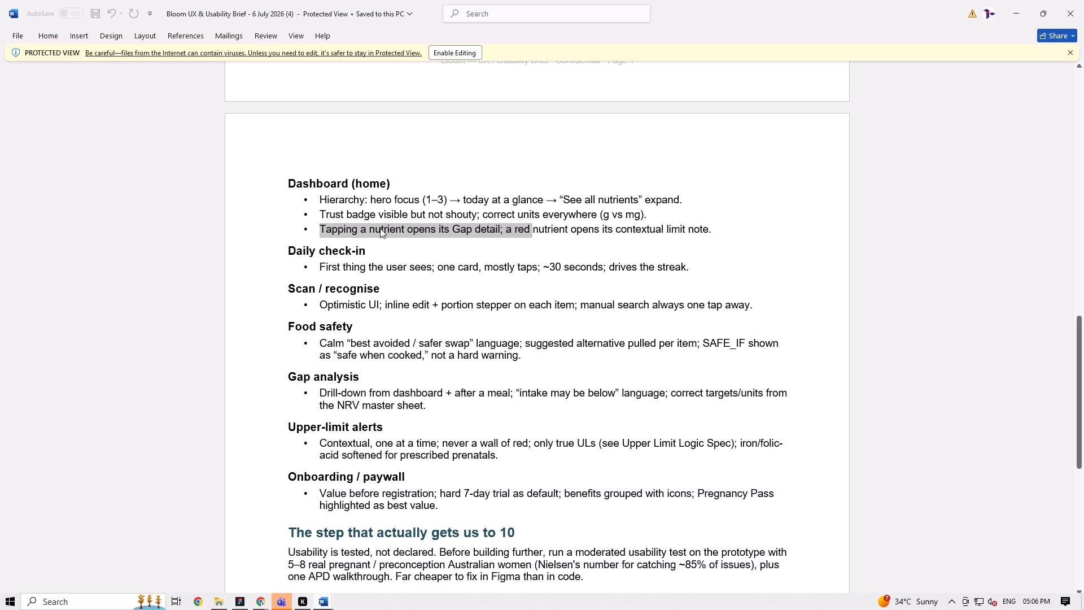
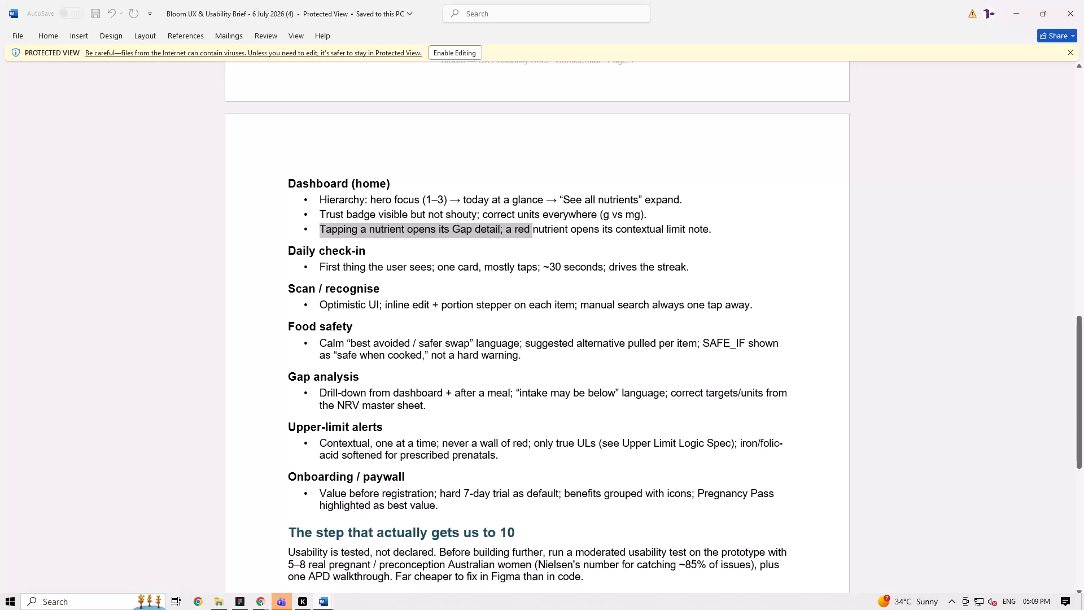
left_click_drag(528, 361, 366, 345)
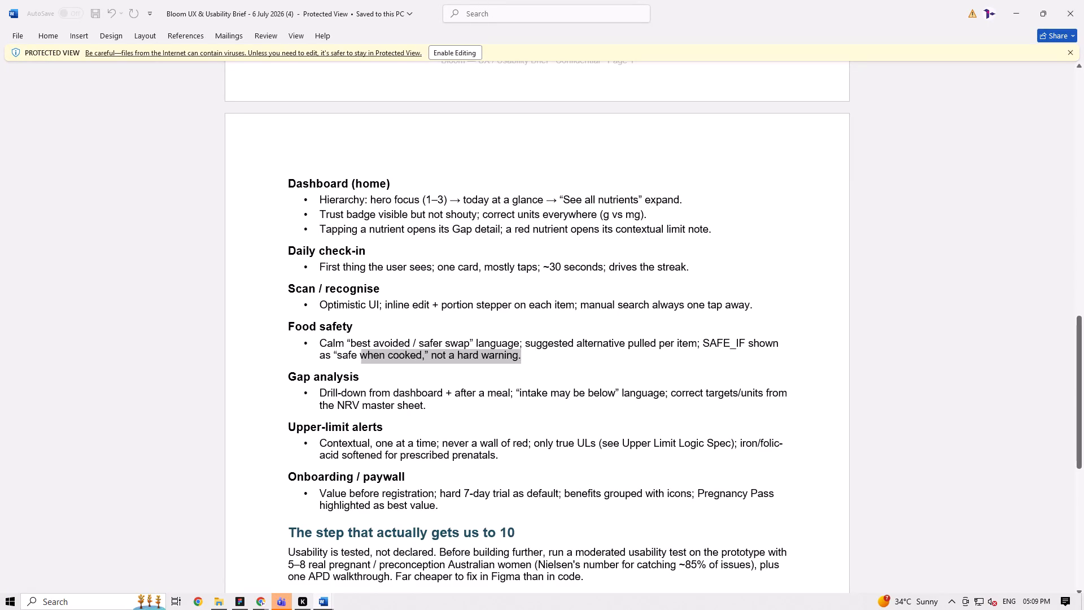
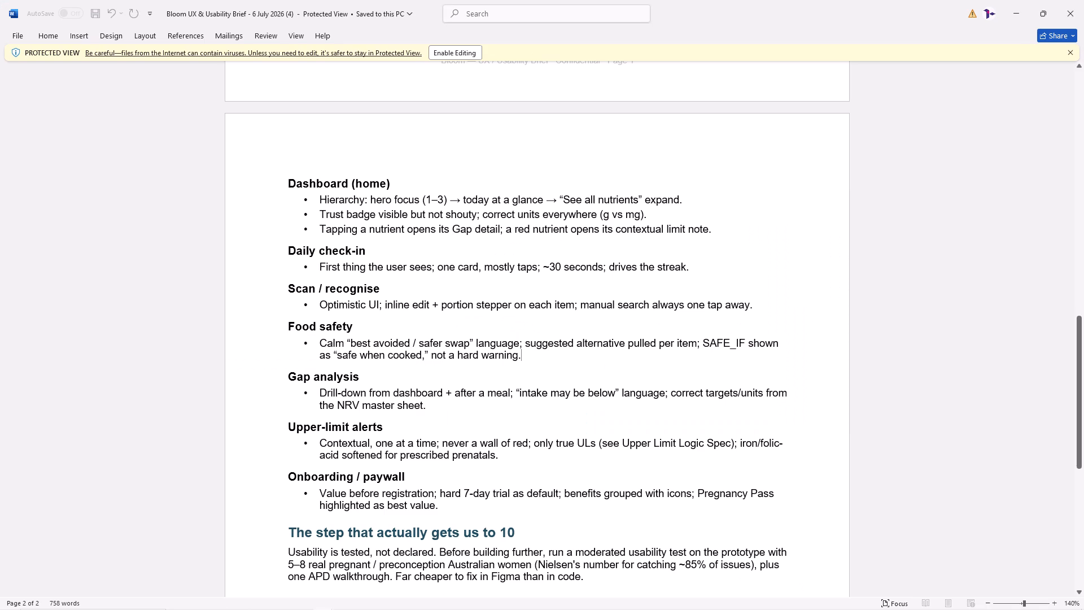
Reduce the maximized Bloom UX & Usability Brief in Word to a smaller floating window over the ChatGPT conversation.
double_click(283, 13)
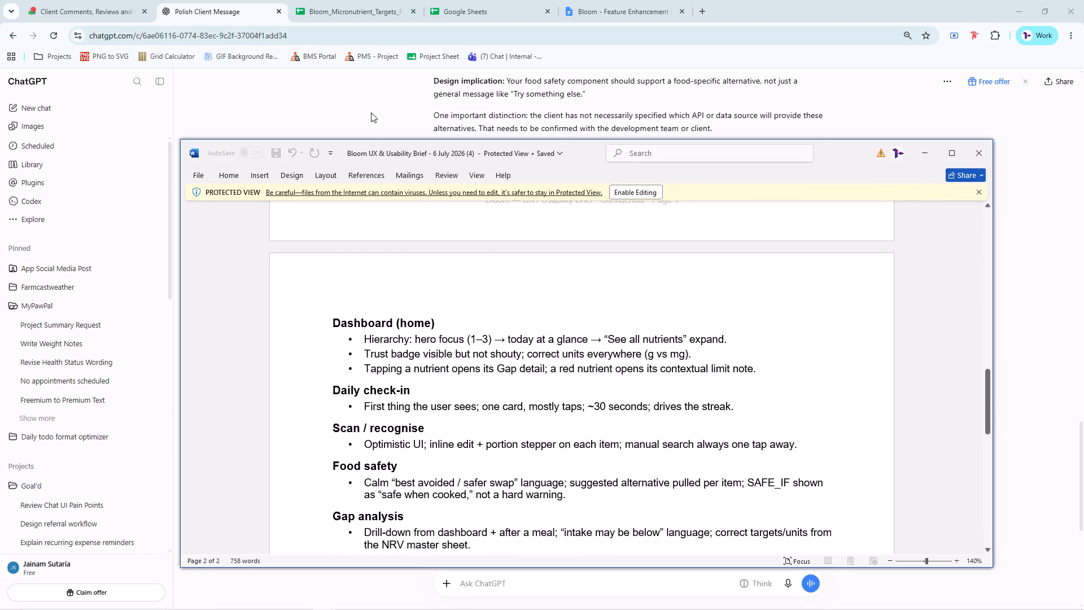
right_click(347, 154)
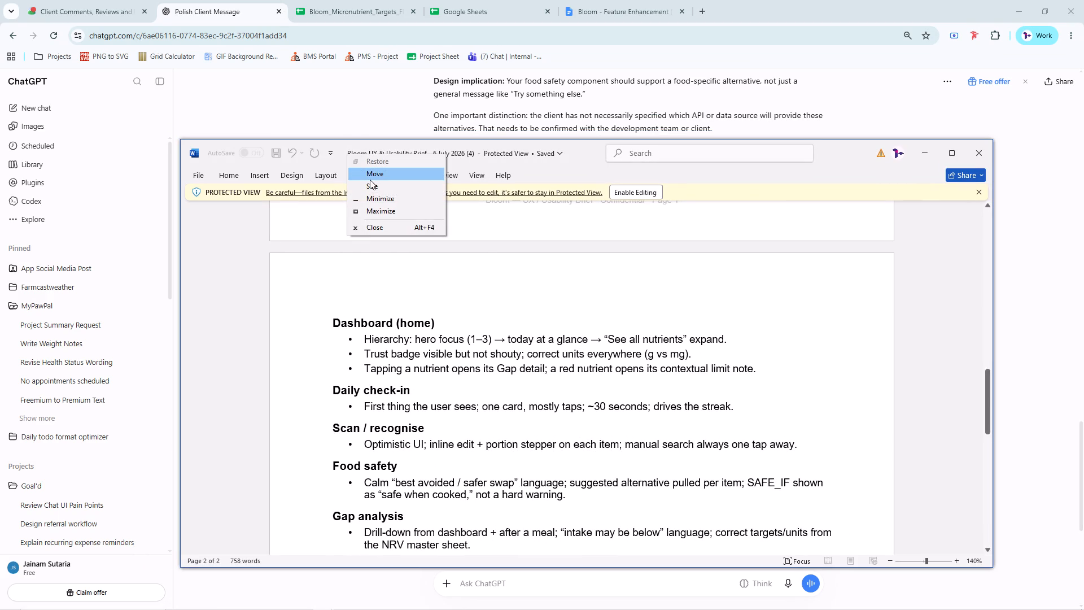
left_click(519, 158)
left_click(519, 158)
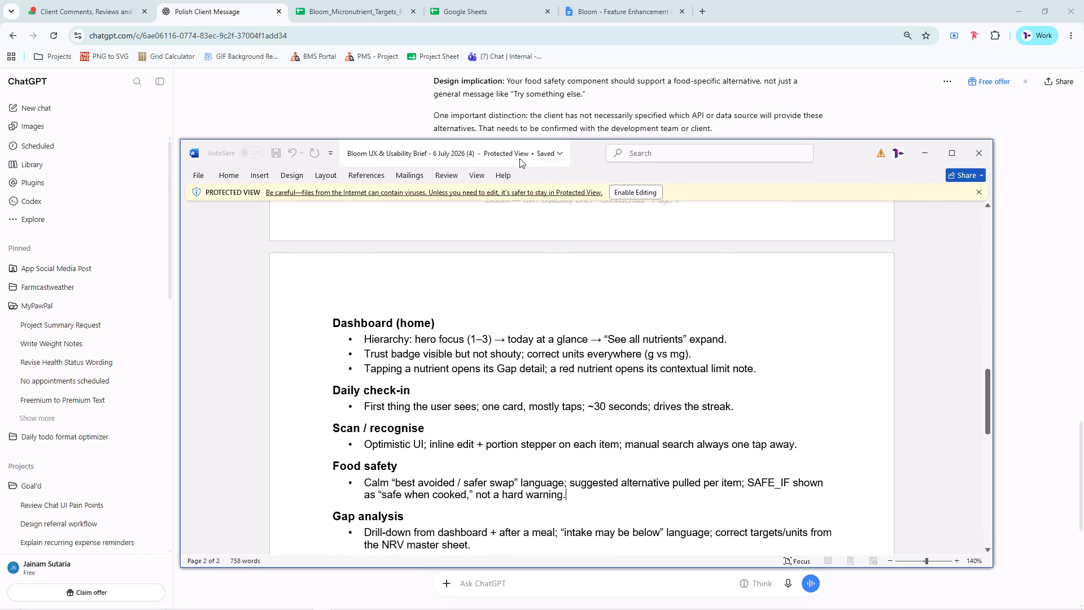
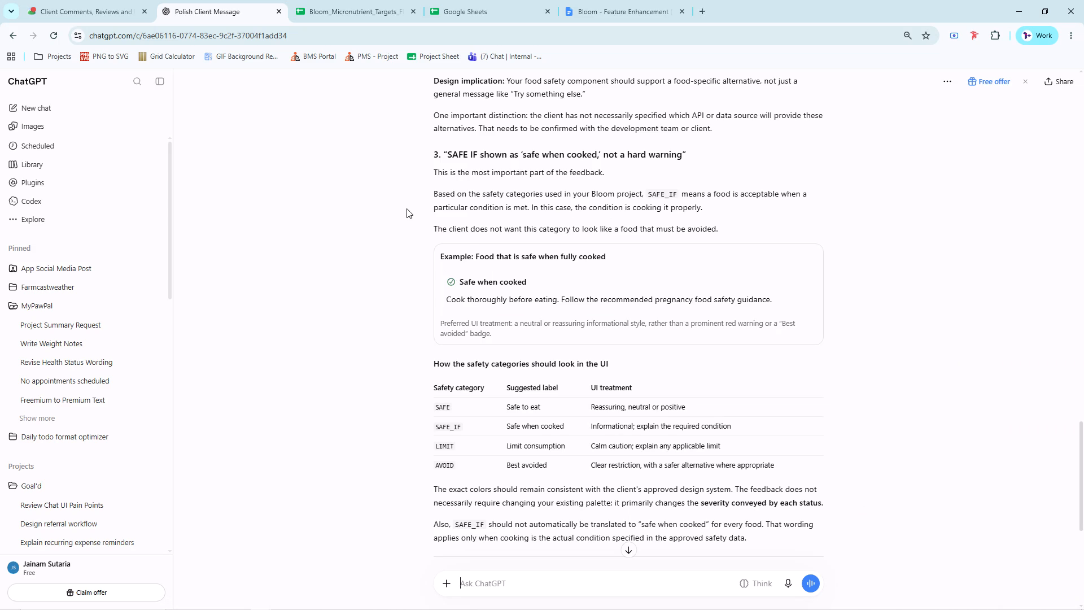
Look through the open Bloom reference files, including the Feature Enhancement responses document and the Micronutrient Targets spreadsheet.
left_click(376, 13)
left_click(477, 9)
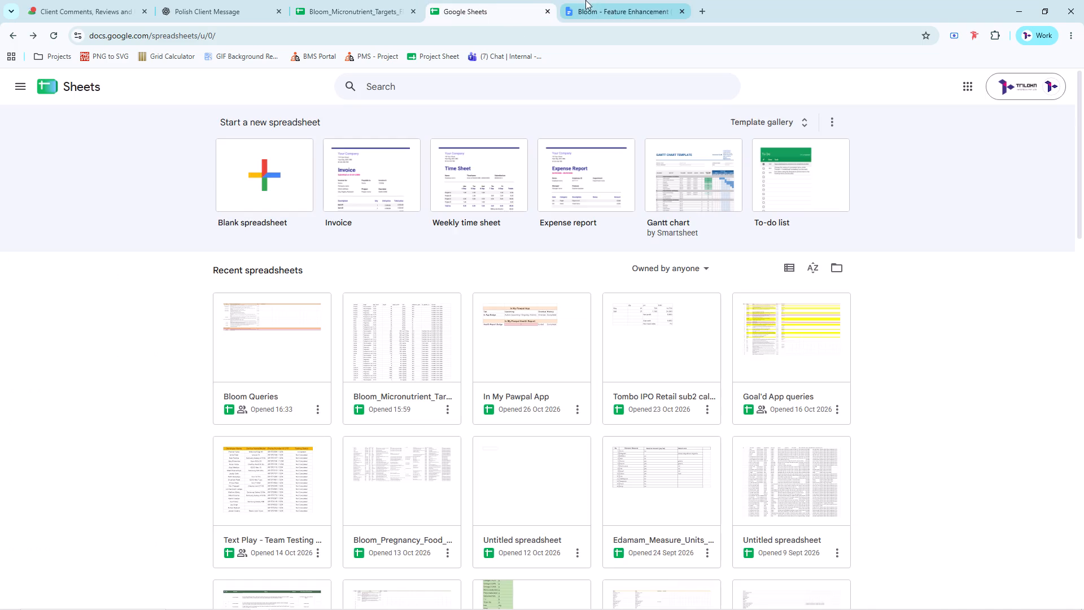
left_click(602, 0)
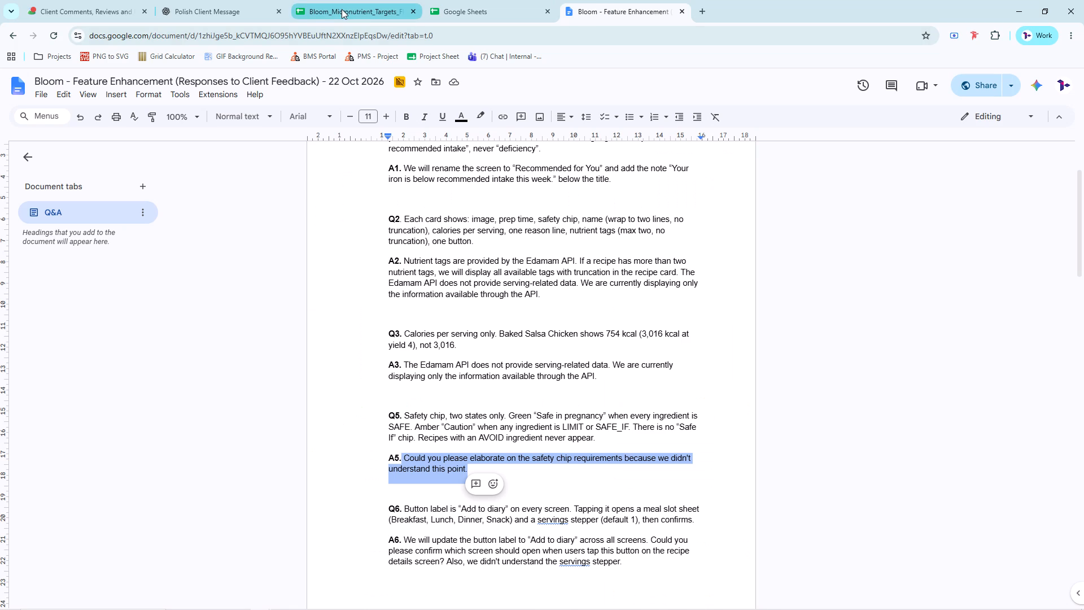
left_click(231, 0)
left_click(334, 4)
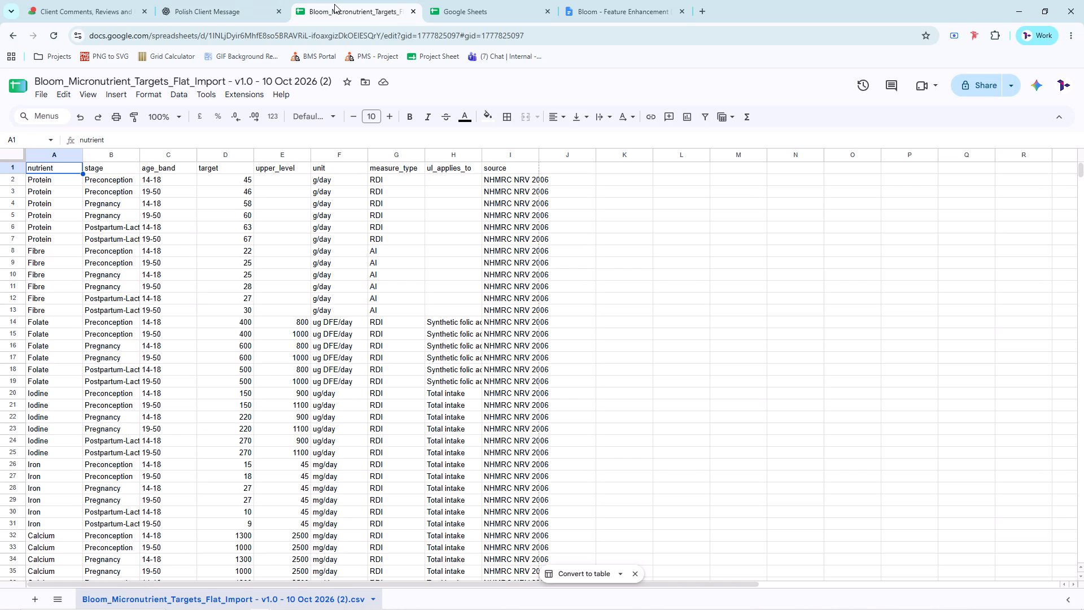
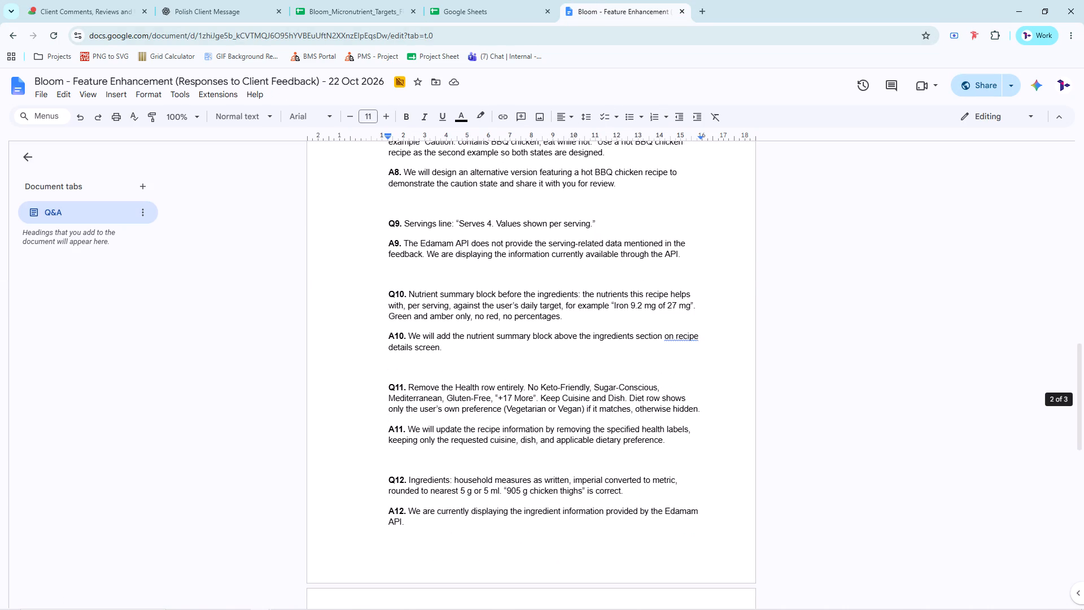
Read the rest of the Feature Enhancement responses document through the Final Updates section at its end.
scroll(564, 343, "down", 12)
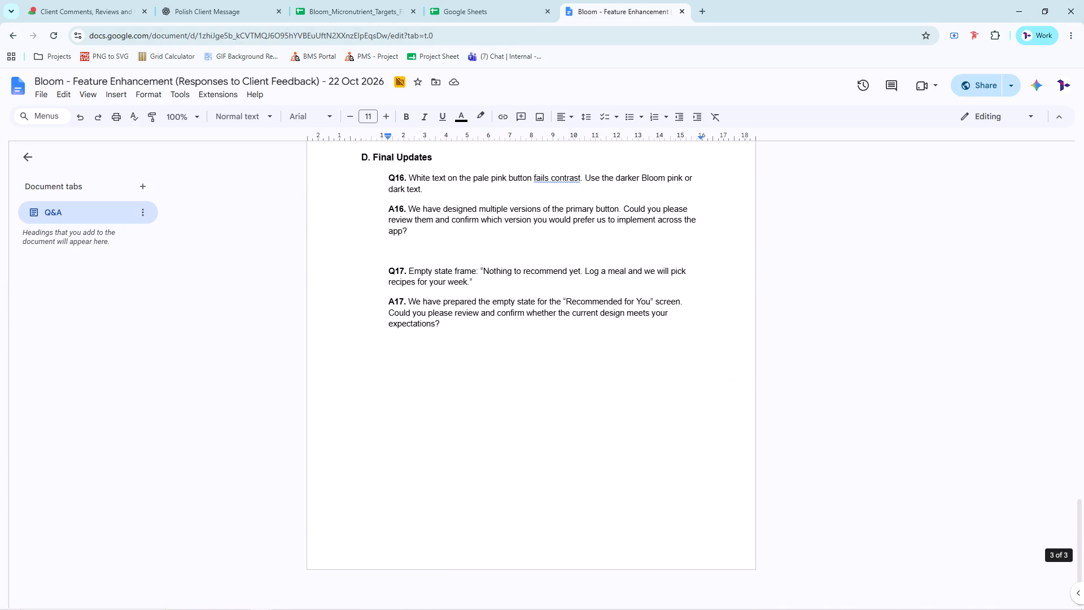
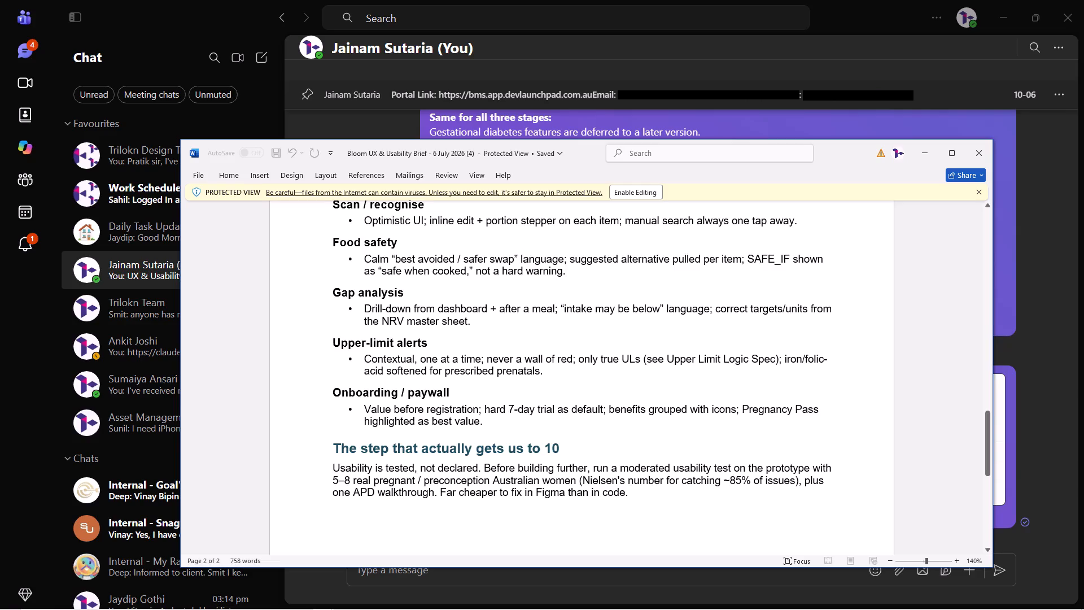
Read the Gap analysis, Upper-limit alerts and Onboarding / paywall guidance in the Bloom UX & Usability Brief.
left_click_drag(394, 307, 394, 307)
left_click_drag(394, 307, 702, 308)
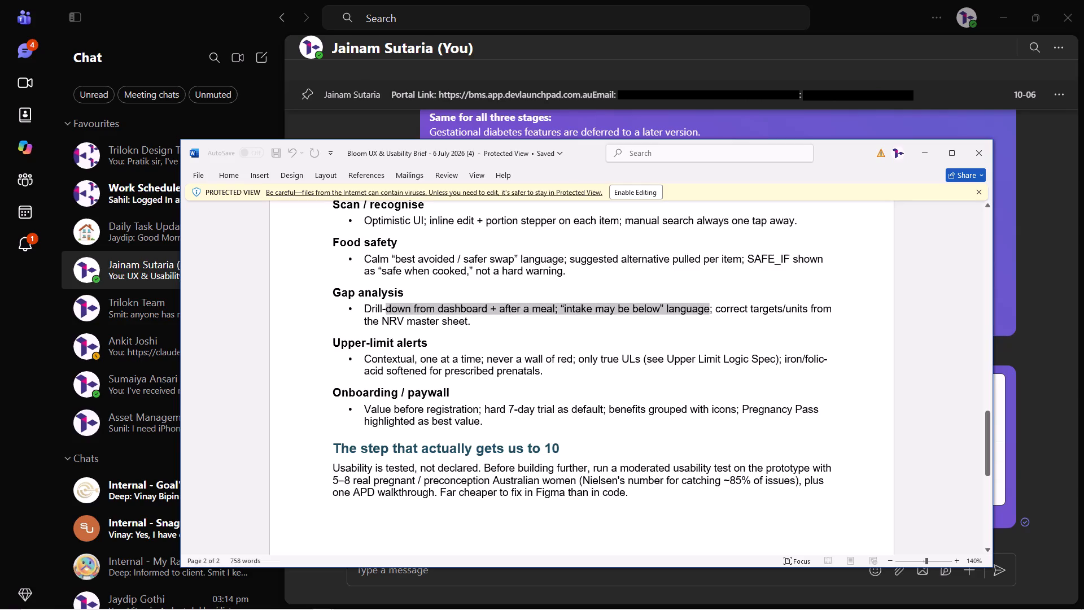
left_click_drag(702, 308, 789, 312)
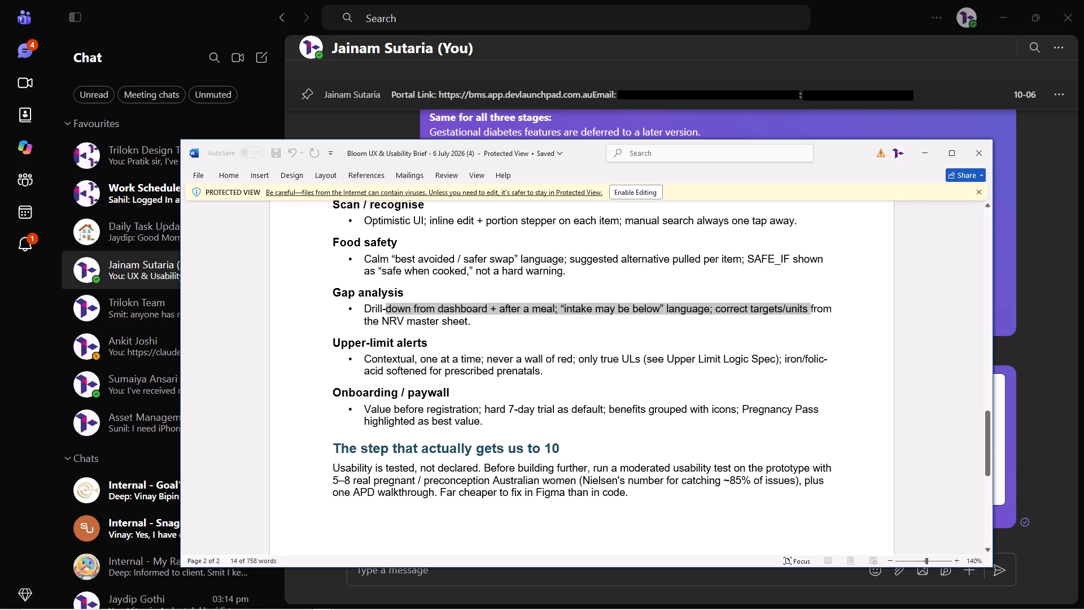
left_click(479, 316)
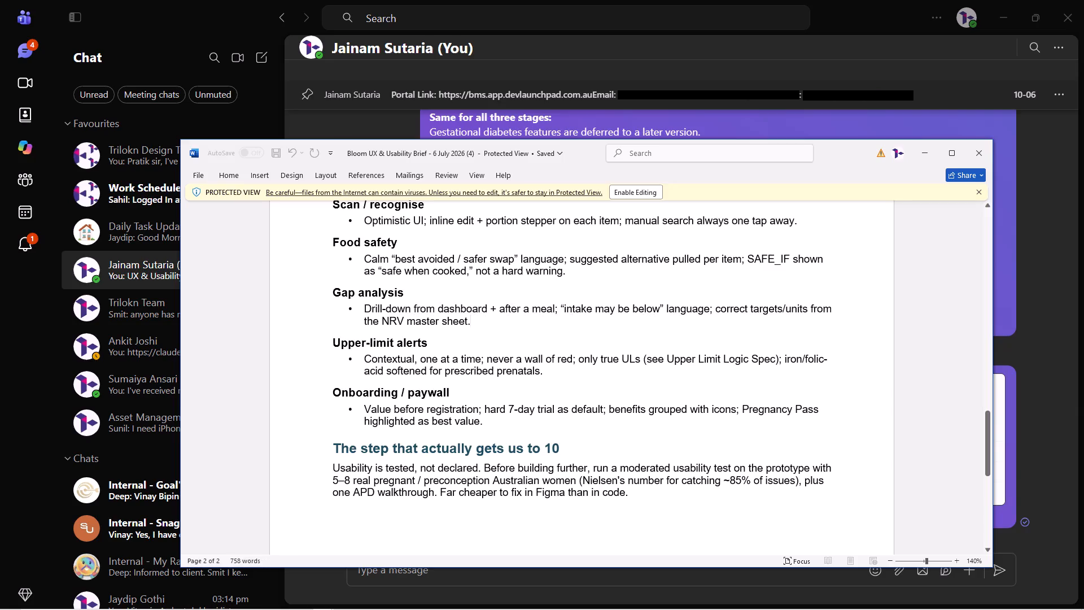
left_click_drag(397, 361, 529, 356)
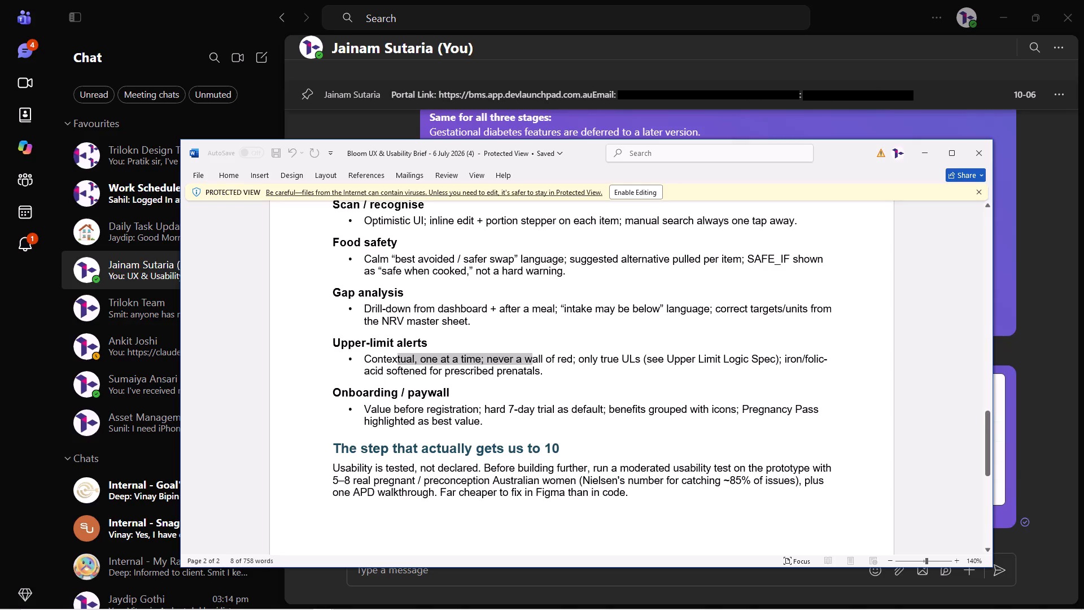
left_click_drag(548, 407, 673, 412)
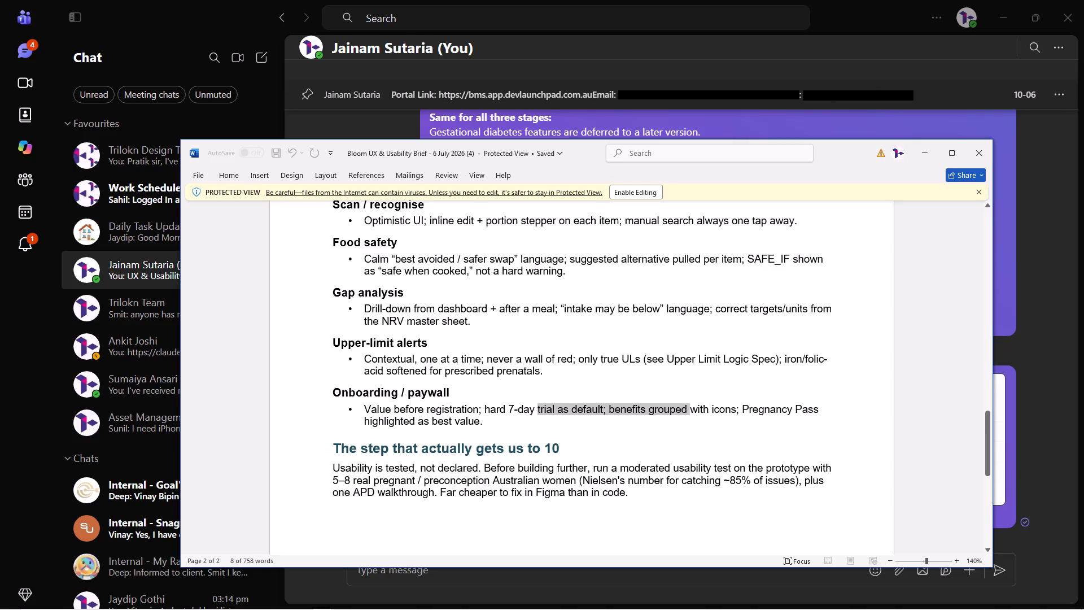
left_click_drag(673, 412, 724, 412)
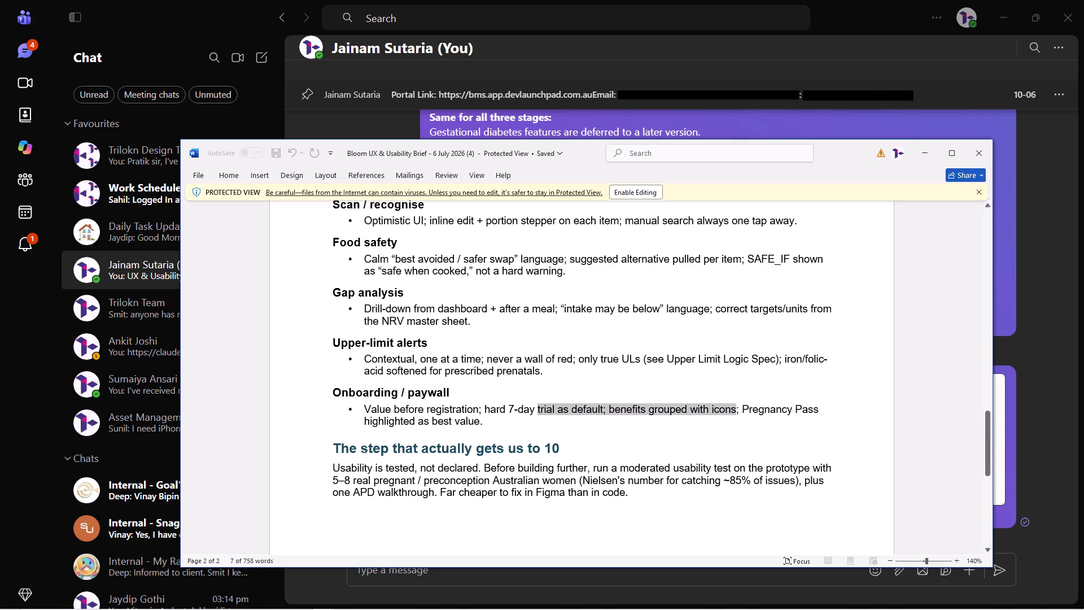
Switch to the Bloom Figma file and examine the Subscription & Trial System screens against the brief's paywall guidance.
key("alt+Tab")
key("alt+Tab")
key("alt+Tab")
scroll(320, 252, "down", 7, "ctrl")
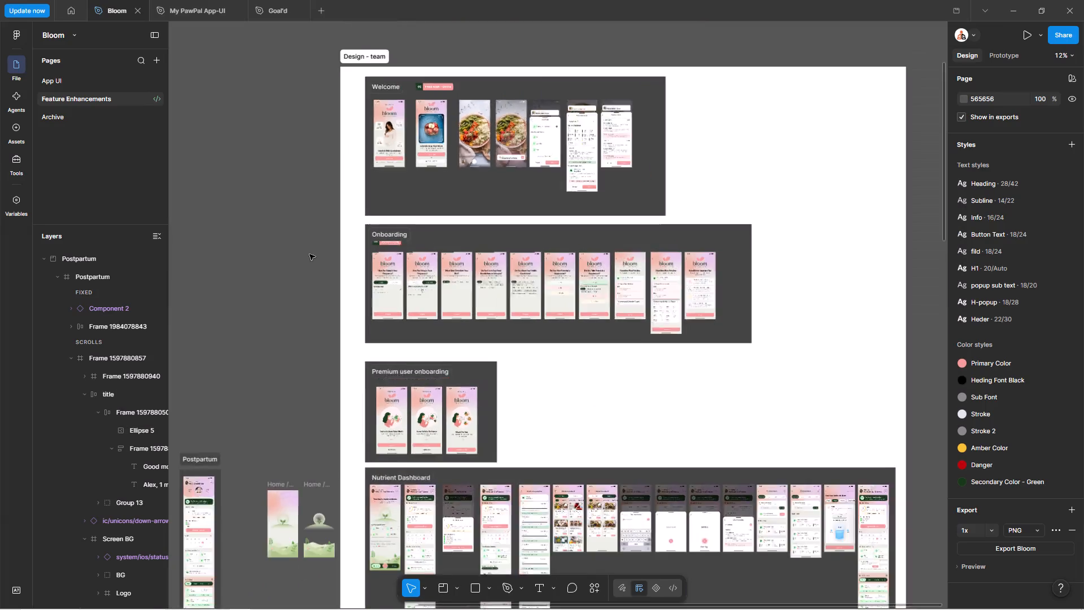
scroll(309, 254, "down", 20, "ctrl")
scroll(309, 254, "down", 4, "ctrl")
scroll(322, 417, "up", 14, "ctrl")
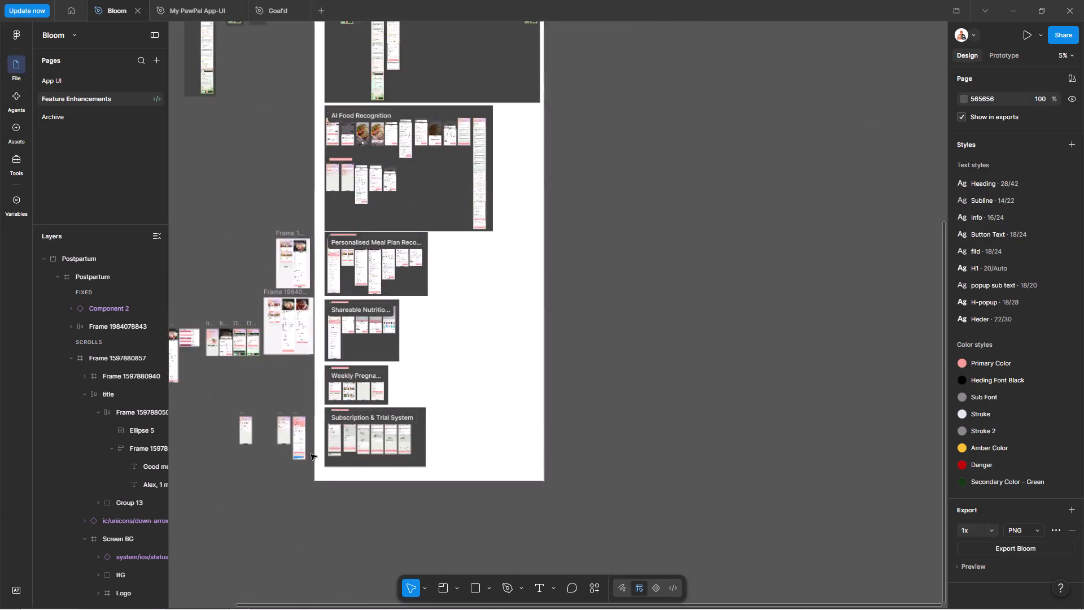
scroll(311, 454, "up", 2, "ctrl")
scroll(314, 452, "down", 1, "ctrl")
scroll(314, 452, "up", 7, "ctrl")
scroll(339, 447, "down", 1, "ctrl")
scroll(339, 447, "up", 1, "ctrl")
scroll(339, 447, "down", 1, "ctrl")
scroll(339, 447, "up", 13, "ctrl")
scroll(343, 442, "down", 1, "ctrl")
scroll(343, 442, "up", 3, "ctrl")
scroll(338, 429, "down", 1, "ctrl")
scroll(338, 429, "up", 9, "ctrl")
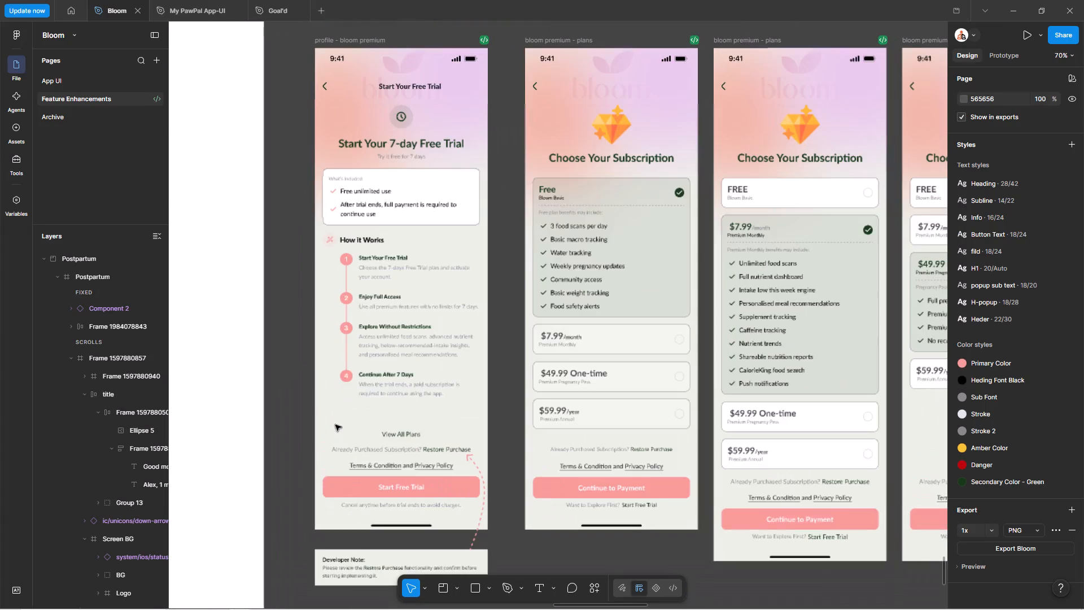
key("alt+Tab")
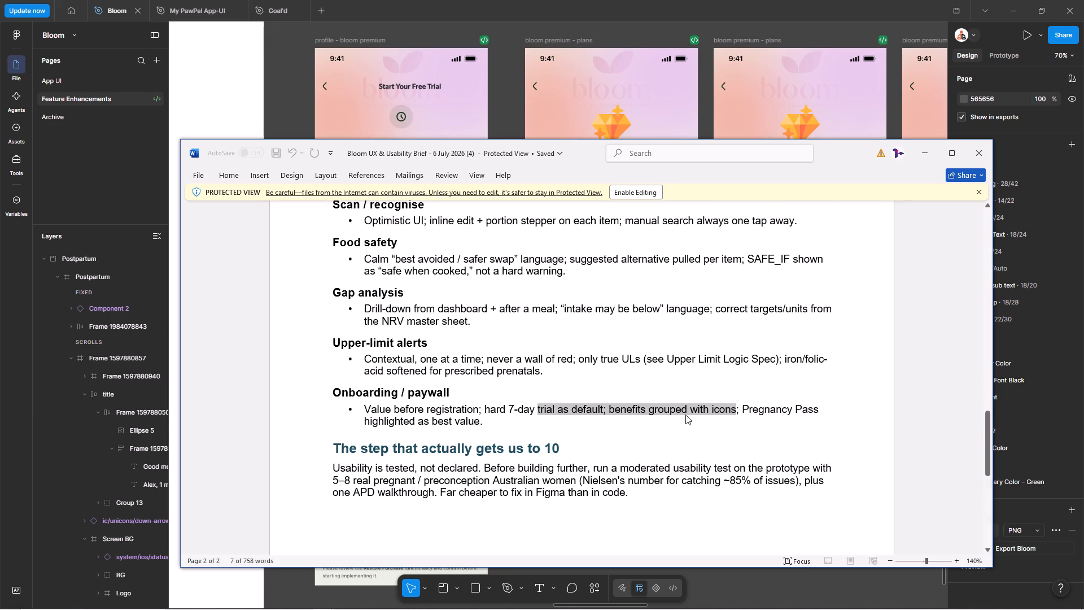
key("alt+Tab")
scroll(393, 303, "up", 2, "ctrl")
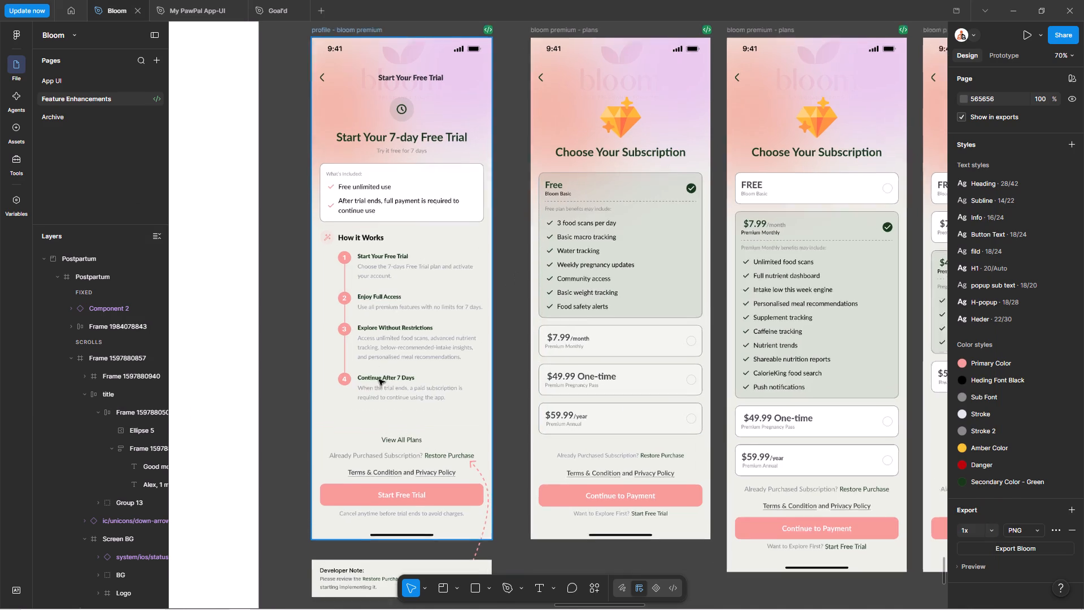
scroll(379, 380, "up", 2, "ctrl")
Return to the UX & Usability Brief in Word, read its closing usability-testing section, and close the document.
key("alt+Tab")
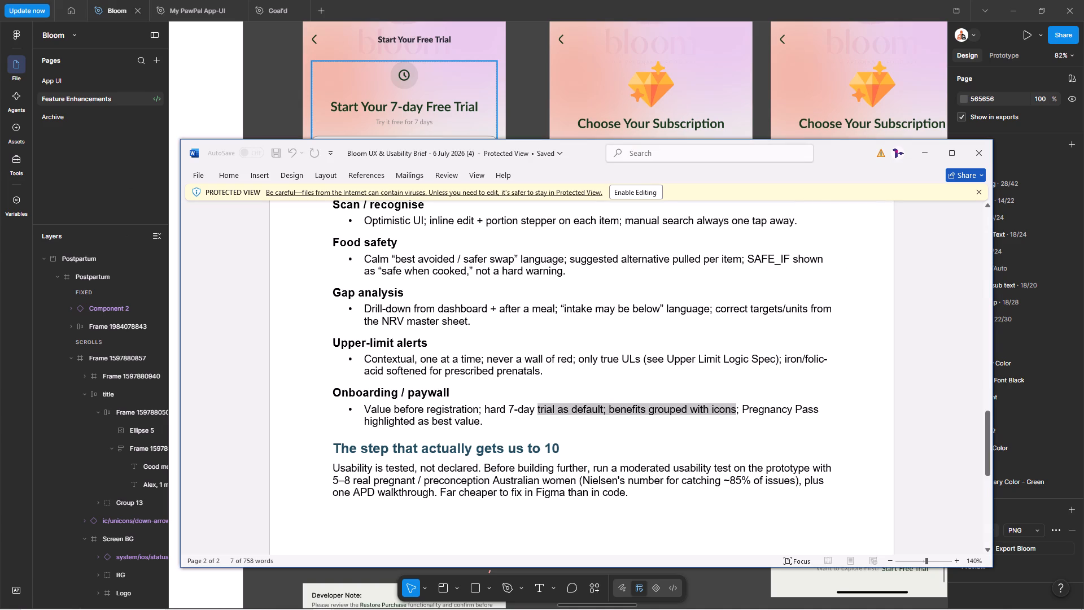
scroll(513, 412, "down", 5)
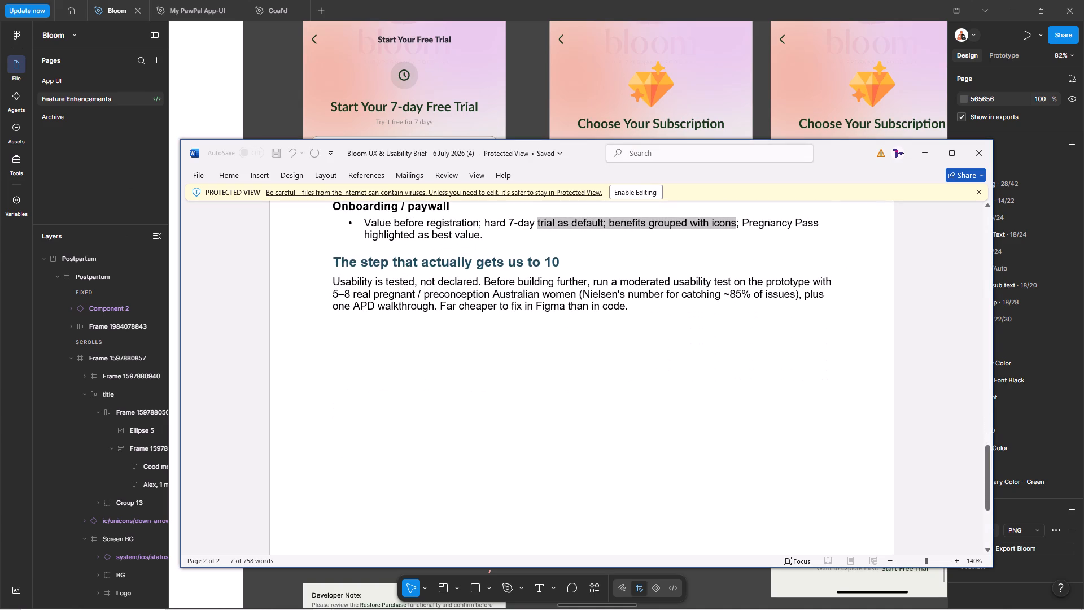
left_click_drag(387, 285, 409, 285)
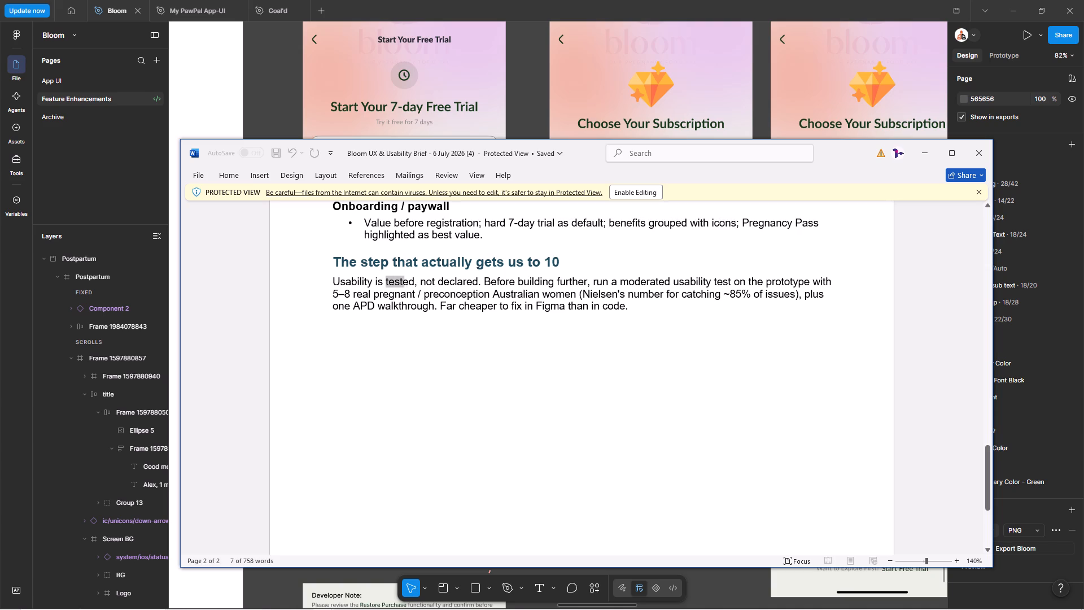
left_click_drag(409, 285, 584, 293)
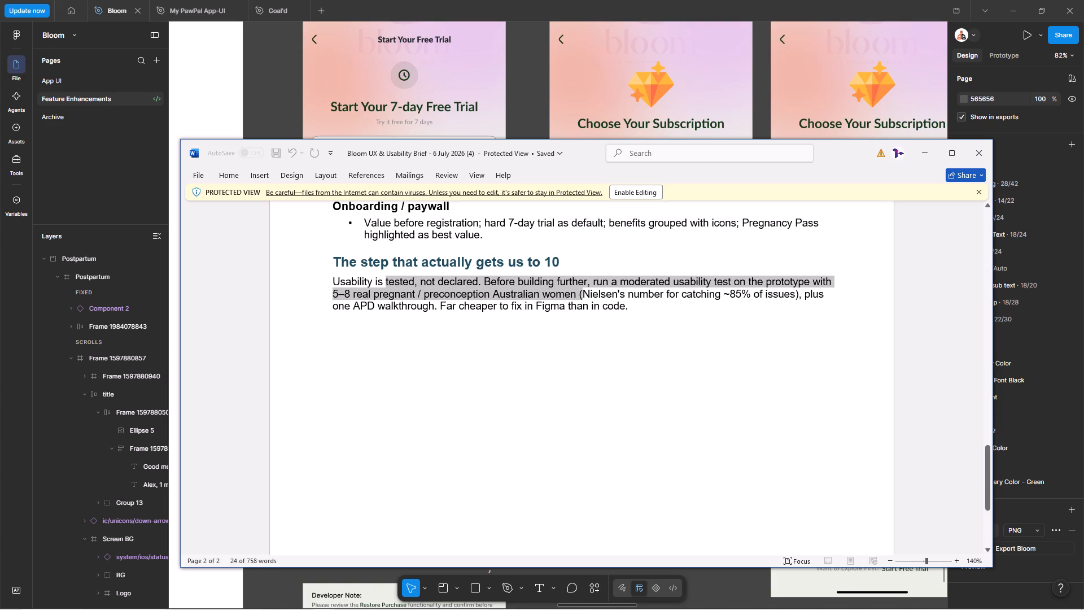
scroll(576, 326, "down", 7)
scroll(575, 329, "up", 2)
scroll(575, 329, "down", 1)
scroll(575, 329, "up", 1)
scroll(575, 329, "down", 3)
key("ctrl+w")
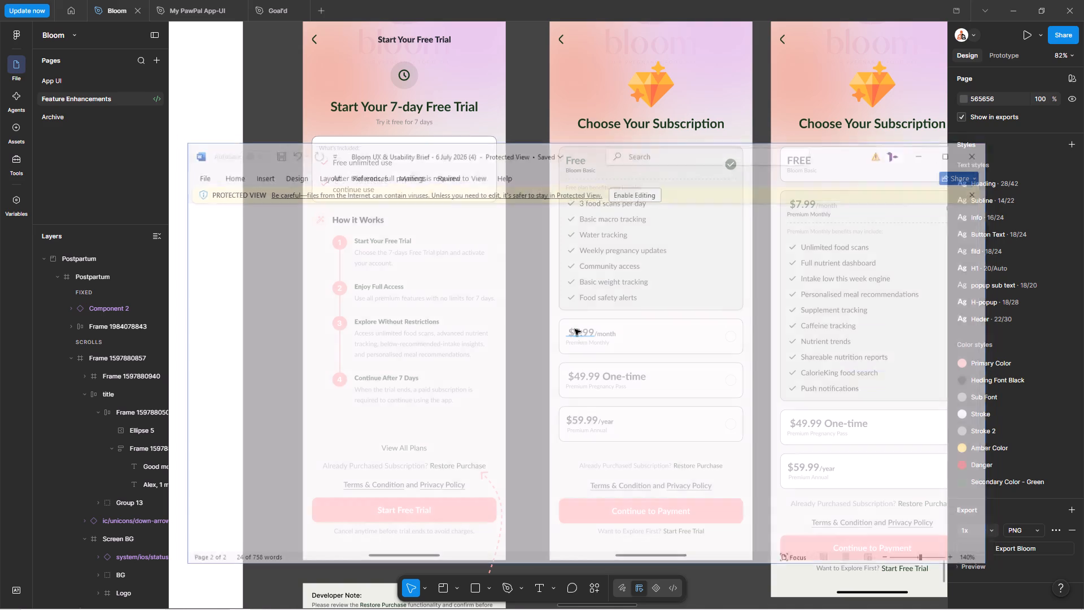
Switch to the Bloom Build Review and Path to 10 document and review the scorecard covering all areas.
key("alt+Tab")
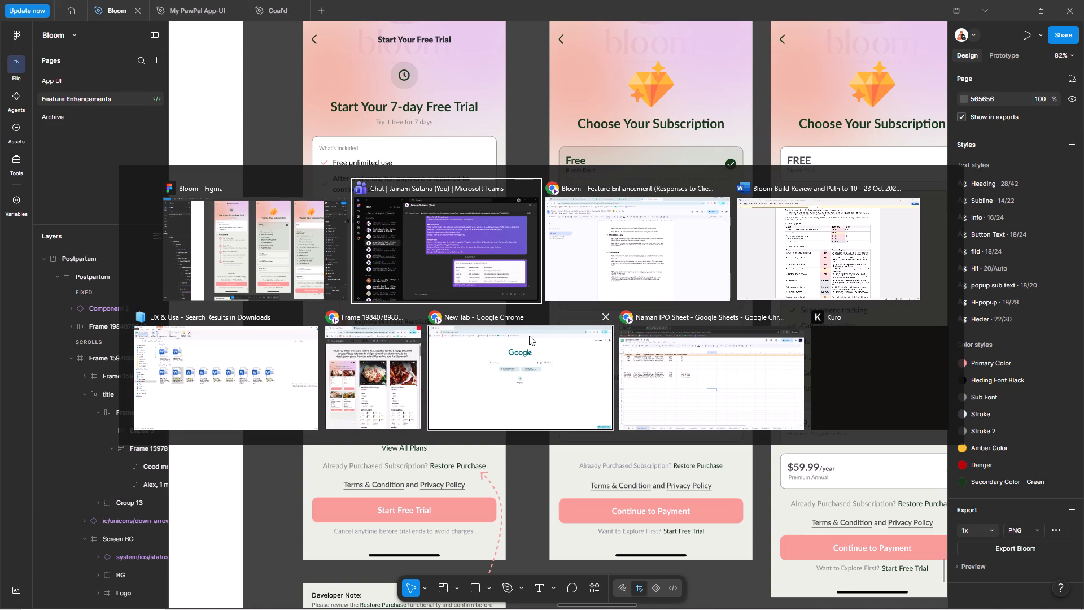
key("alt+Tab")
key("alt+Tab")
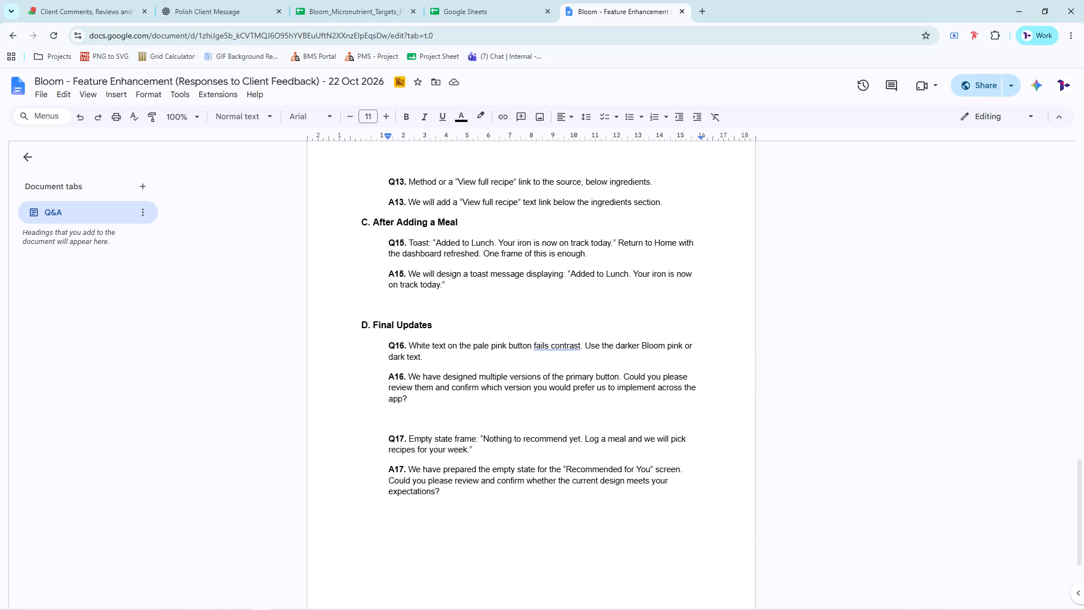
key("alt+Tab")
key("alt+Tab")
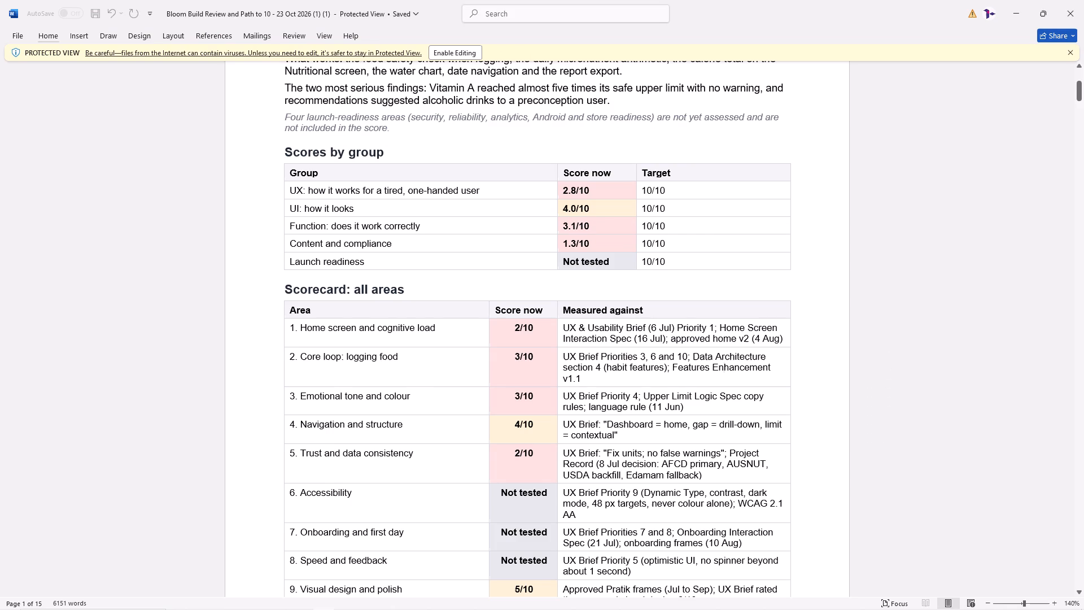
scroll(502, 361, "down", 1)
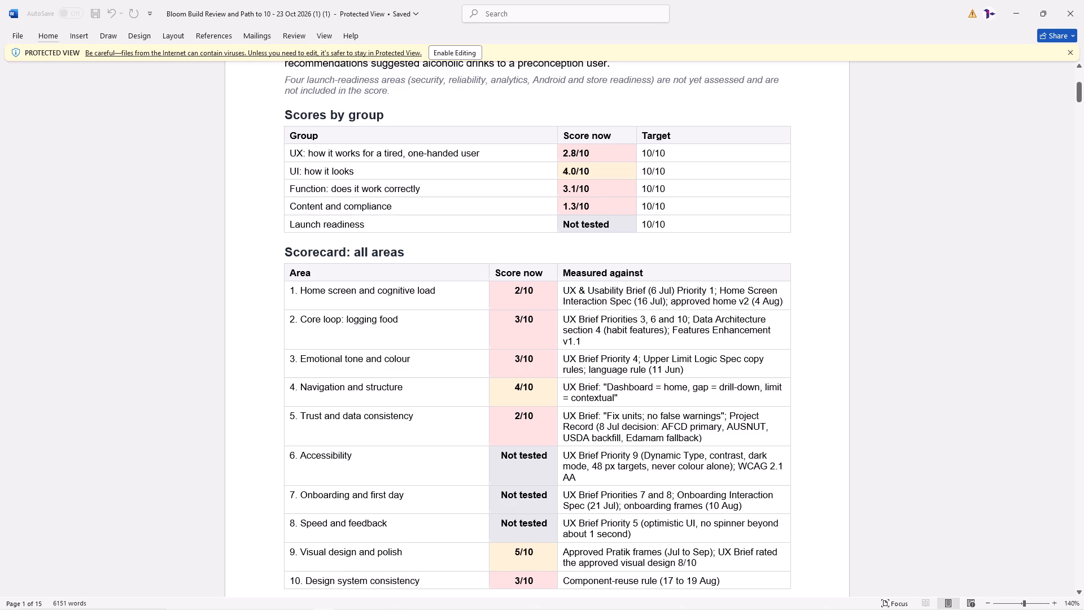
scroll(644, 361, "down", 20)
scroll(644, 361, "up", 1)
scroll(644, 361, "down", 10)
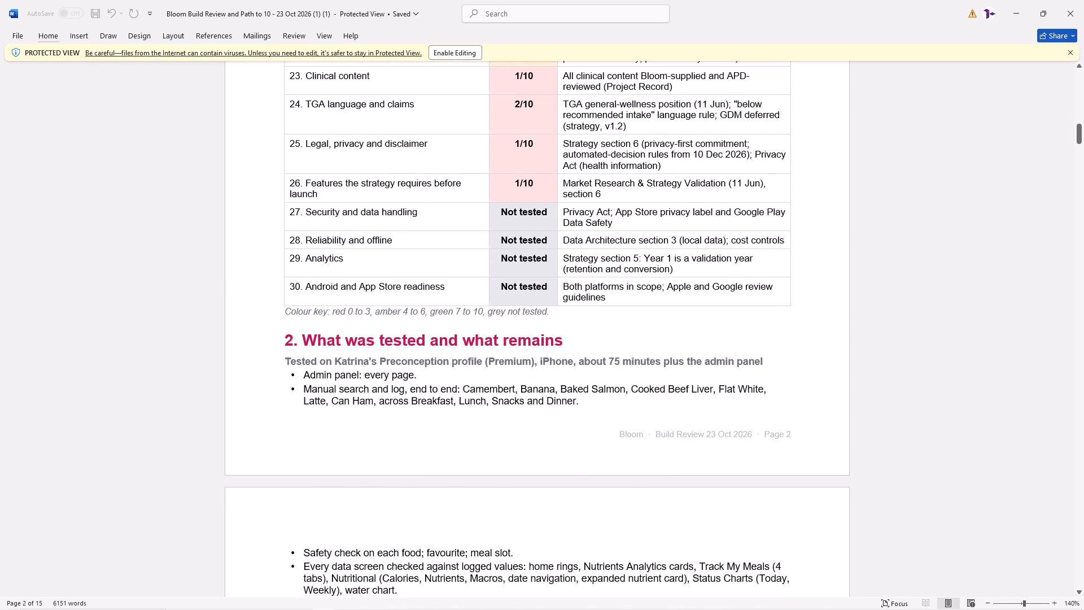
scroll(644, 361, "up", 8)
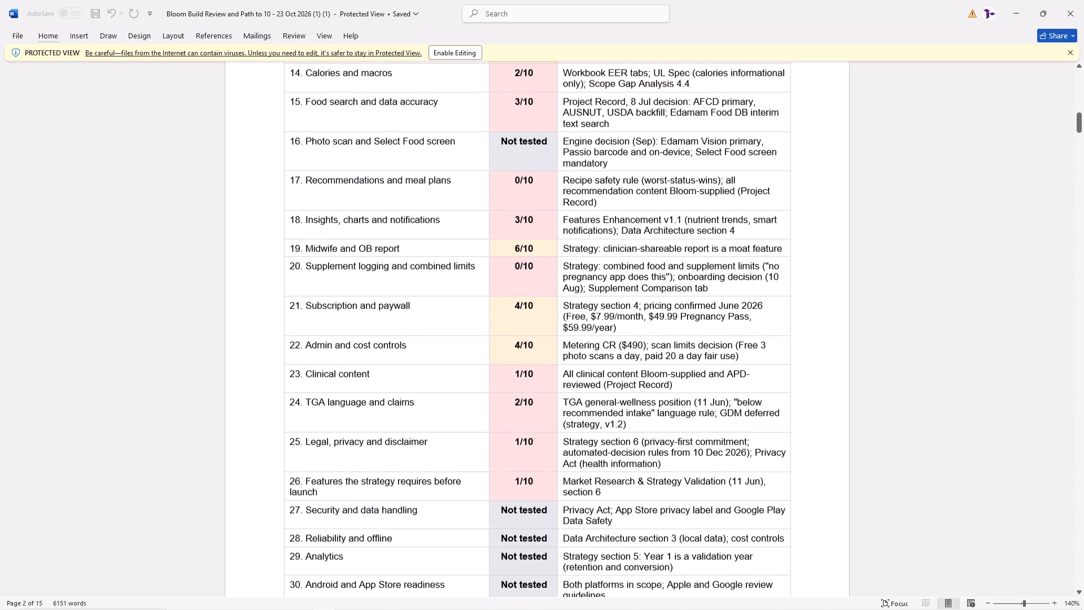
scroll(644, 361, "up", 1)
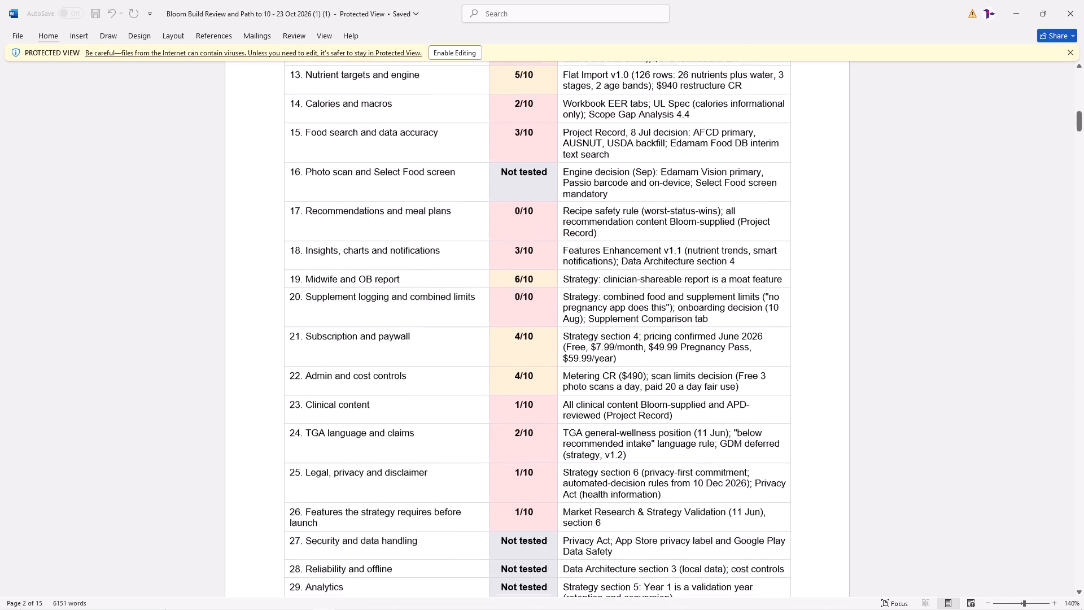
scroll(629, 337, "up", 2)
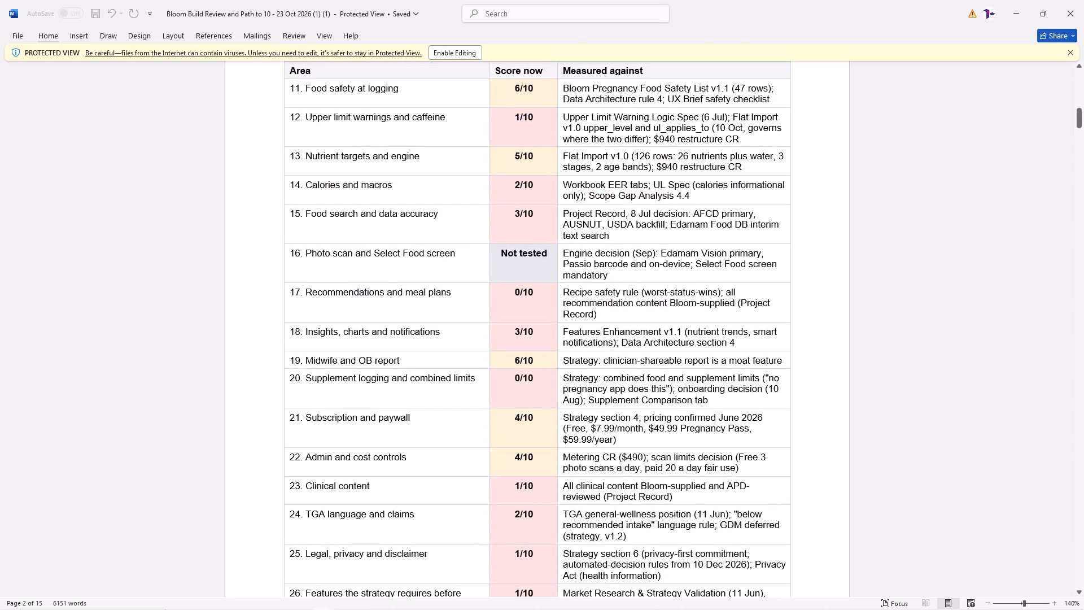
scroll(629, 337, "up", 2)
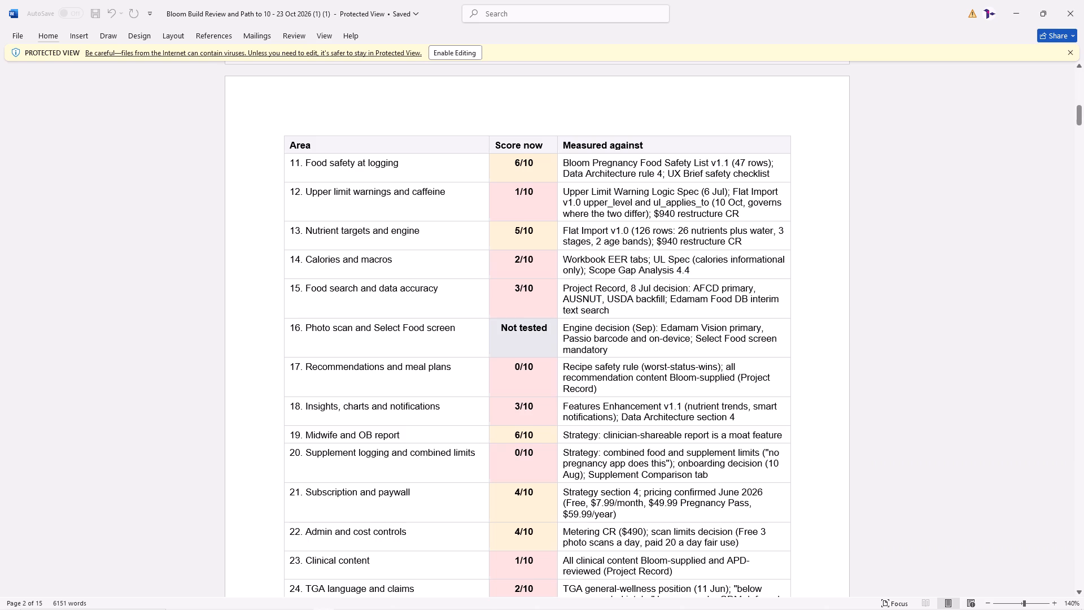
scroll(655, 254, "down", 4)
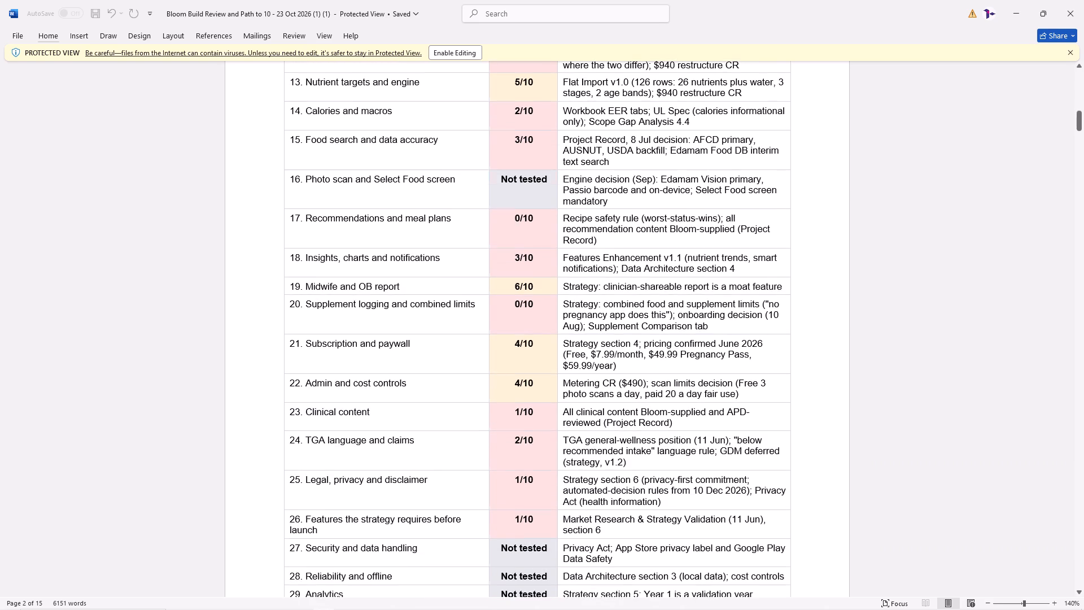
scroll(648, 258, "up", 2)
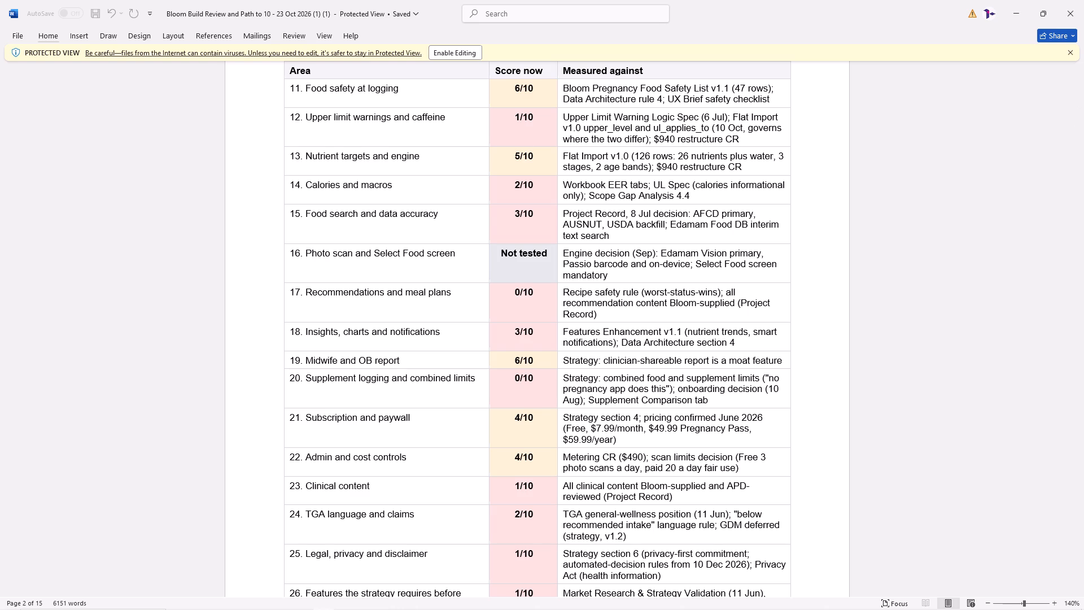
scroll(632, 198, "down", 3)
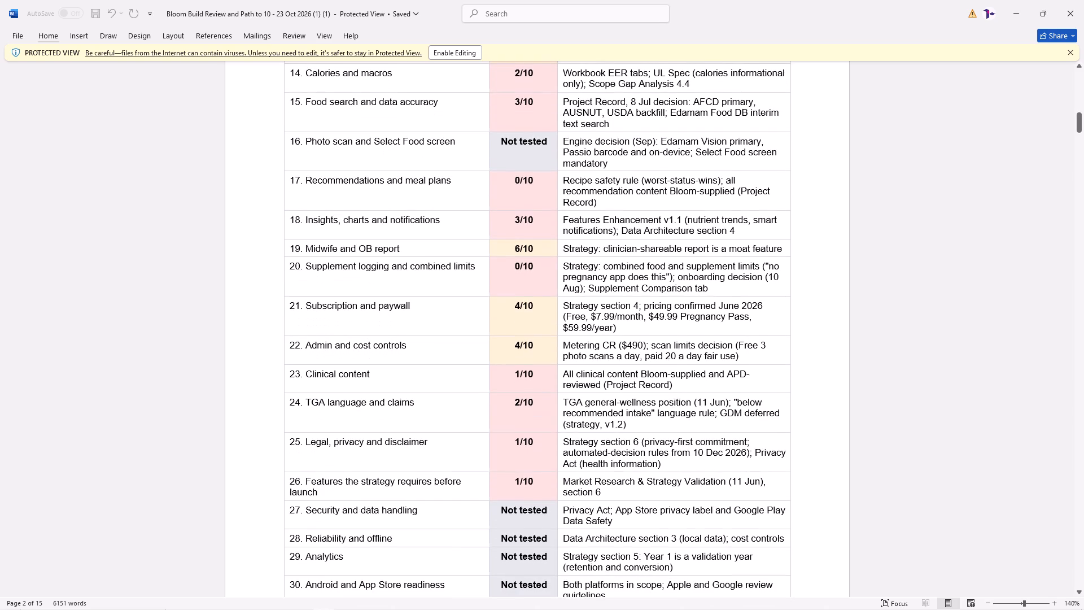
scroll(626, 202, "down", 4)
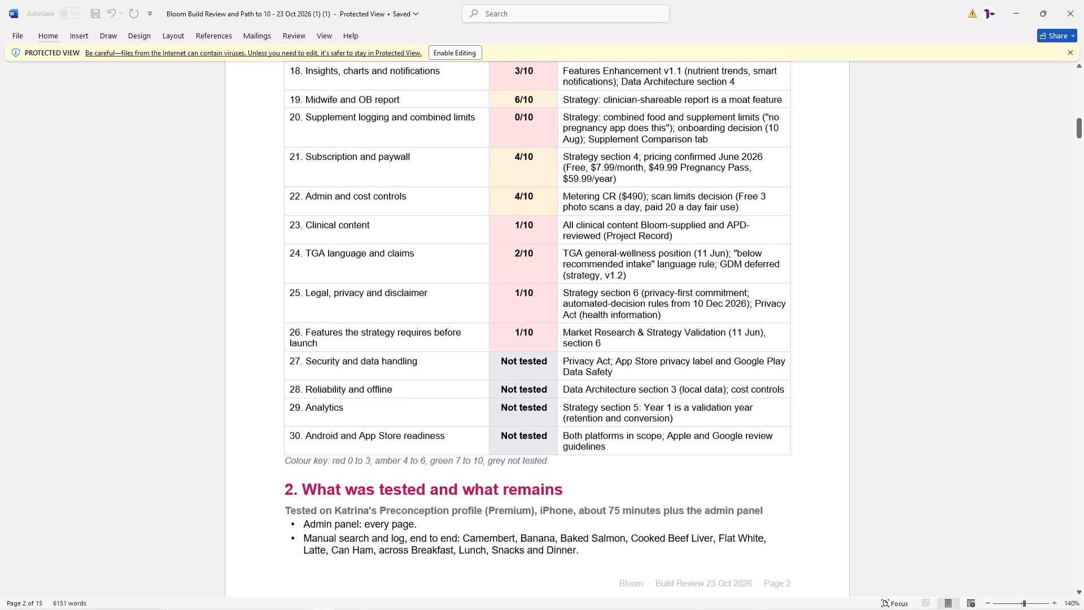
Read section 2, What was tested and what remains, going through the list of tested items.
scroll(626, 202, "down", 5)
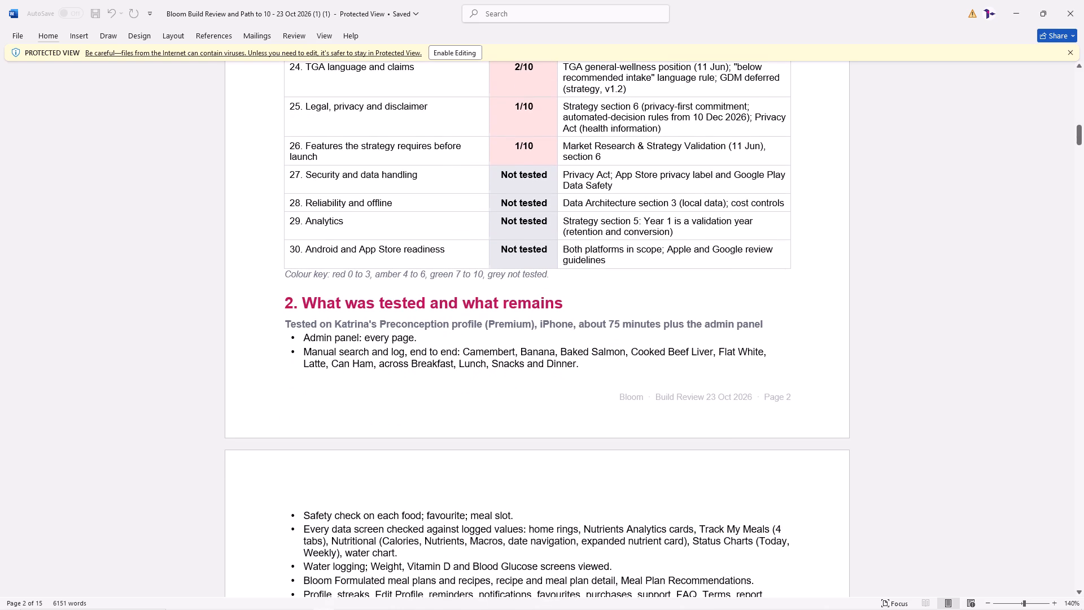
left_click_drag(332, 337, 414, 335)
left_click_drag(349, 351, 403, 352)
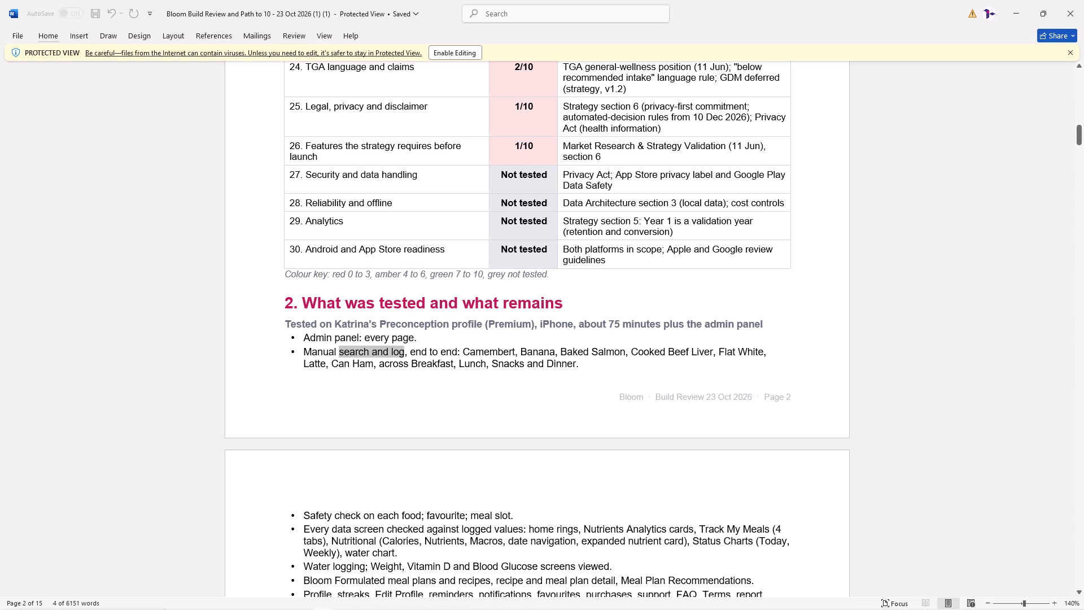
left_click_drag(403, 352, 404, 352)
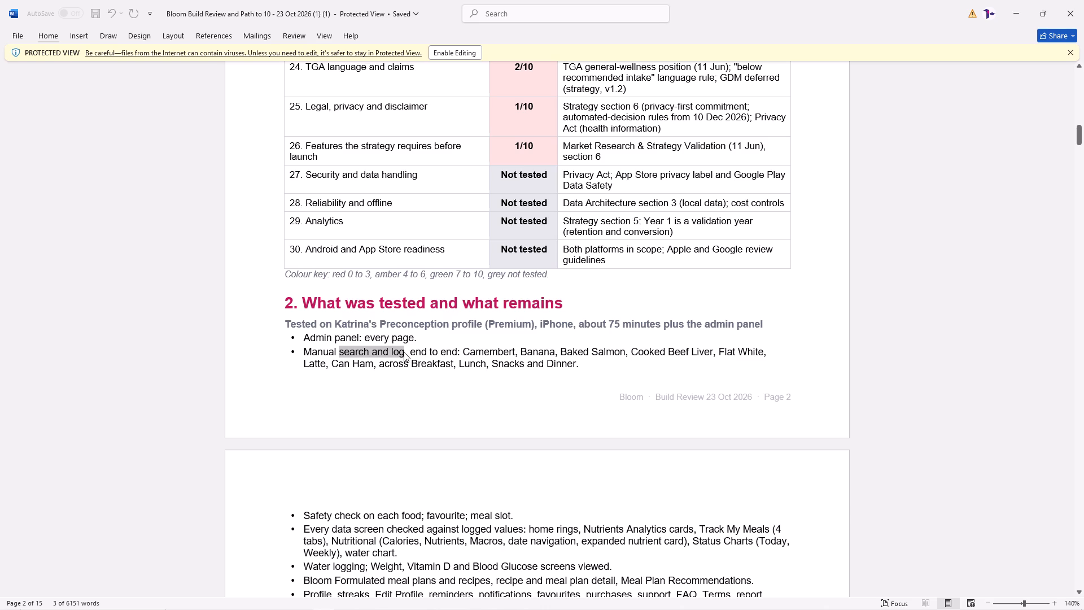
left_click(412, 352)
left_click(472, 350)
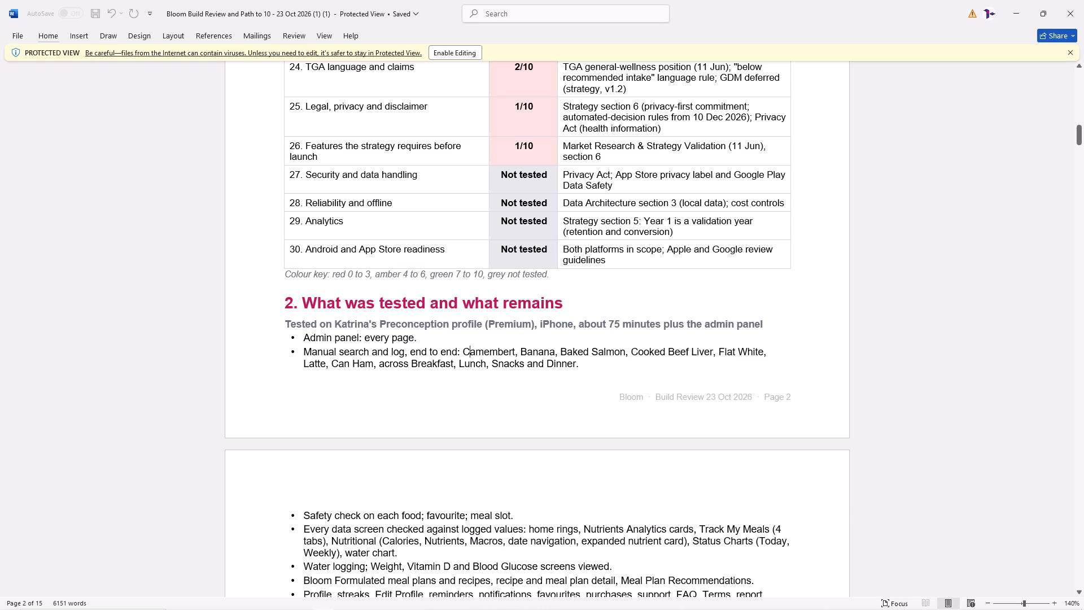
scroll(544, 368, "down", 3)
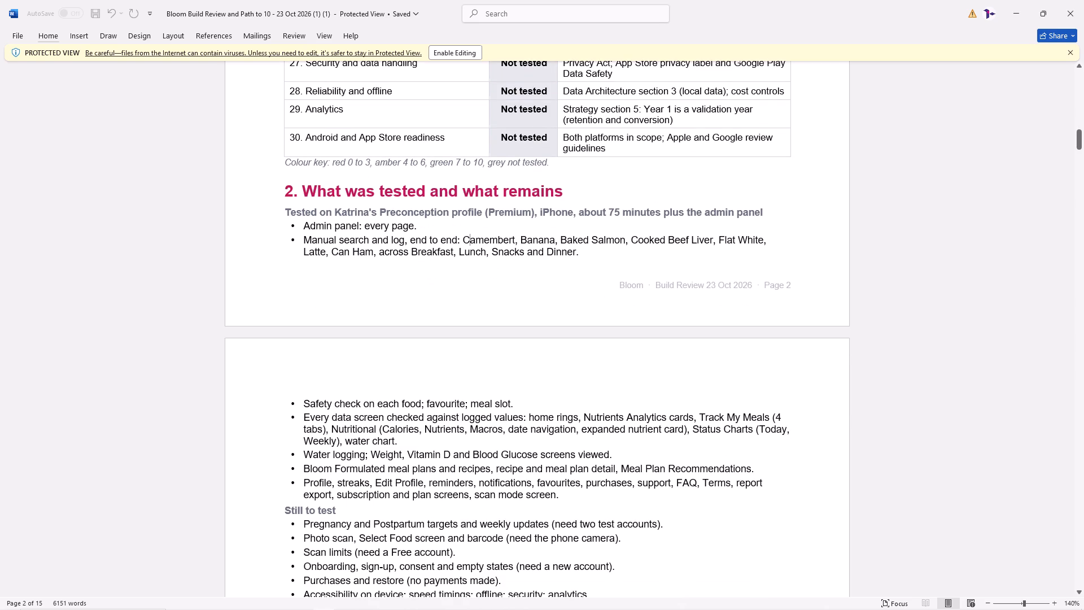
left_click(393, 404)
left_click(415, 403)
left_click(444, 401)
left_click(504, 401)
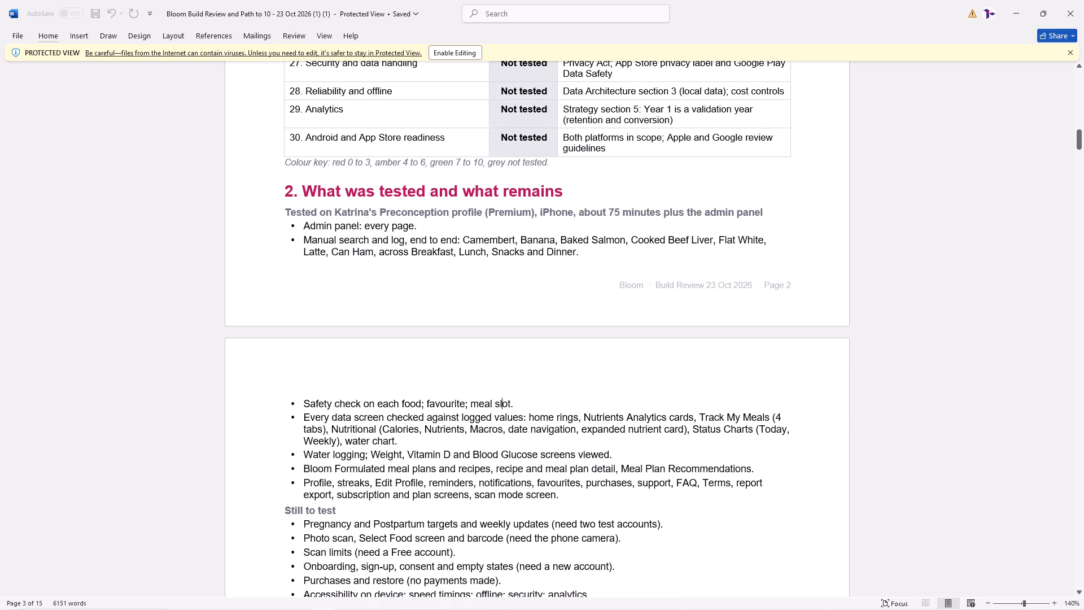
left_click(518, 400)
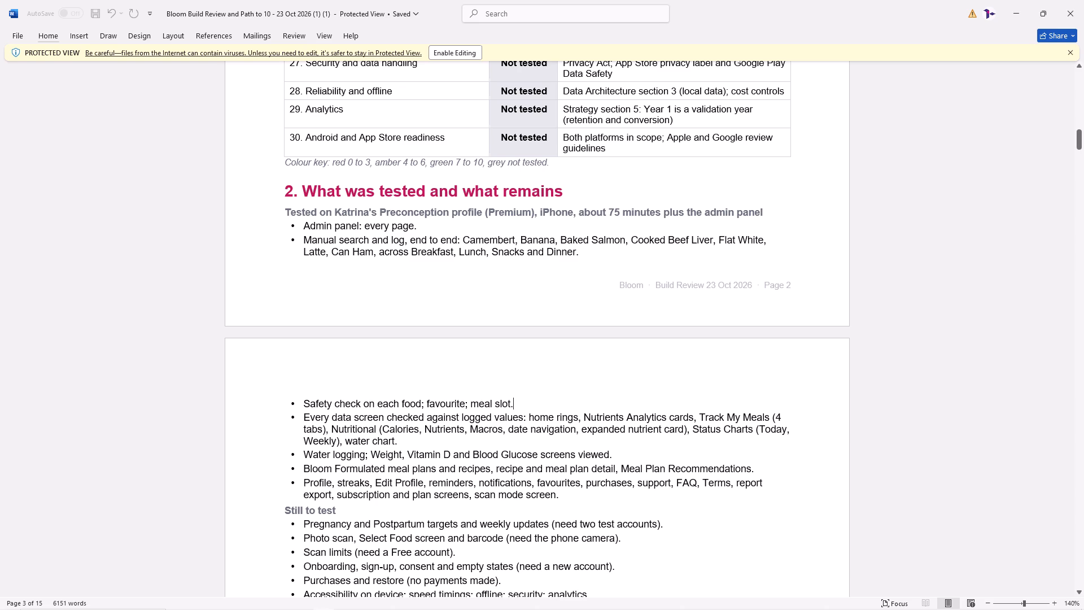
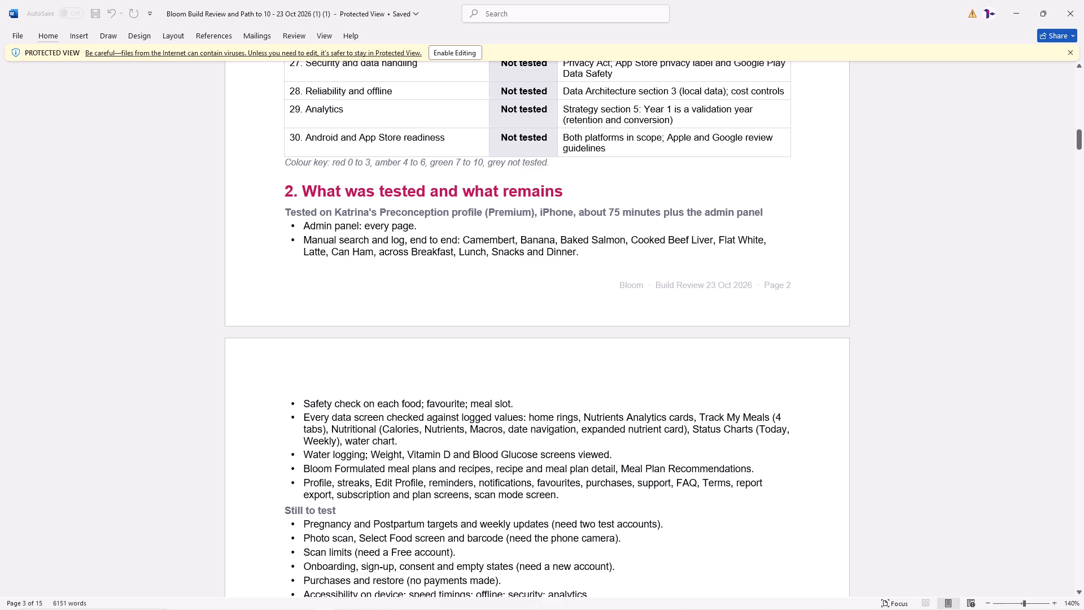
Read the remaining tested items in section 2, from the food safety check and data screens through to the profile, streaks and reminders entry.
left_click(457, 402)
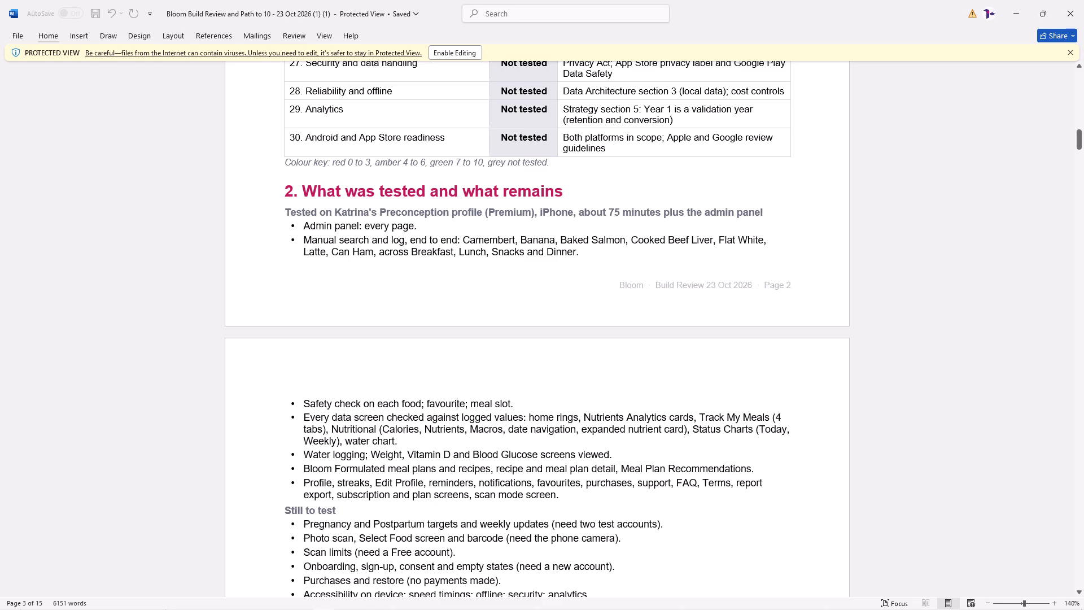
left_click(517, 405)
left_click(327, 419)
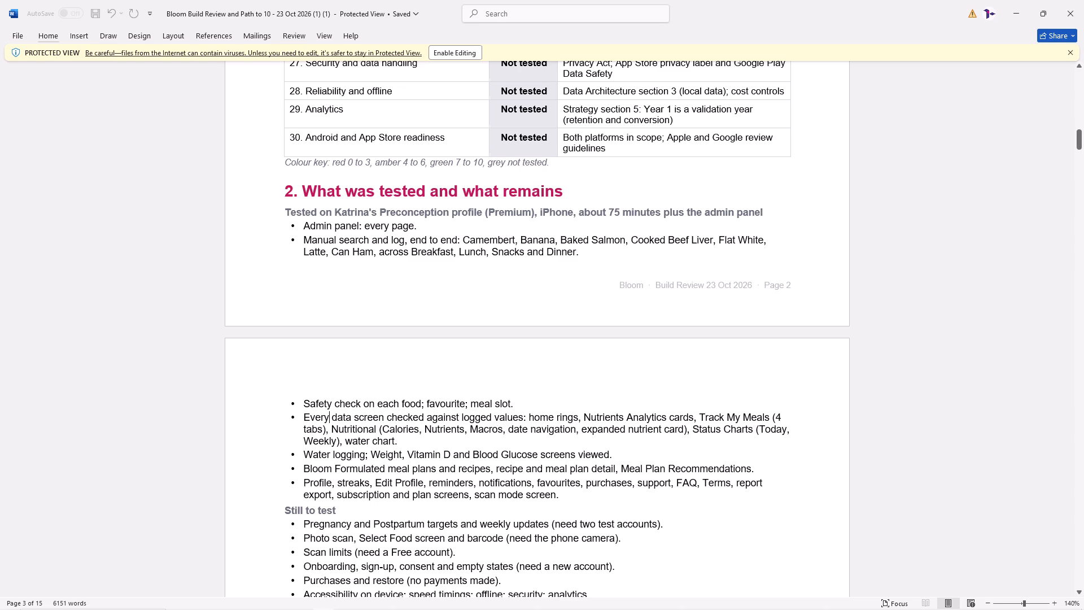
left_click(355, 416)
left_click(409, 422)
left_click(436, 422)
left_click(448, 416)
left_click(519, 420)
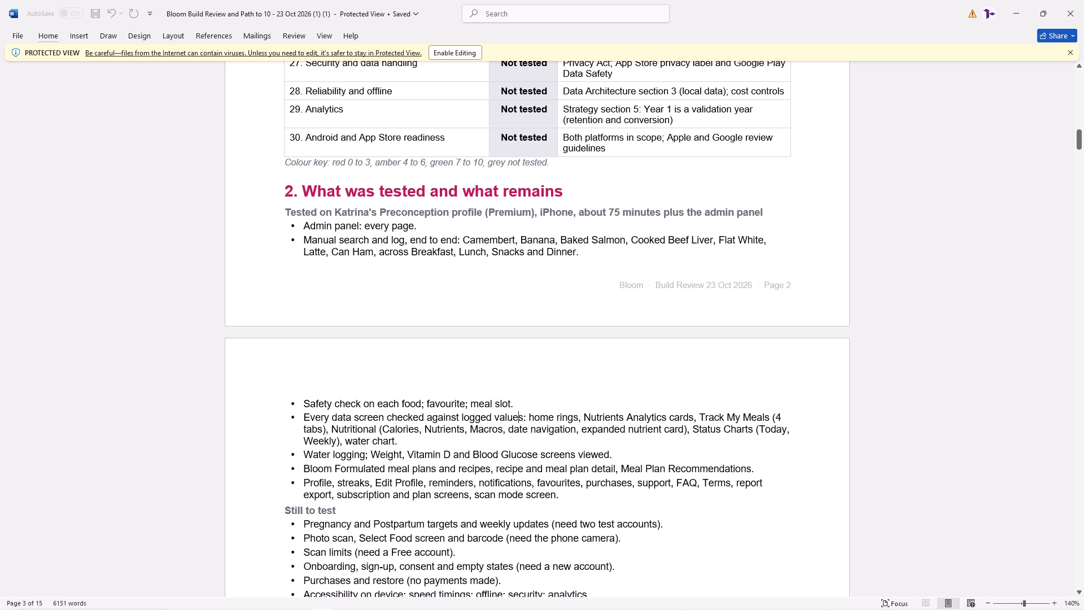
left_click(550, 417)
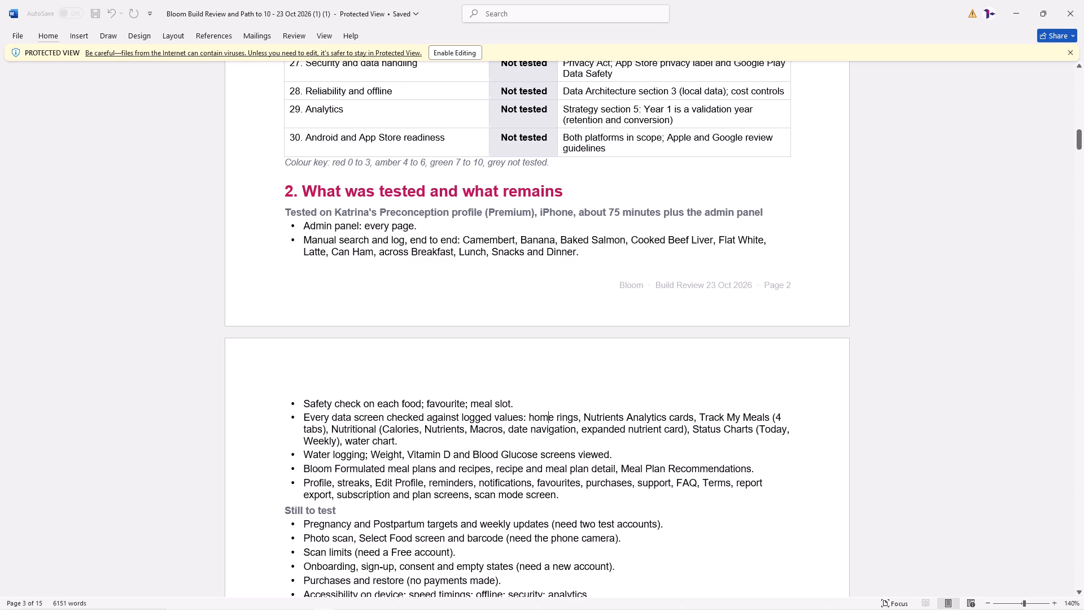
left_click(495, 432)
left_click(564, 427)
left_click(609, 432)
left_click(653, 431)
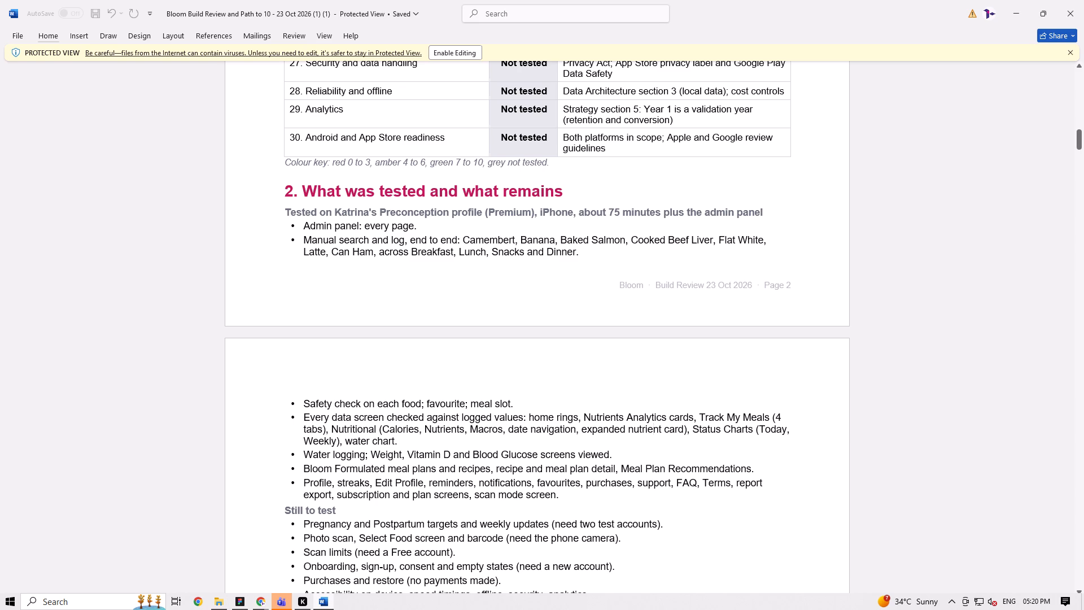
left_click_drag(337, 482, 338, 482)
left_click_drag(338, 482, 444, 482)
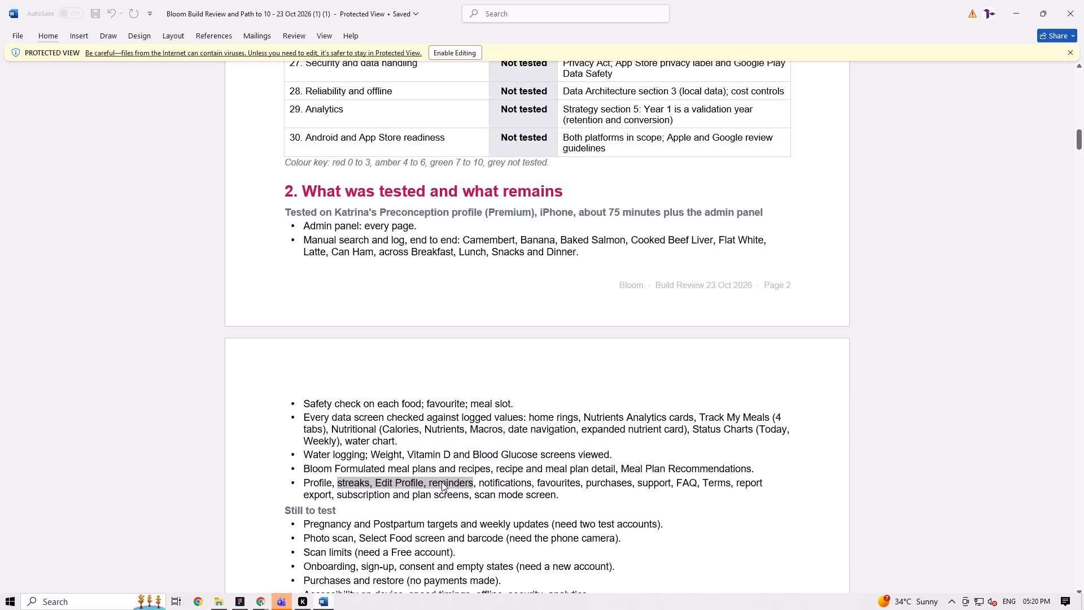
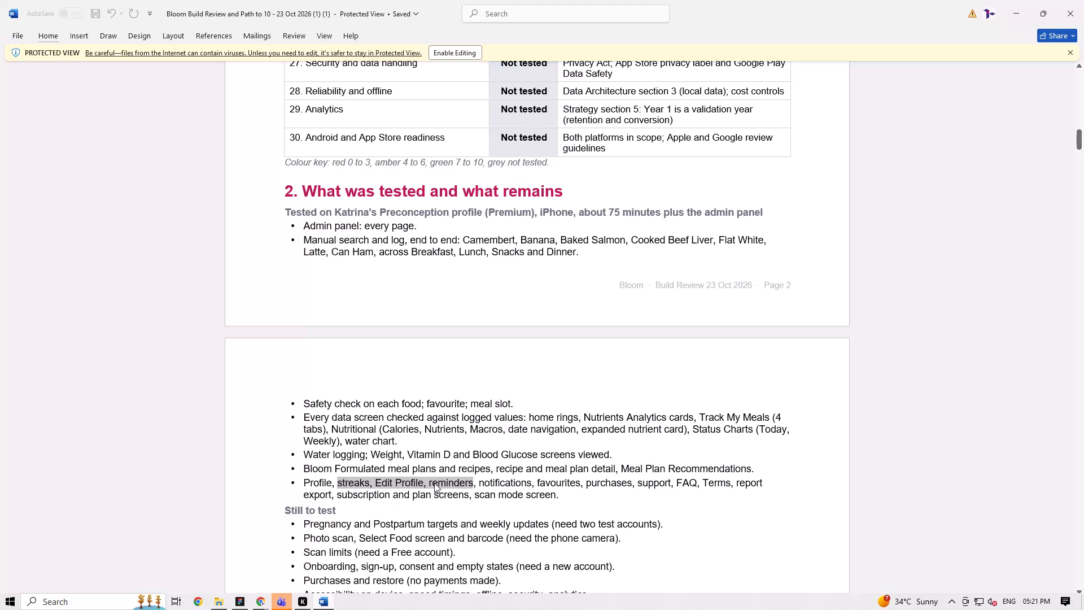
Reread the last tested items in section 2, from water logging and meal plans through to profile, subscription and scan mode screens.
left_click_drag(453, 455, 516, 457)
left_click_drag(399, 472, 631, 469)
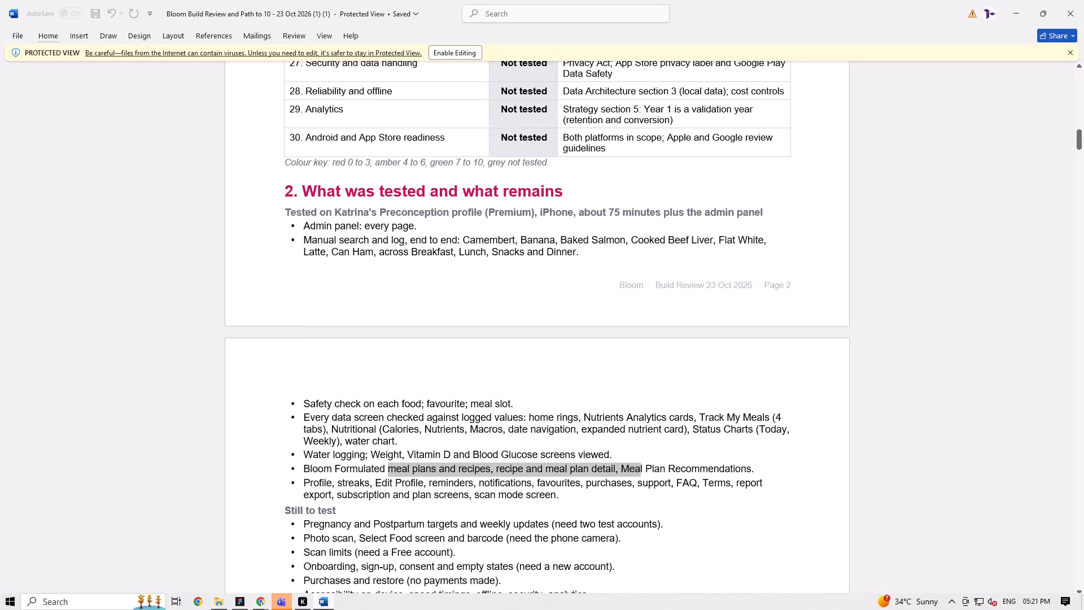
left_click_drag(631, 469, 700, 468)
left_click(364, 483)
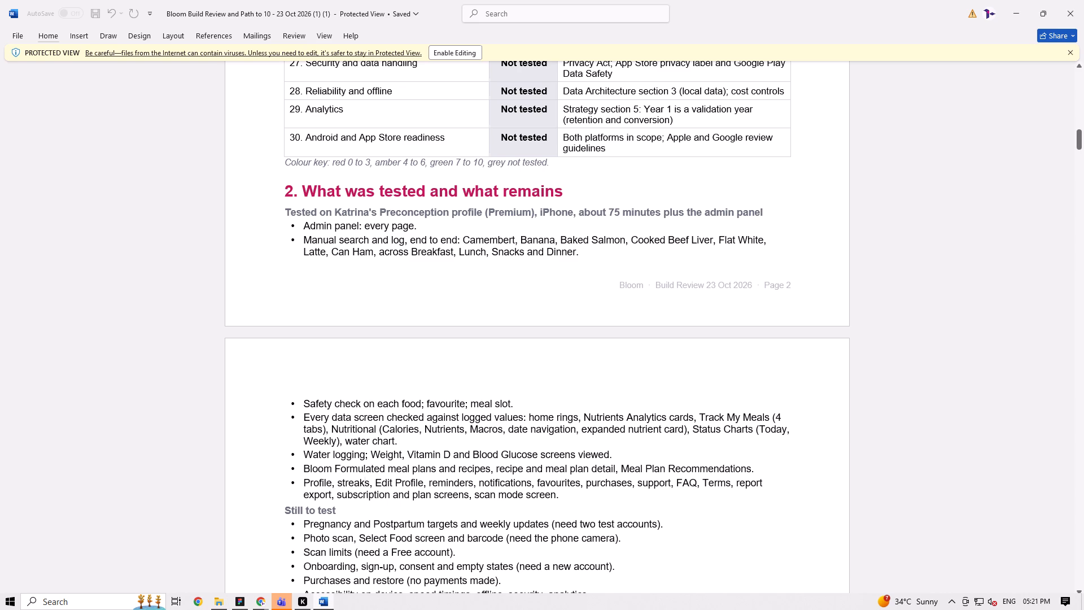
left_click_drag(357, 483, 506, 479)
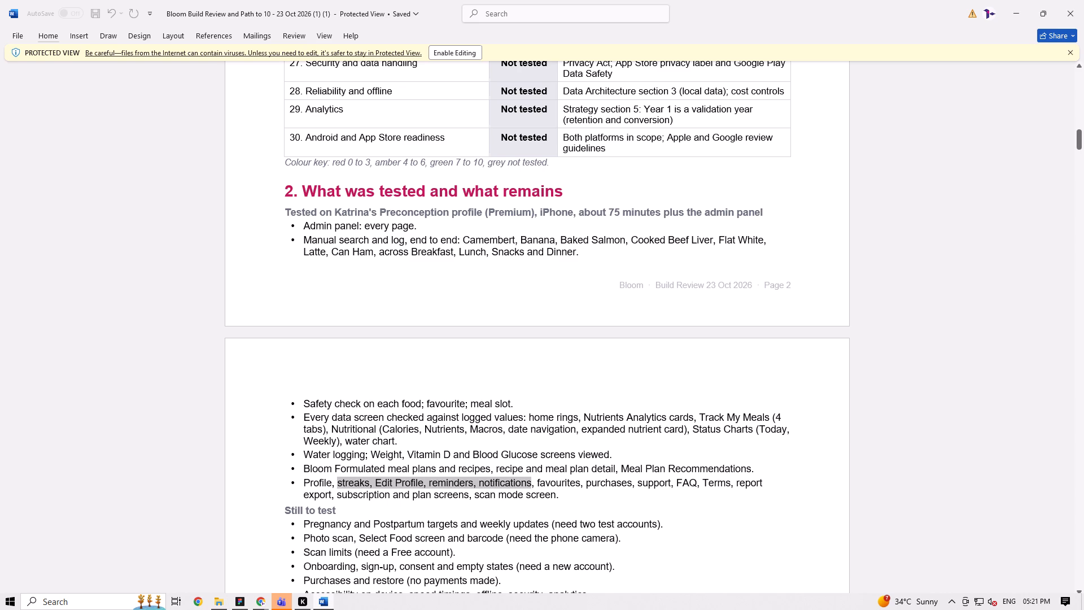
left_click_drag(506, 479, 718, 489)
Read the "Still to test" list and the closing request for test accounts in section 2.
left_click_drag(343, 509, 292, 511)
scroll(334, 505, "down", 2)
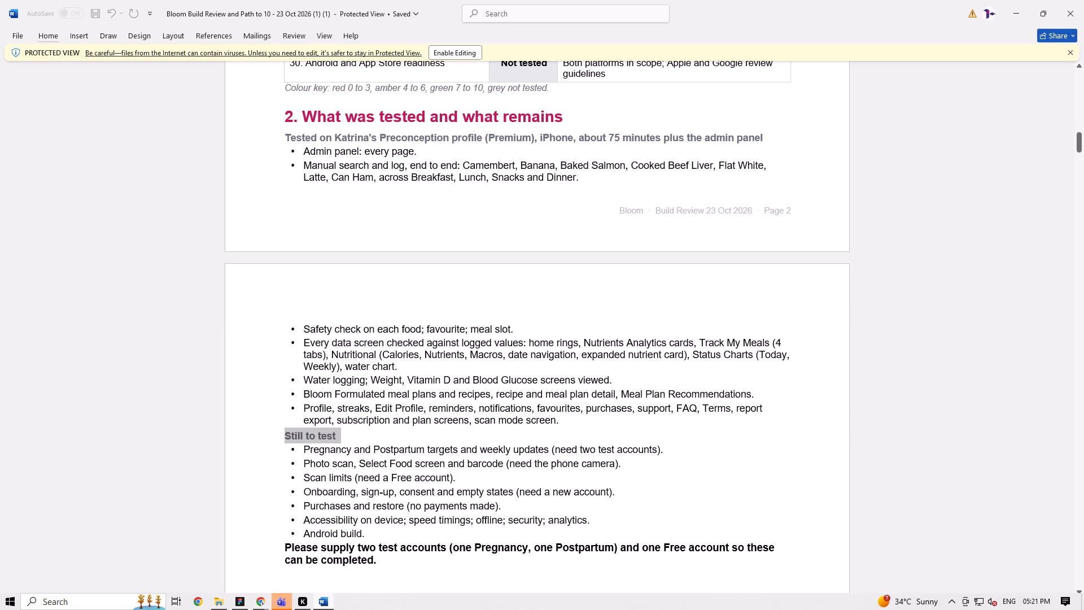
left_click(360, 451)
scroll(411, 457, "down", 1)
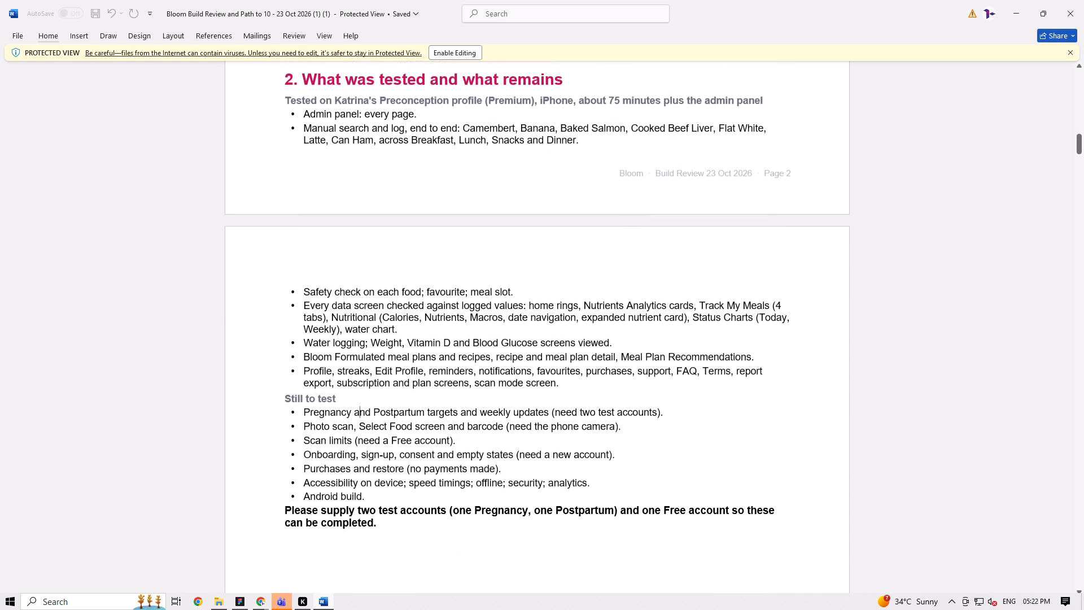
scroll(411, 457, "down", 2)
left_click(338, 436)
left_click(367, 436)
left_click(392, 436)
left_click(449, 436)
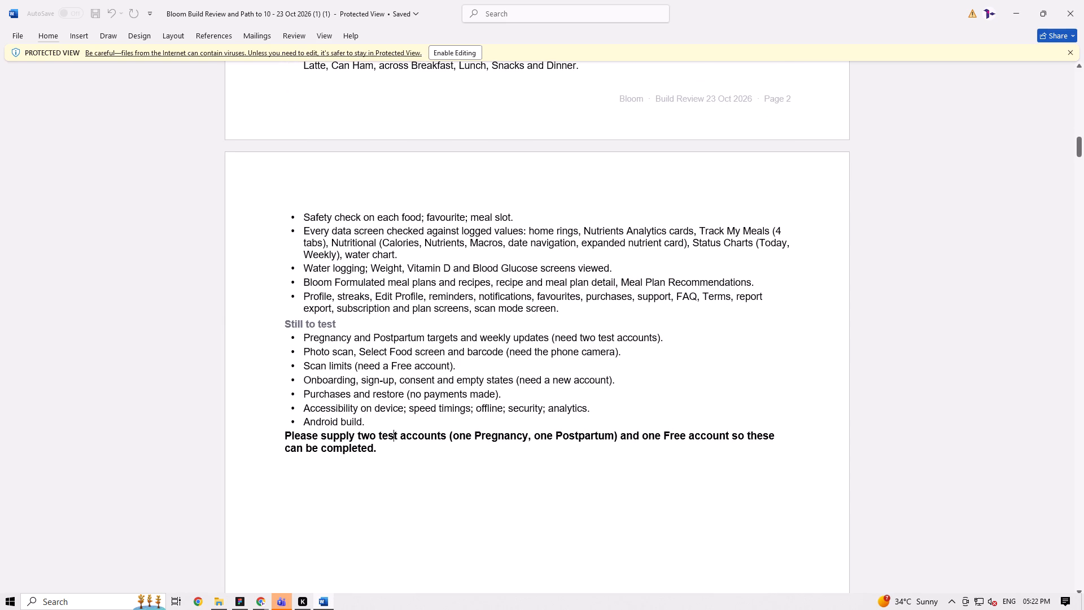
left_click(598, 437)
left_click(640, 433)
Go to section 3, "Area by area: findings and the path to 10/10", and read its heading and introduction.
scroll(739, 433, "down", 3)
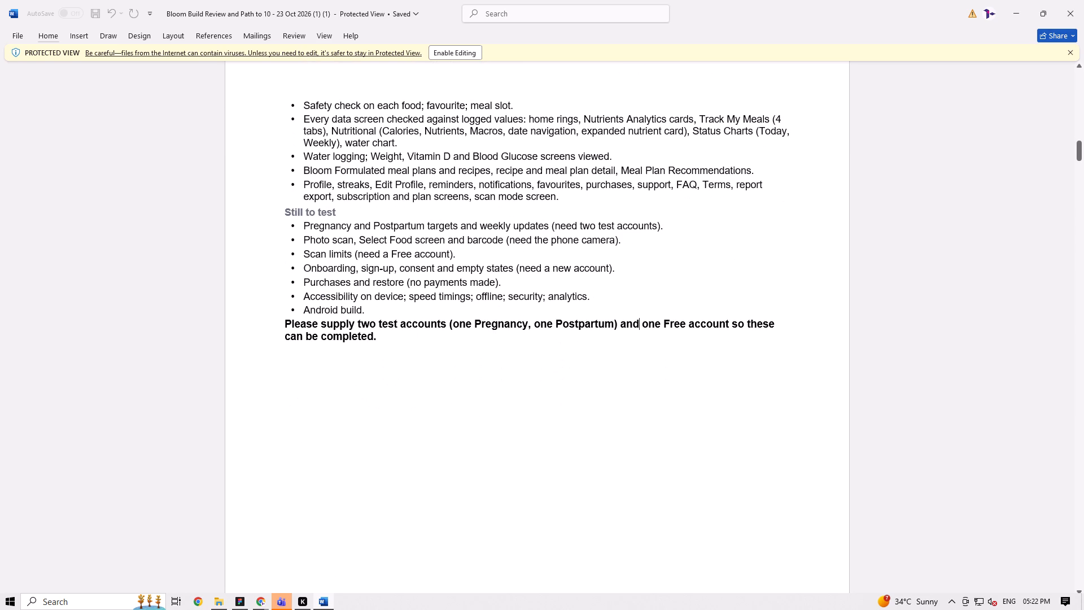
scroll(524, 359, "down", 7)
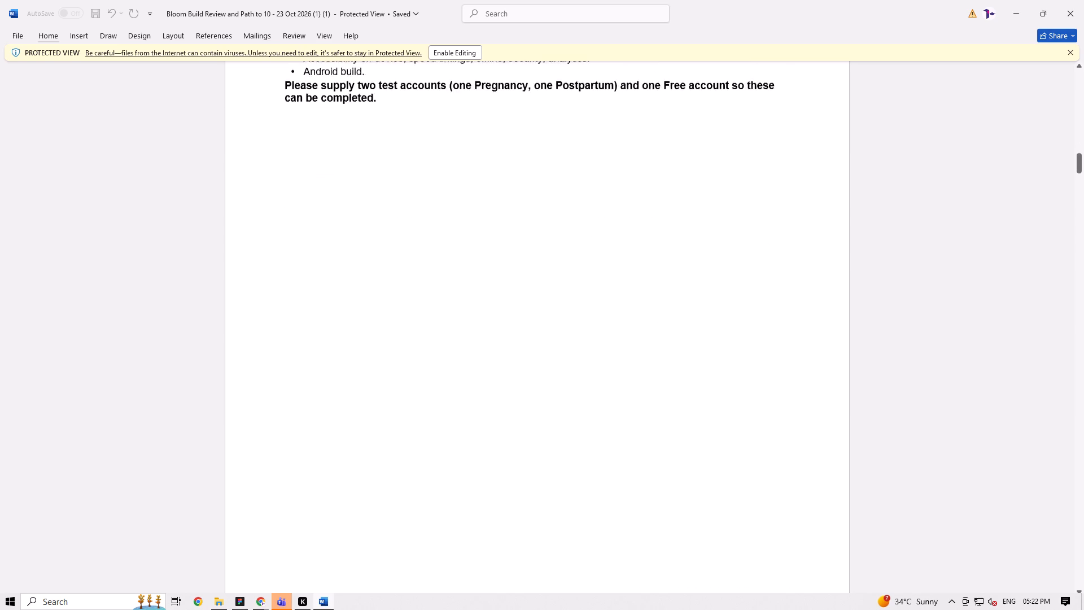
scroll(524, 359, "down", 11)
scroll(408, 337, "down", 2)
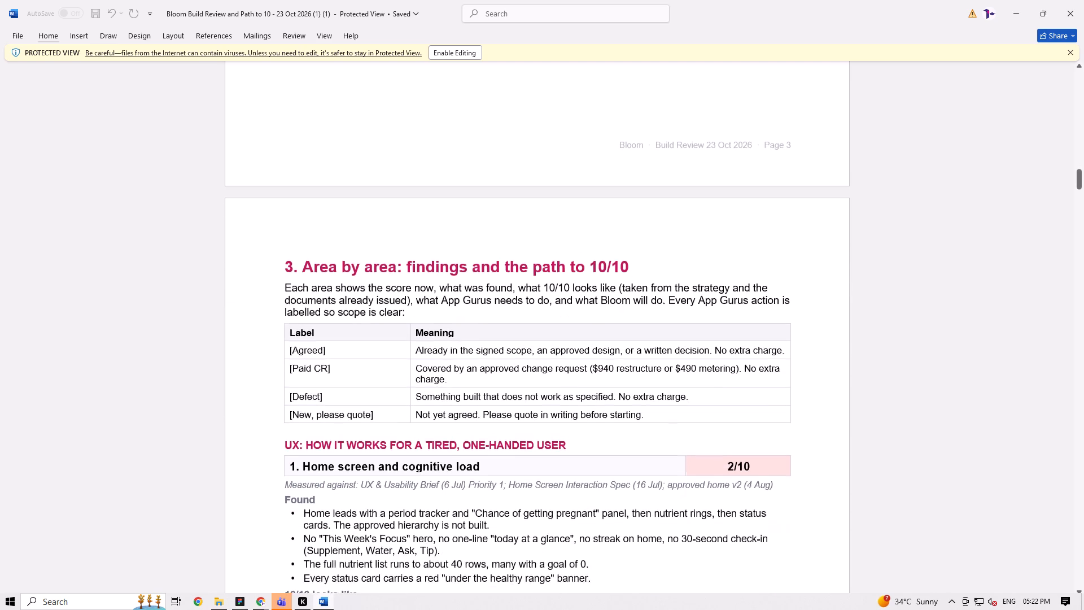
left_click(492, 250)
left_click(554, 250)
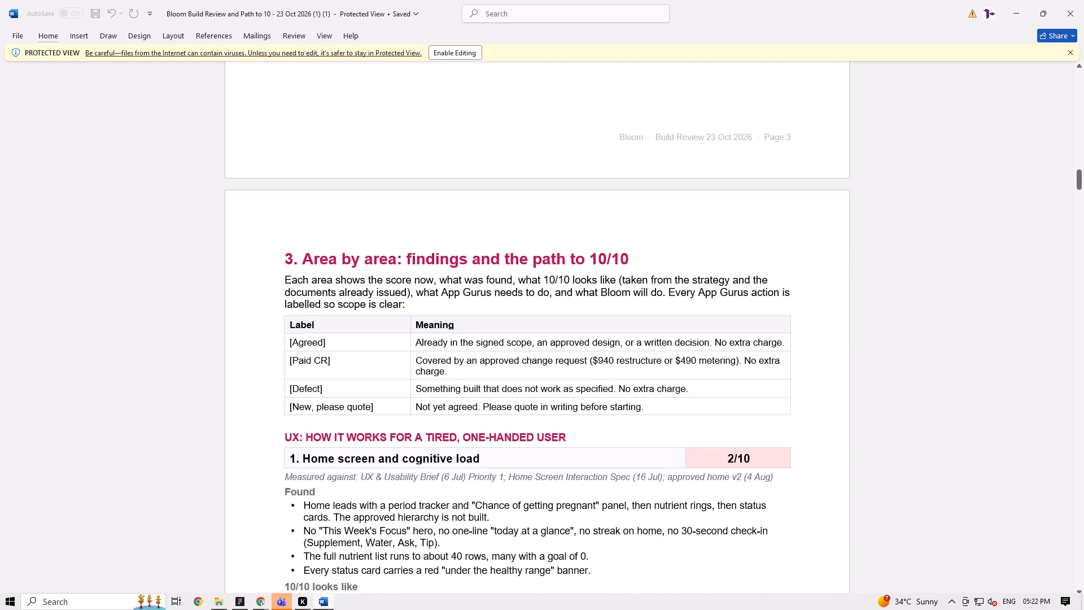
scroll(368, 289, "down", 1)
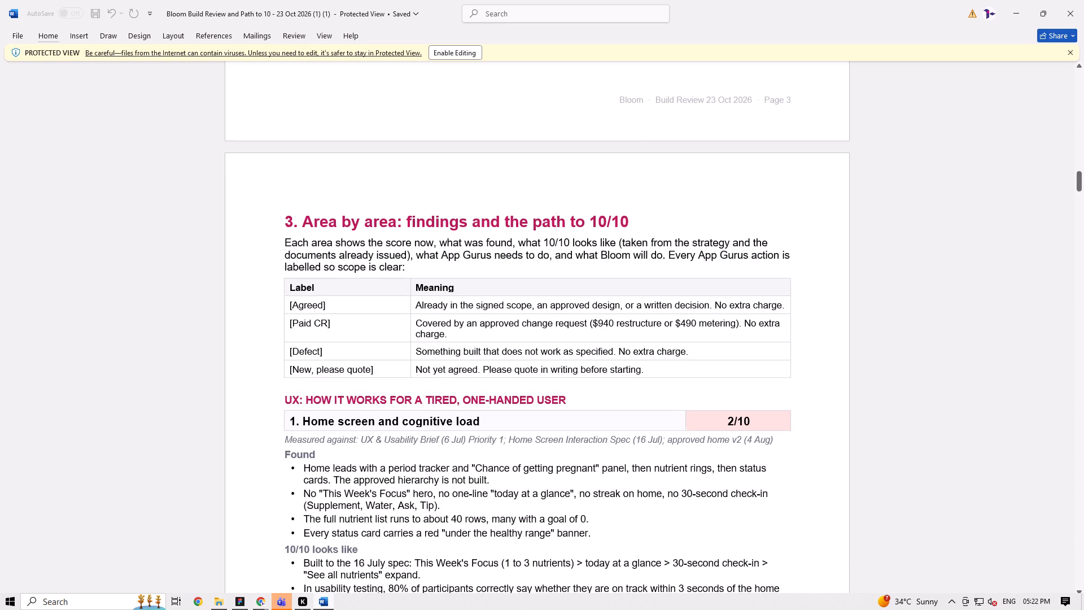
scroll(368, 289, "up", 13)
scroll(368, 289, "down", 1)
scroll(368, 289, "up", 1)
scroll(368, 289, "down", 1)
scroll(368, 289, "up", 2)
scroll(368, 289, "down", 10)
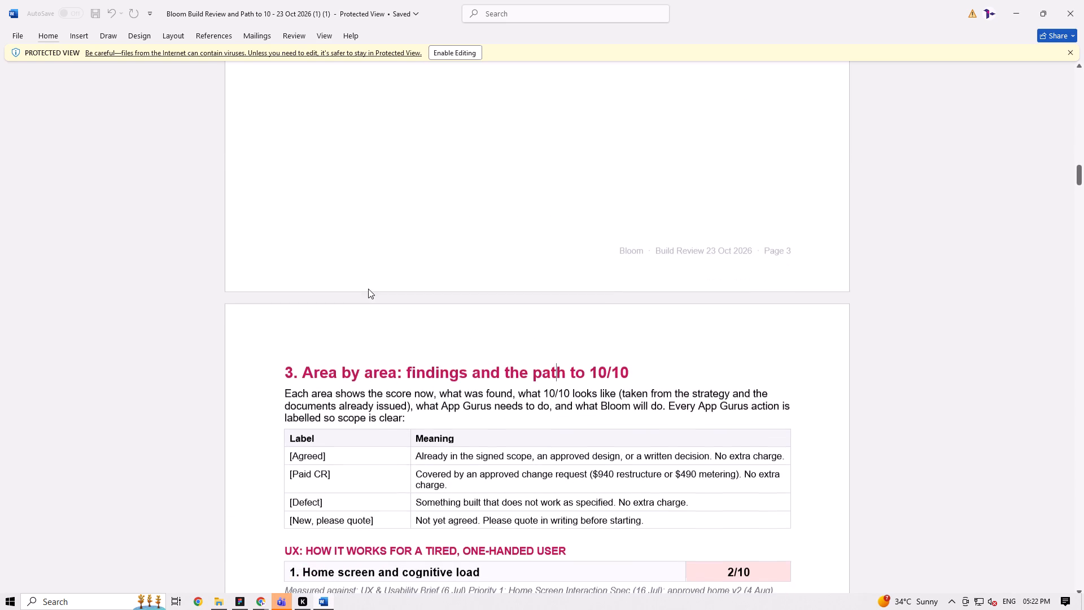
scroll(368, 289, "down", 3)
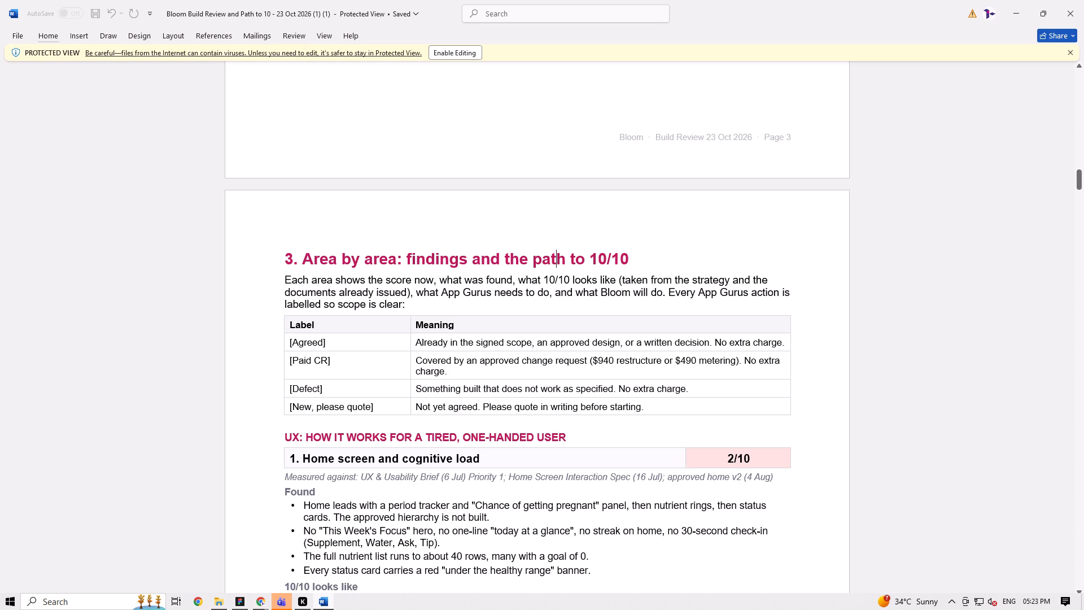
Read the meanings of the [Agreed] and [Paid CR] labels in section 3's scope table.
left_click_drag(429, 342, 431, 342)
left_click_drag(431, 342, 529, 342)
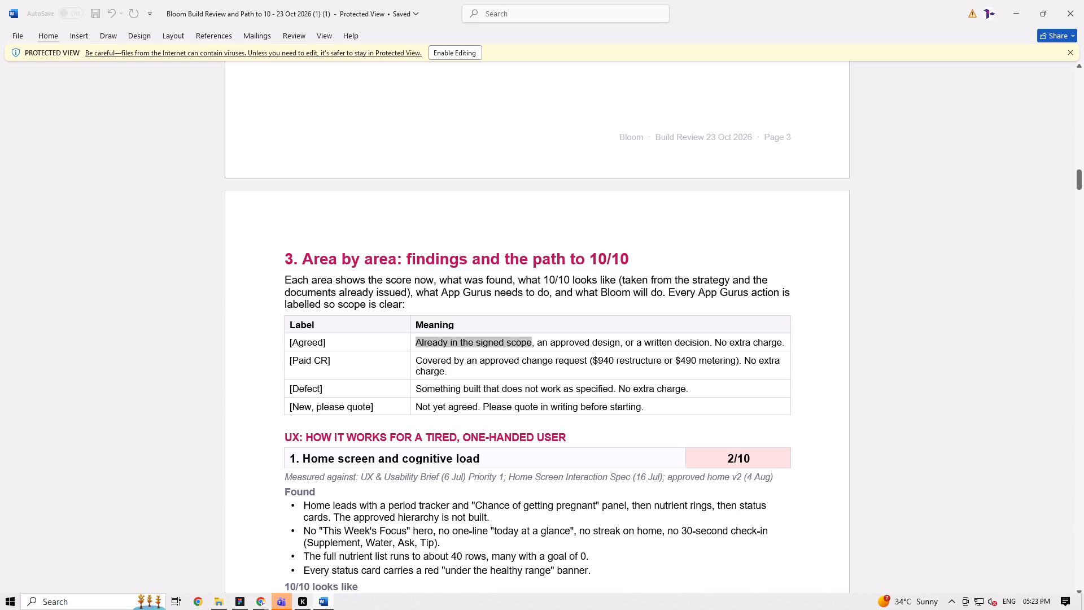
left_click_drag(529, 342, 653, 347)
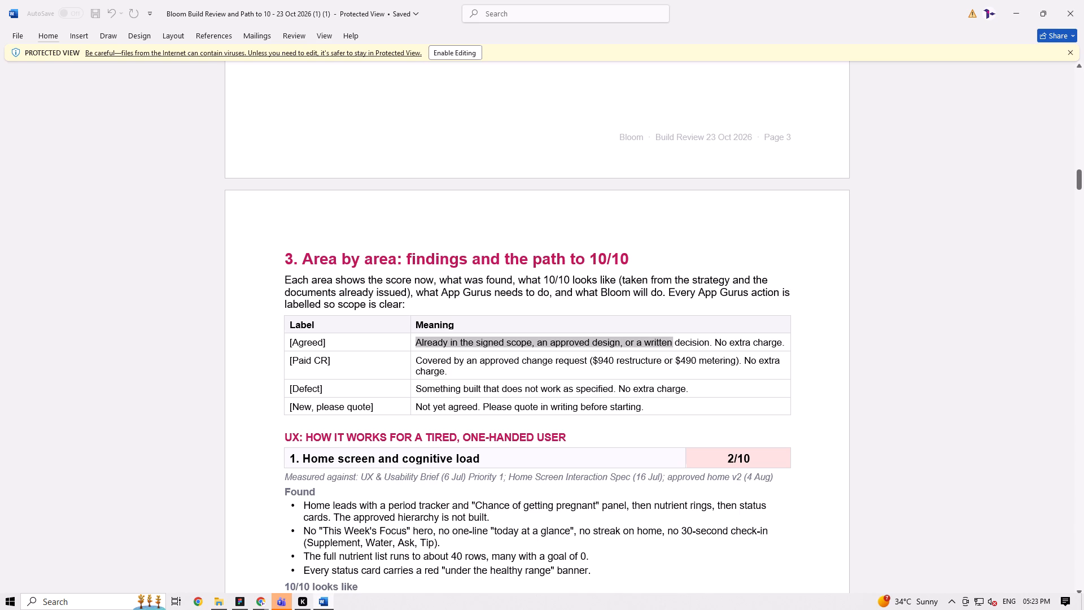
left_click_drag(653, 347, 789, 345)
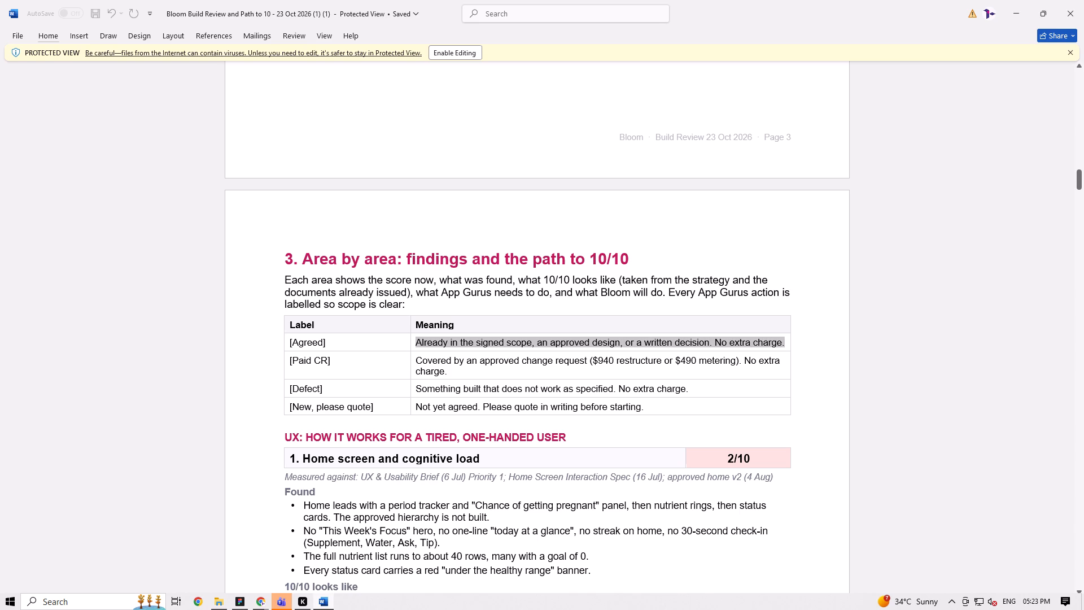
left_click(427, 363)
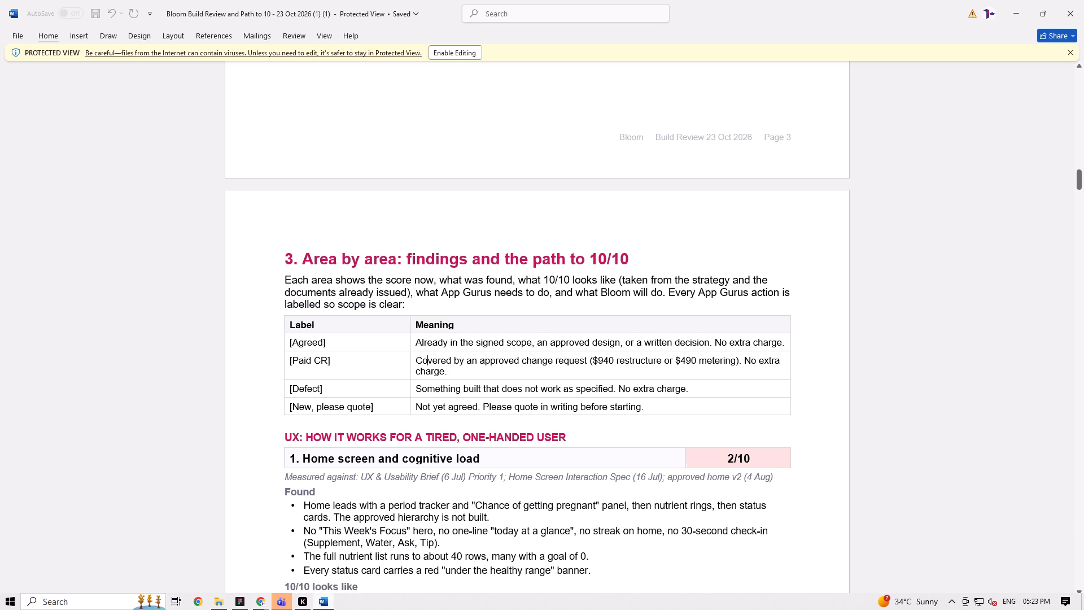
left_click(463, 357)
left_click(493, 352)
left_click(556, 365)
left_click(575, 363)
left_click(589, 361)
left_click(659, 367)
left_click(684, 367)
left_click(693, 367)
left_click(727, 370)
left_click(782, 370)
left_click(462, 368)
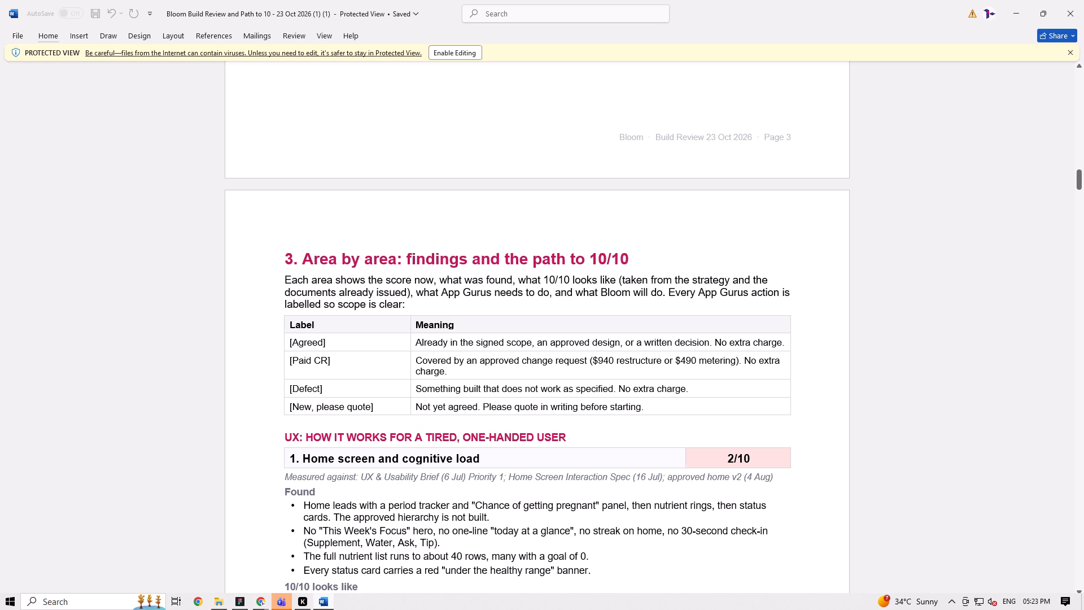
Read the meanings of the [Defect] and [New, please quote] labels in section 3's scope table.
left_click(347, 401)
left_click(404, 391)
left_click(443, 386)
left_click(507, 395)
left_click(536, 393)
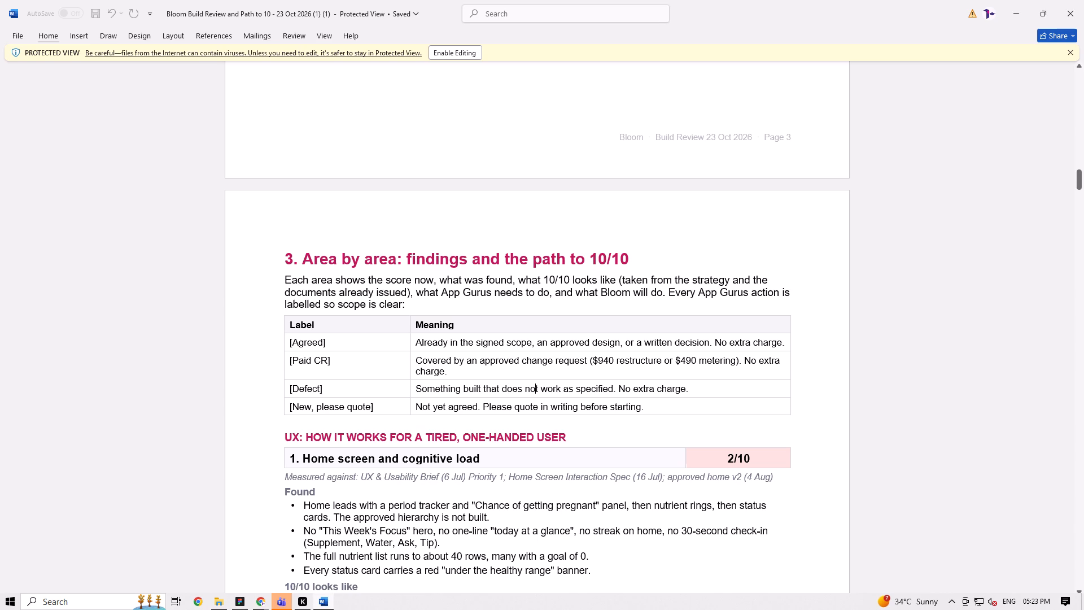
left_click(568, 390)
left_click(589, 390)
left_click(605, 390)
left_click(656, 389)
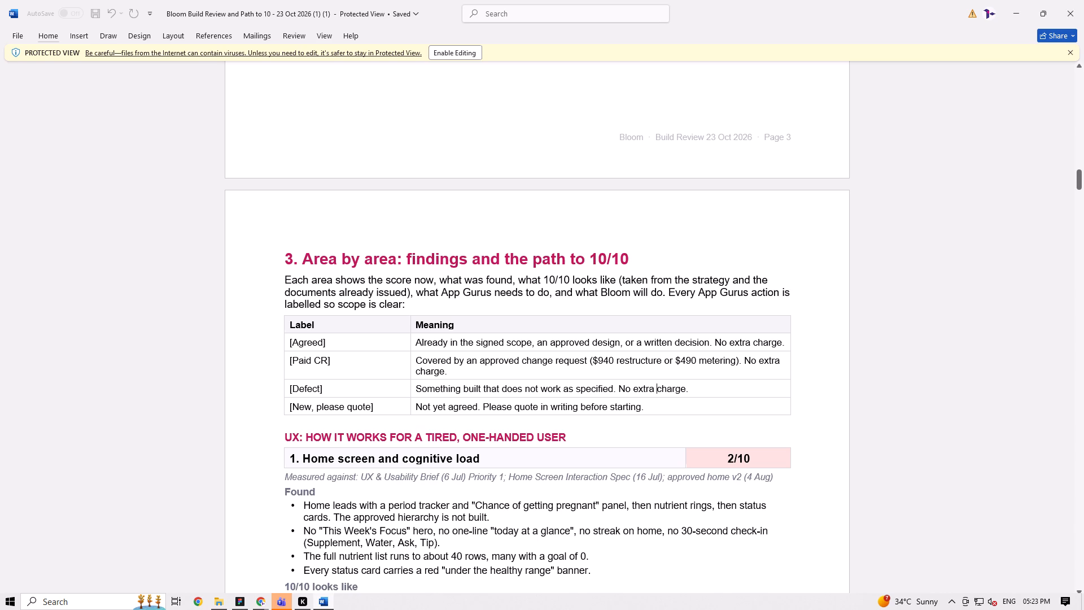
left_click(681, 393)
left_click(397, 408)
left_click(435, 407)
left_click(455, 407)
left_click(482, 403)
left_click(532, 409)
left_click(562, 410)
left_click(596, 412)
left_click(622, 408)
left_click(633, 408)
Read the first "Found" point under "1. Home screen and cognitive load", on the home screen's leading content and approved hierarchy.
scroll(501, 426, "down", 1)
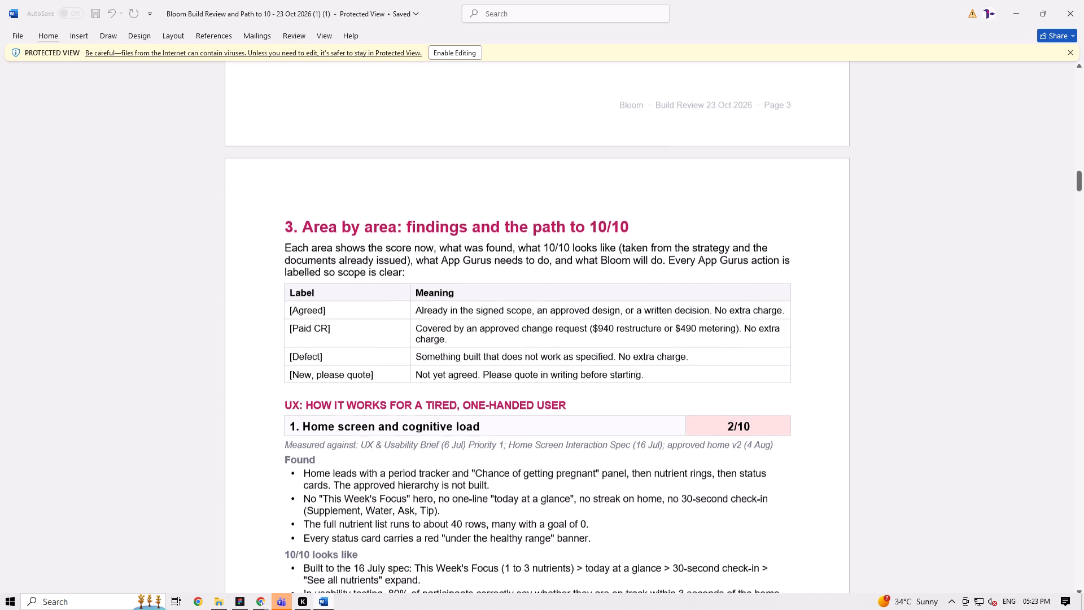
scroll(381, 402, "down", 2)
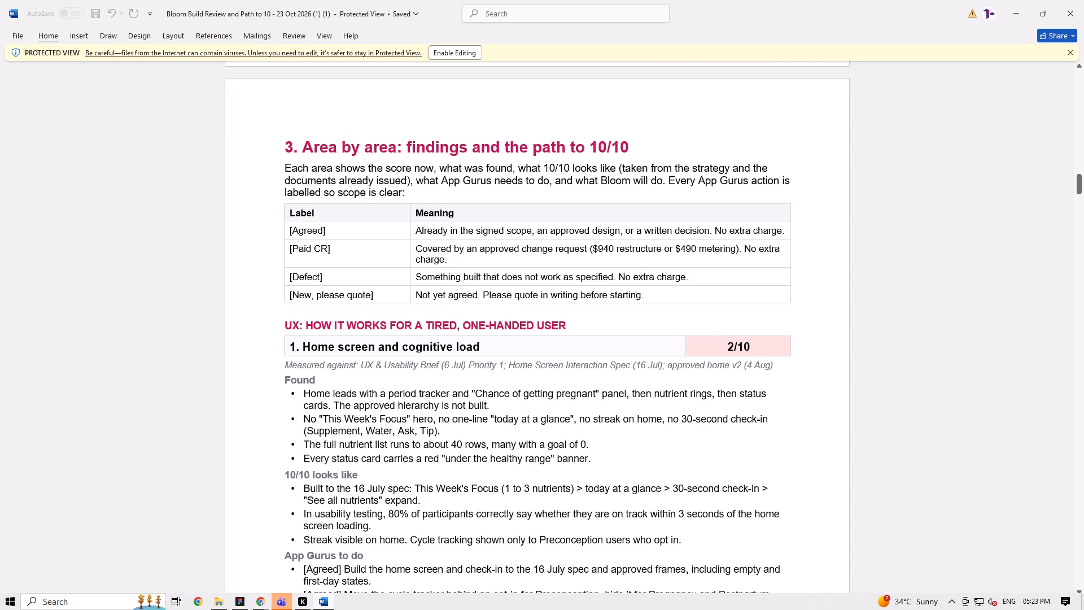
scroll(330, 376, "down", 2)
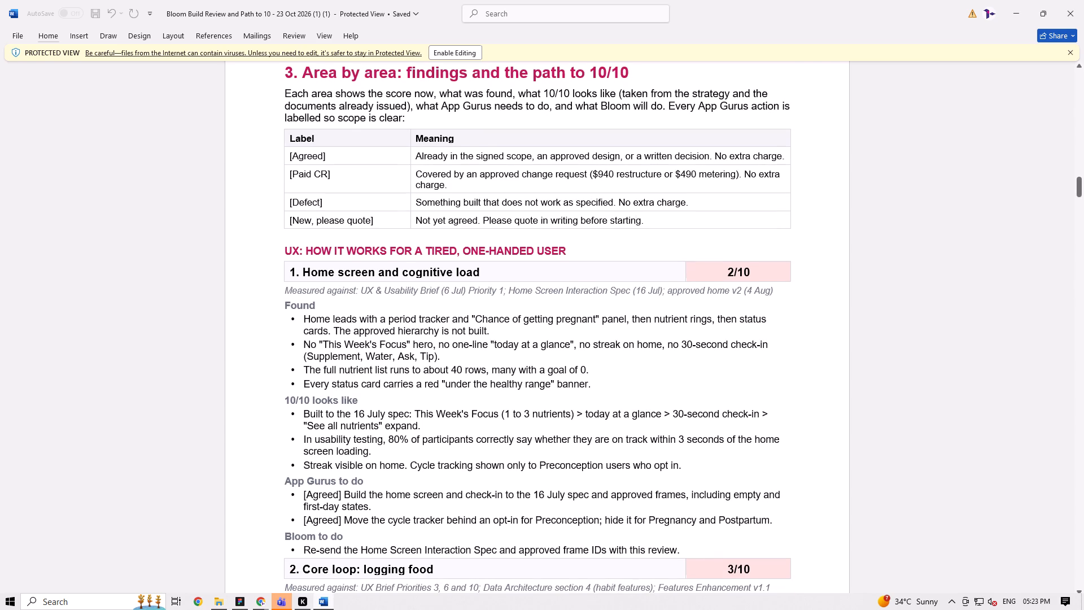
scroll(336, 364, "down", 2)
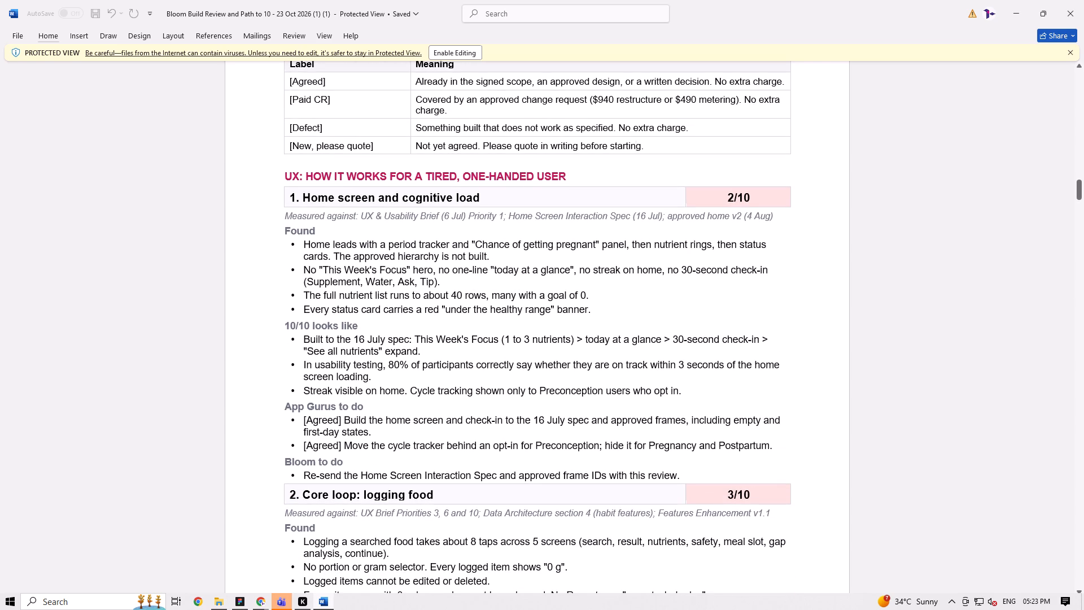
scroll(336, 364, "up", 2)
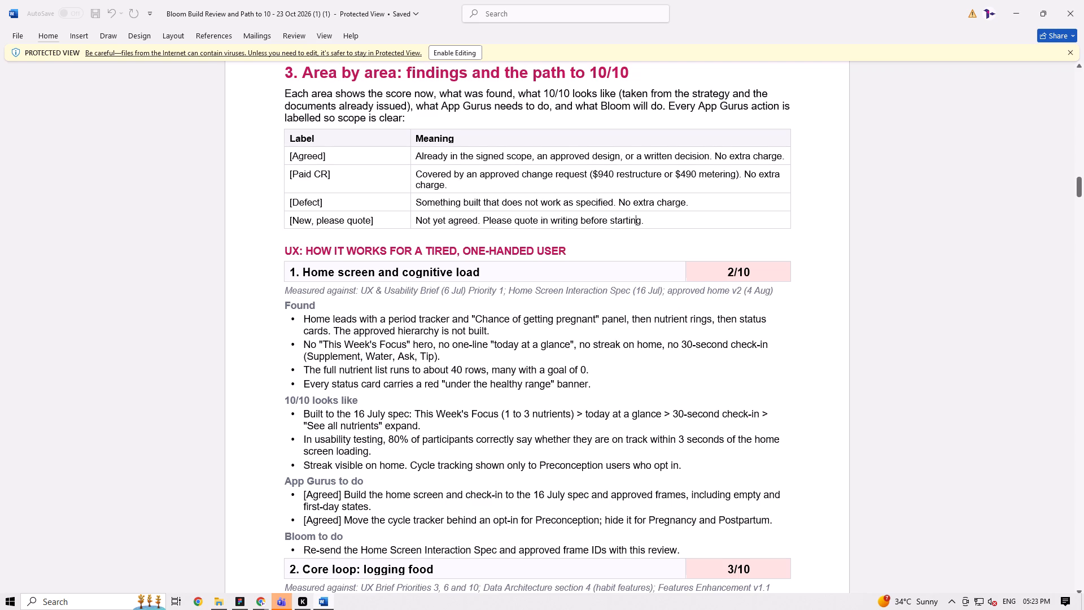
scroll(355, 324, "down", 1)
left_click_drag(328, 282, 347, 282)
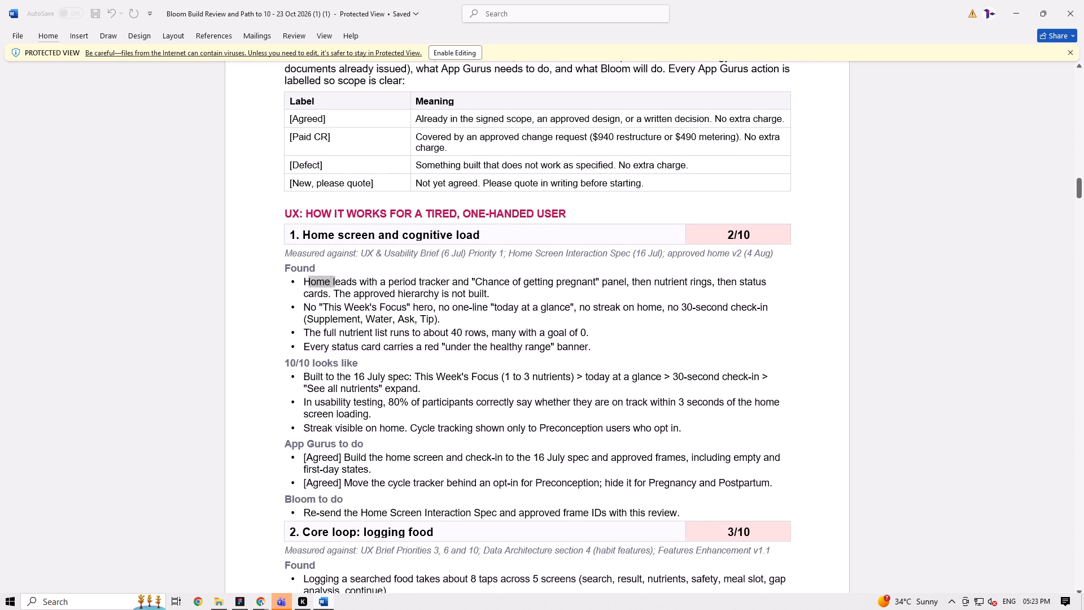
left_click_drag(347, 282, 455, 282)
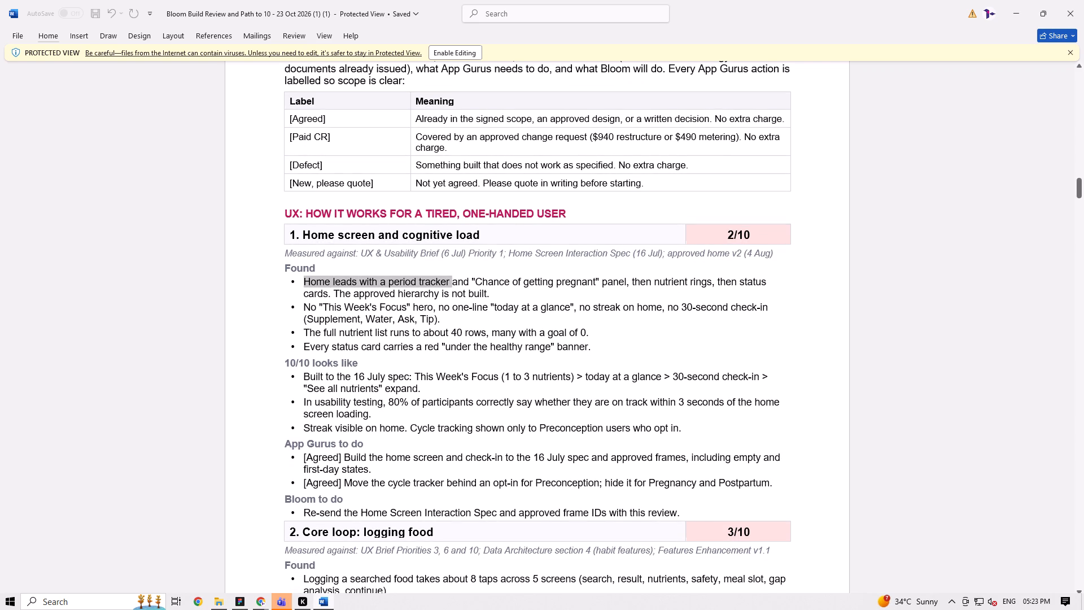
left_click_drag(455, 282, 600, 289)
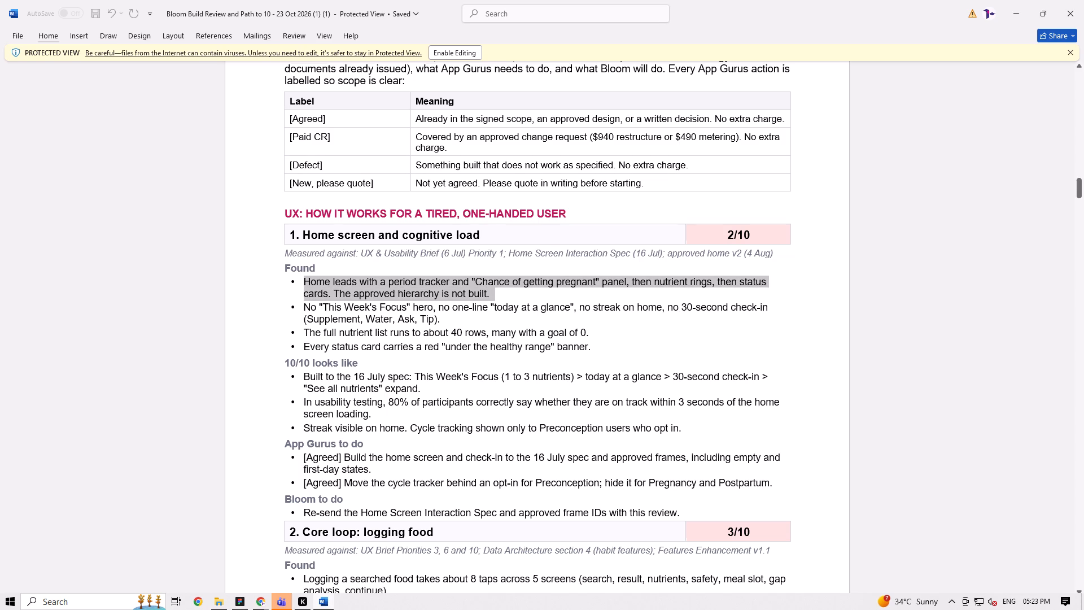
left_click_drag(600, 289, 632, 286)
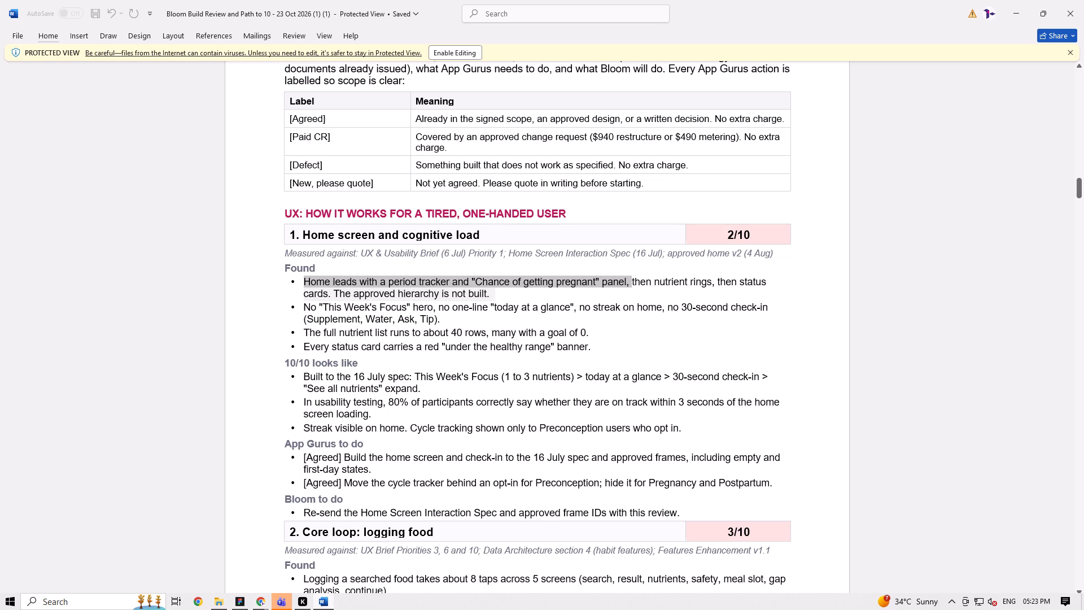
left_click_drag(632, 286, 689, 283)
left_click(343, 294)
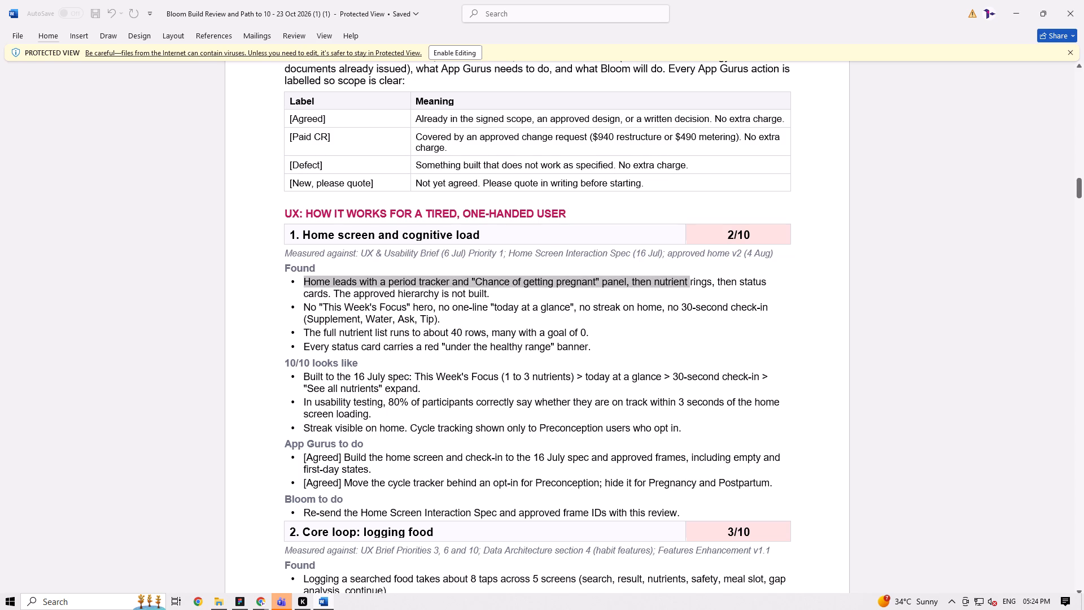
left_click_drag(363, 294, 489, 293)
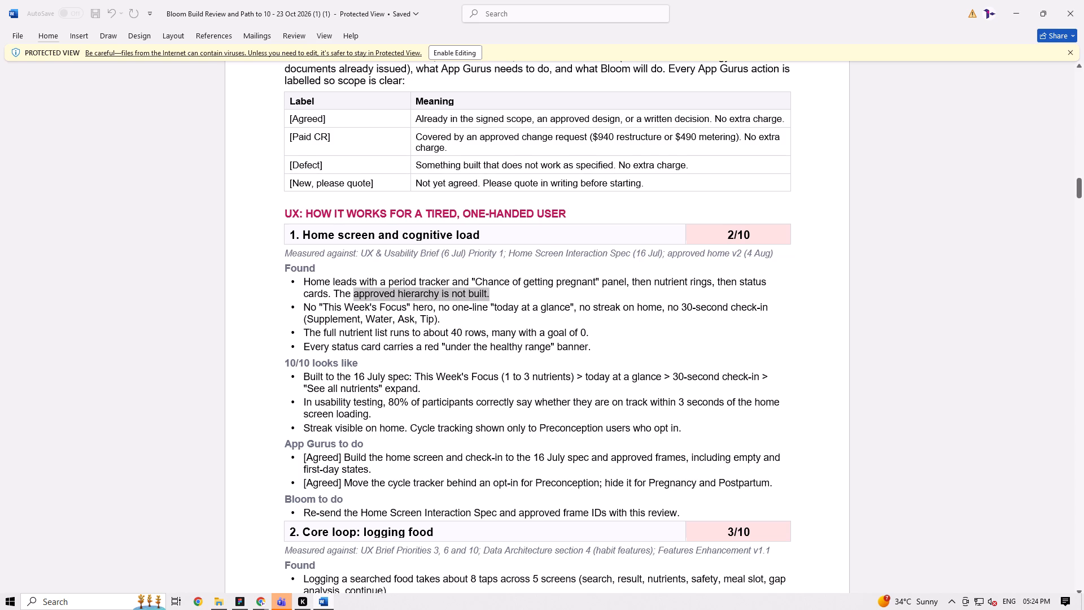
Read the second "Found" point, covering the "This Week's Focus" hero, "today at a glance", streak and 30-second check-in.
left_click(337, 310)
left_click(351, 310)
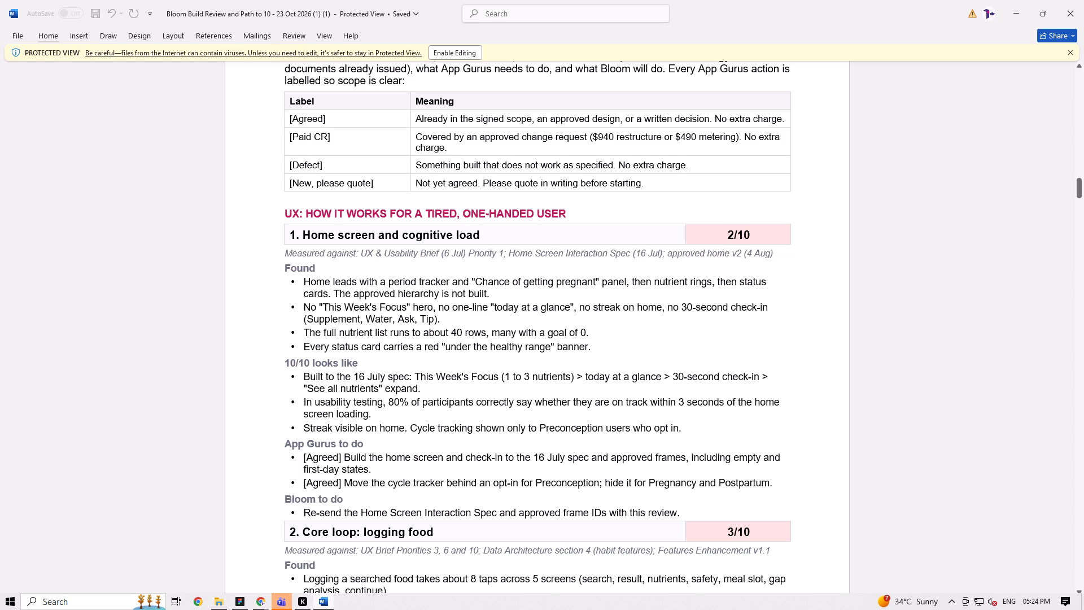
left_click(419, 305)
left_click(479, 316)
Switch to the Bloom file in Figma and examine the Preconception home screen's cycle tracker, status banner, This Week's Focus and Streaks sections.
key("alt+Tab")
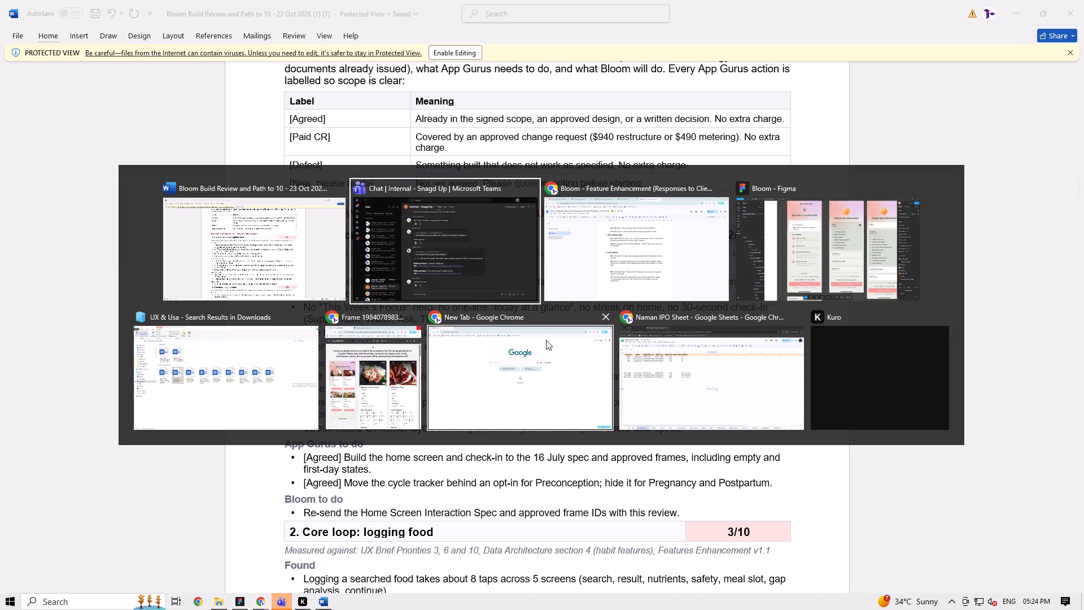
key("alt+Tab")
key("alt+Tab")
key("shift+exclam")
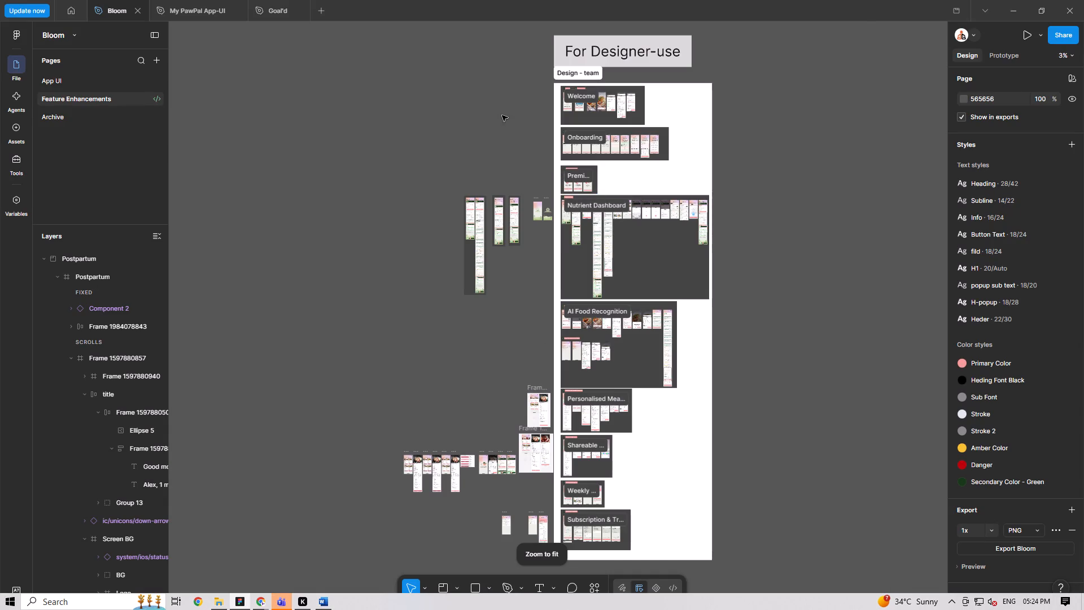
left_click(502, 114)
scroll(492, 185, "up", 14, "ctrl")
scroll(481, 220, "down", 1, "ctrl")
scroll(481, 220, "up", 4, "ctrl")
scroll(523, 228, "down", 1, "ctrl")
scroll(524, 229, "up", 13, "ctrl")
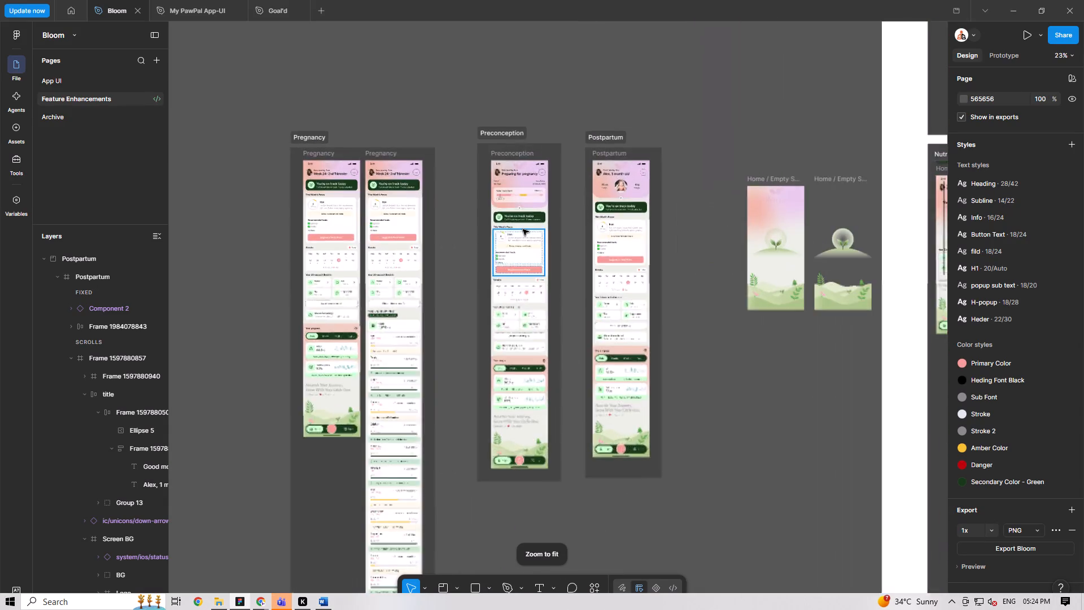
scroll(523, 229, "down", 1, "ctrl")
scroll(523, 229, "up", 12, "ctrl")
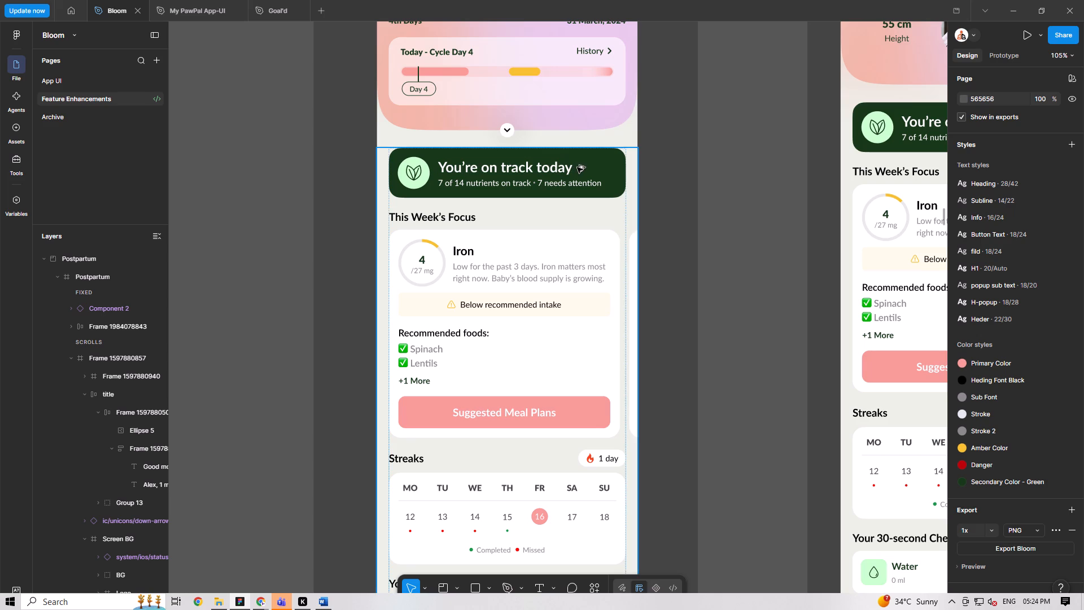
Return to the Build Review in Word and reread the second home screen finding, from "This Week's Focus" to the 30-second check-in.
key("alt+Tab")
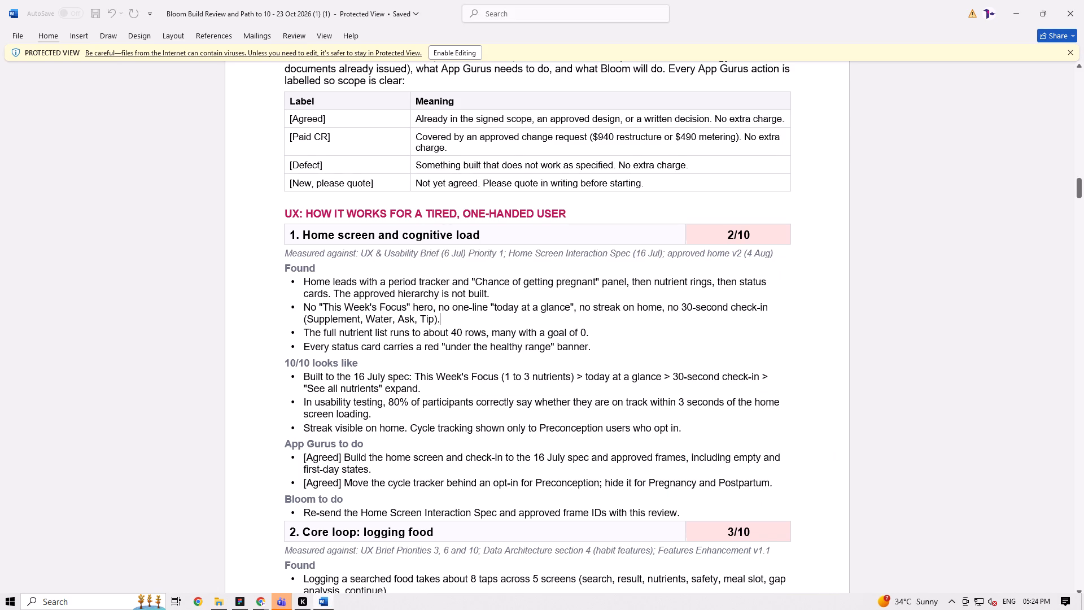
left_click(348, 306)
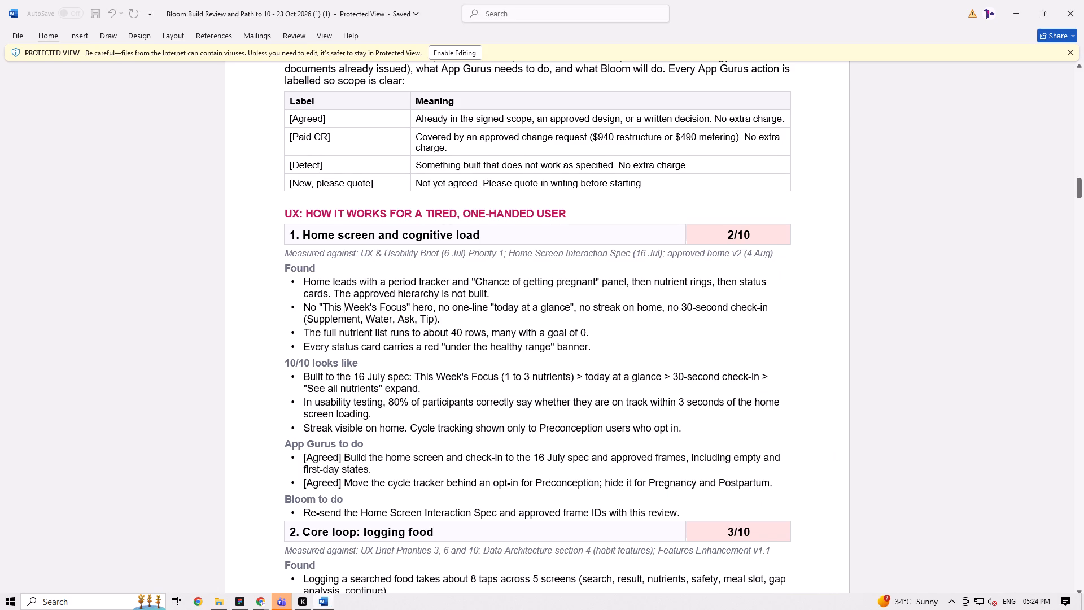
left_click(441, 308)
left_click(465, 307)
left_click(491, 307)
left_click(522, 310)
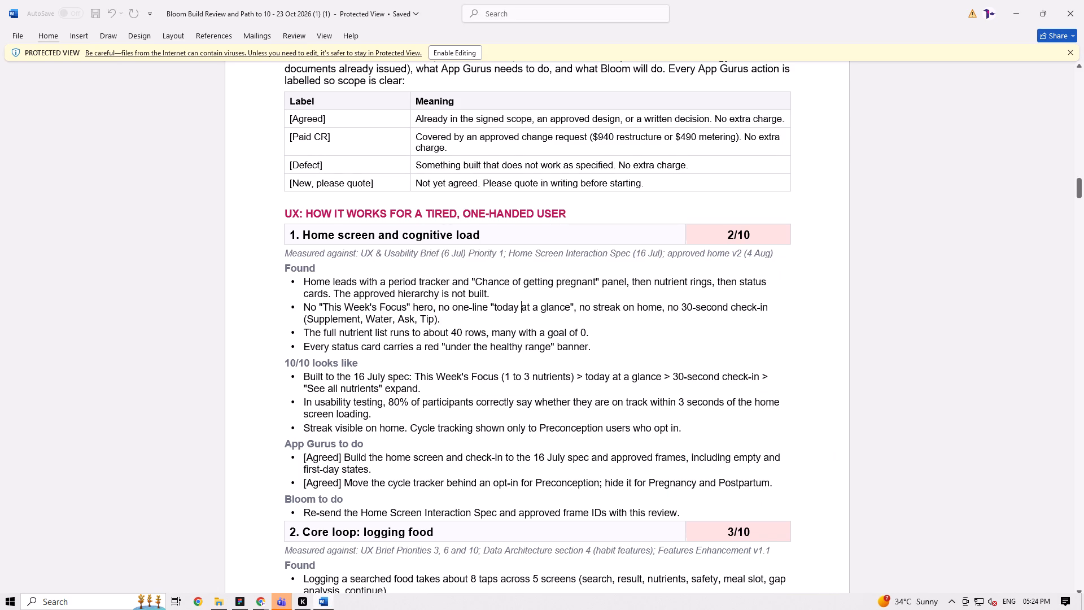
left_click(561, 311)
left_click(666, 316)
Compare the review's one-line "today at a glance" finding with the "You're on track today" banner on the Preconception screen in Figma.
key("alt+Tab")
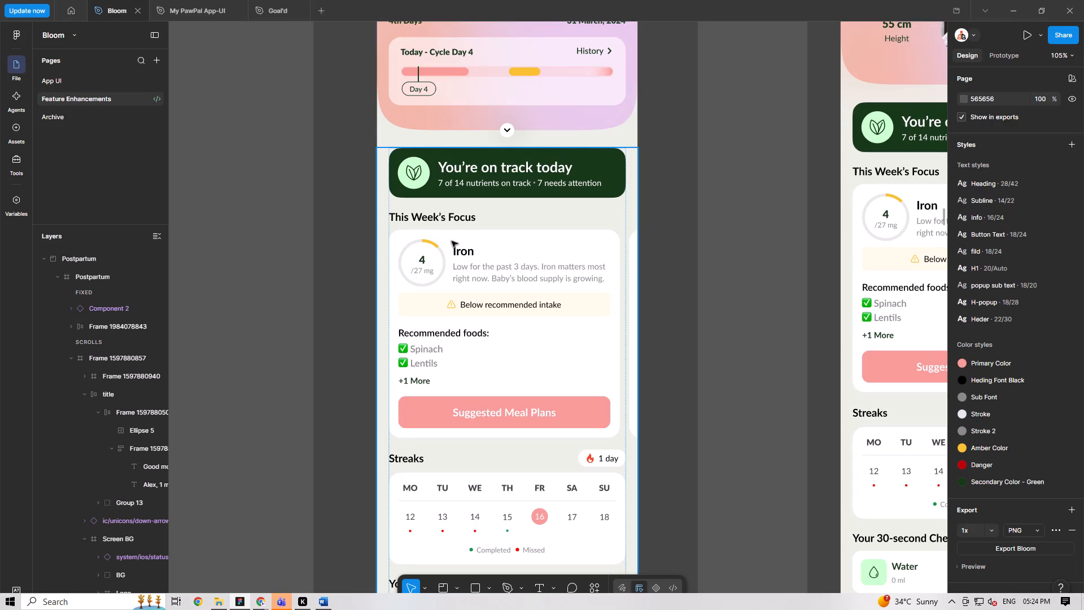
key("alt+Tab")
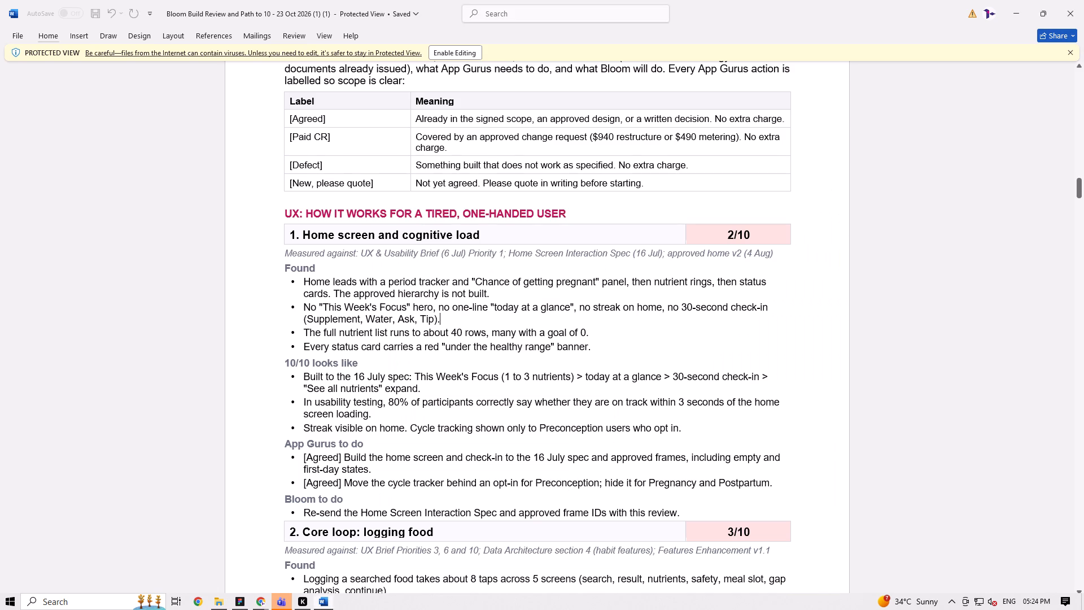
left_click_drag(442, 310, 519, 314)
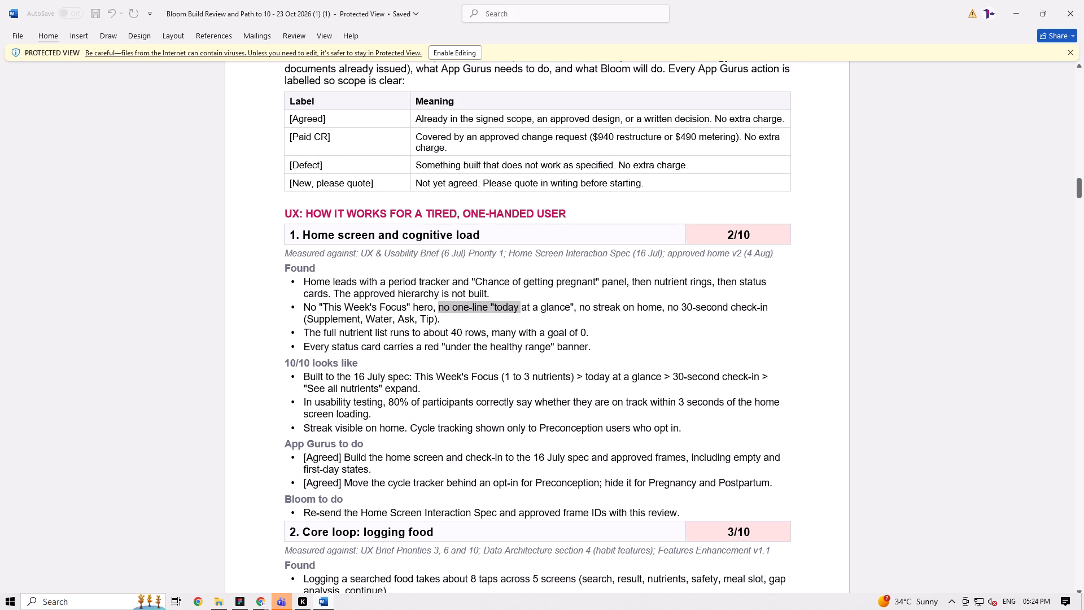
left_click_drag(519, 314, 576, 315)
key("alt+Tab")
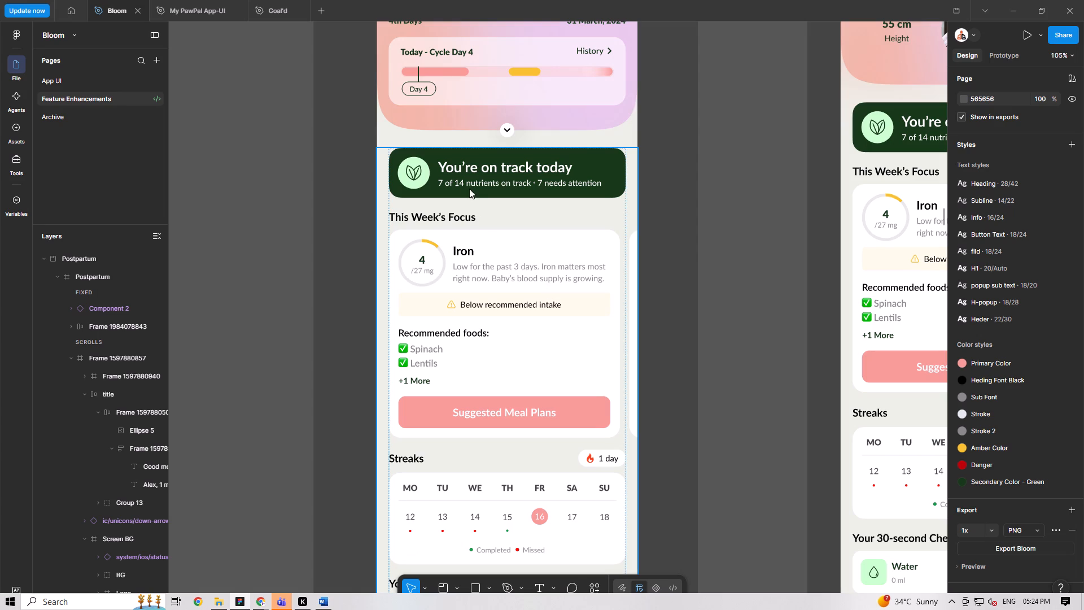
left_click(593, 171, "ctrl")
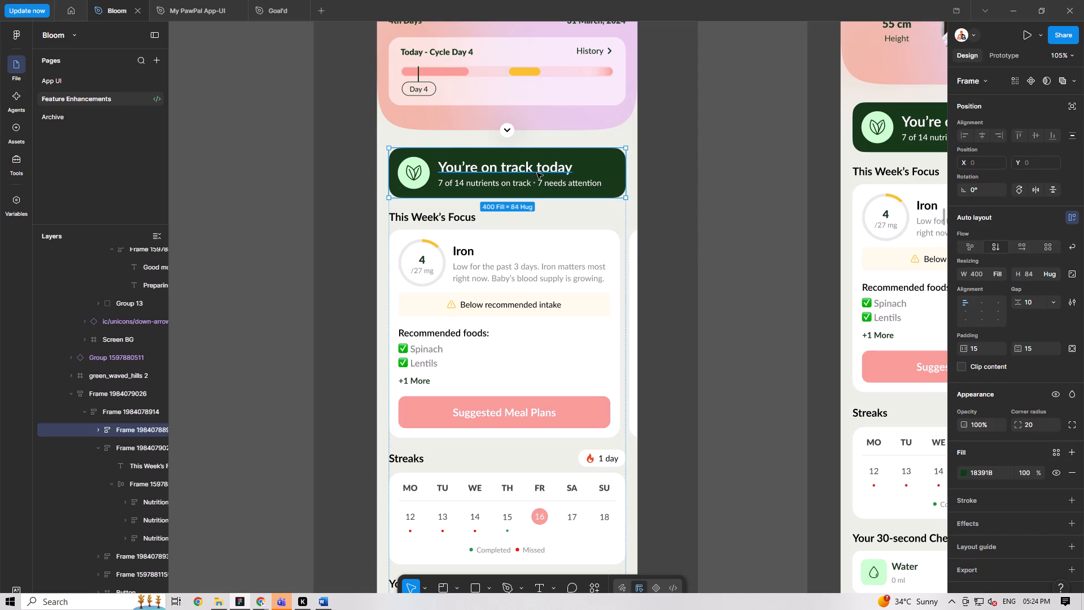
Read the review's "no streak on home" finding in Word and check it against the Preconception home screen in Figma, returning to the review.
key("alt+Tab")
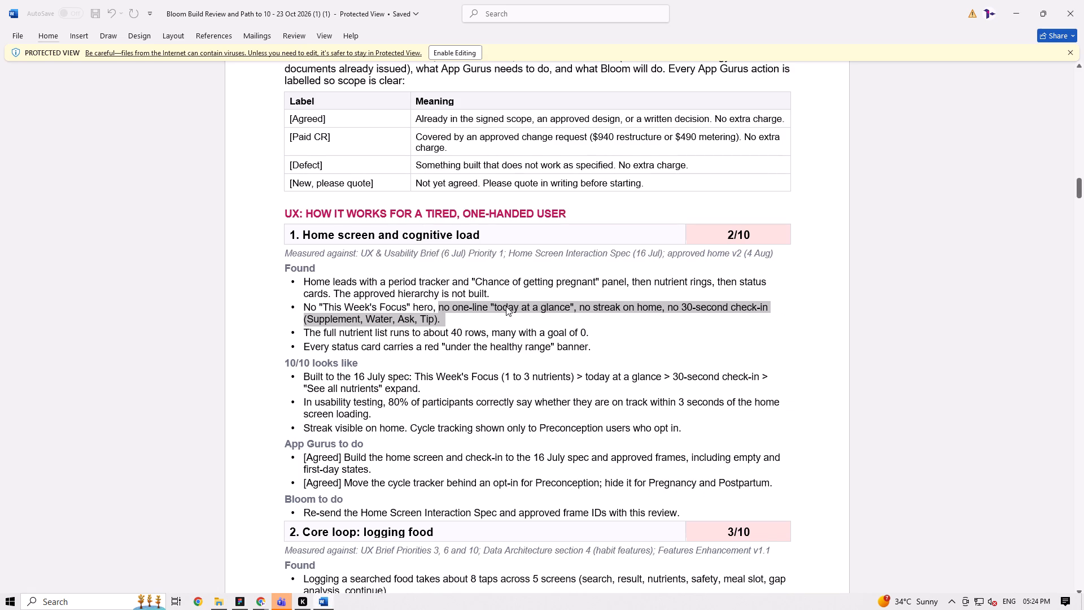
left_click(592, 308)
left_click(628, 306)
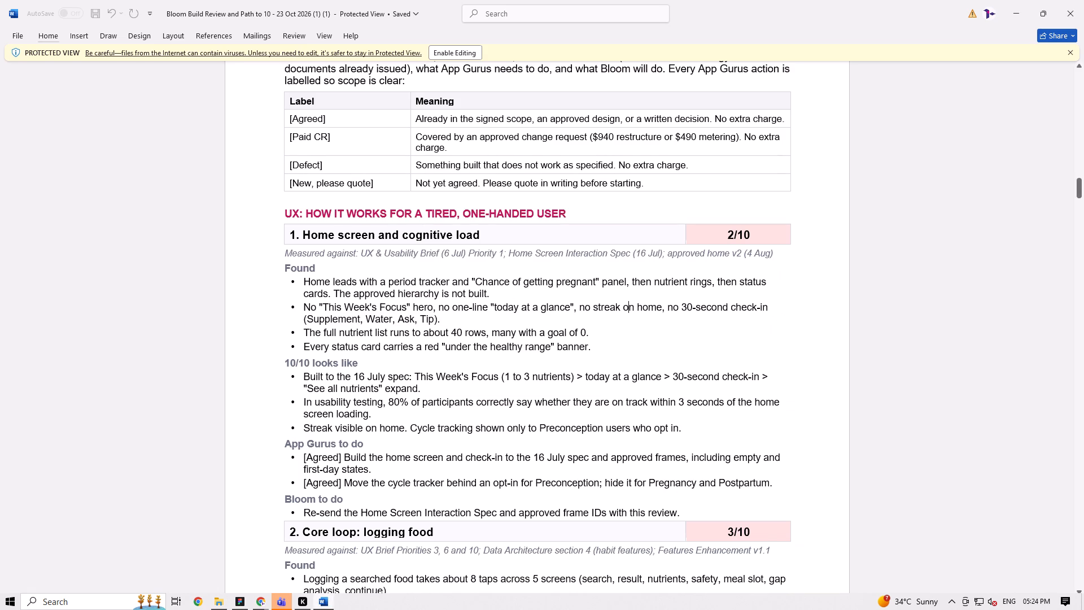
left_click(657, 307)
key("alt+Tab")
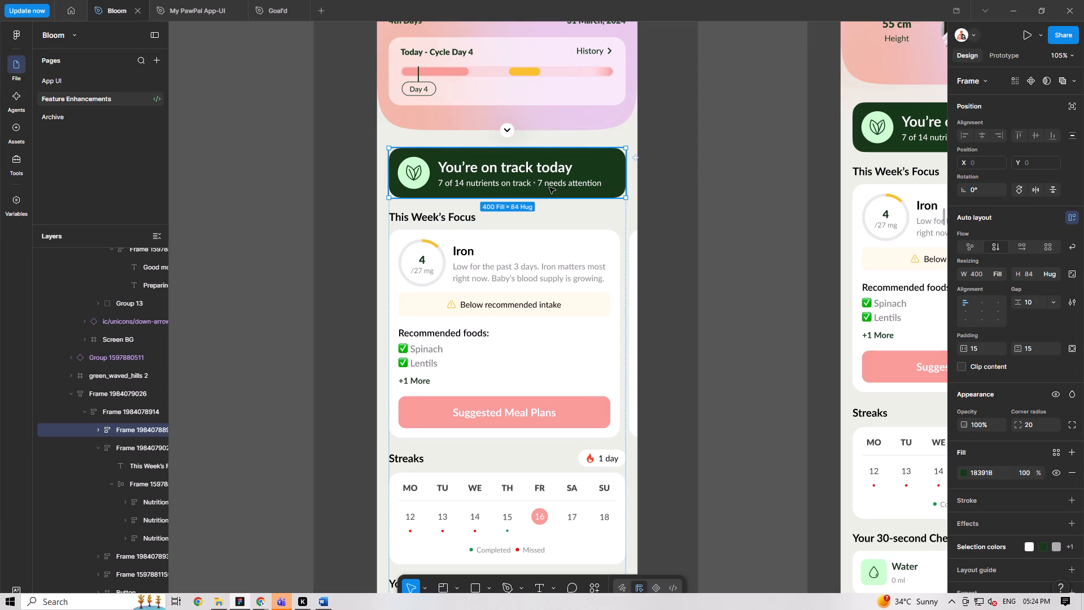
left_click(549, 188)
key("alt+Tab")
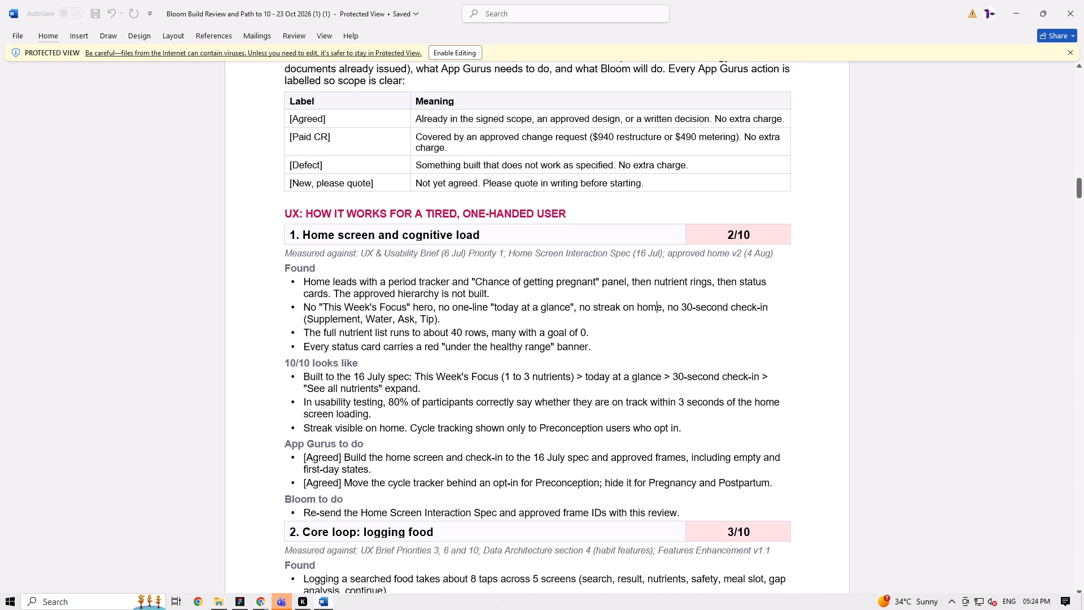
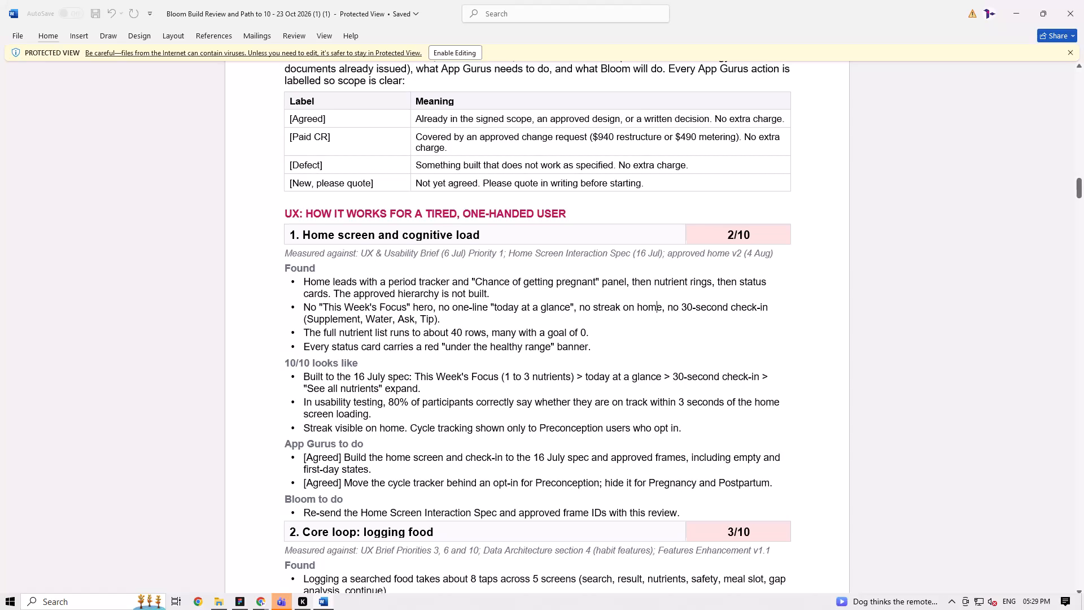
Switch from the Build Review in Word to the Bloom file in Figma to continue checking the home screen findings.
key("alt+Tab")
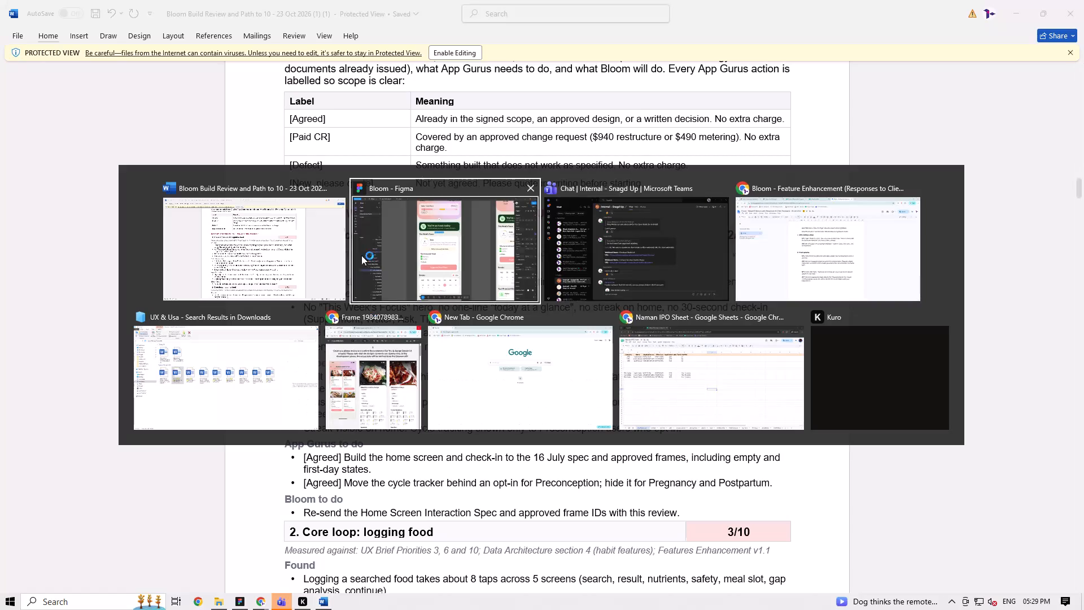
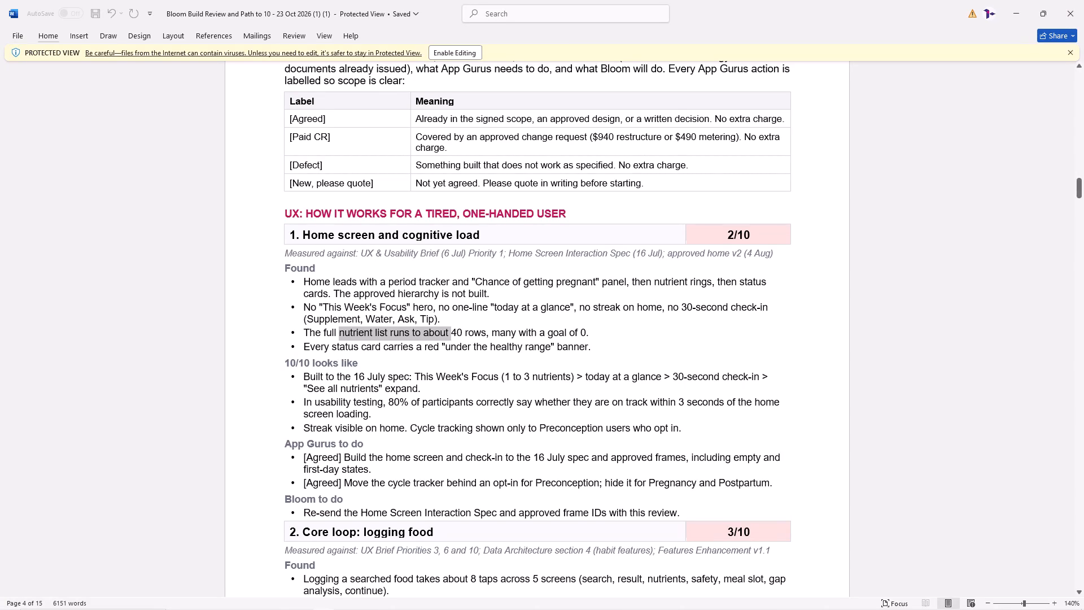
Read the last two home screen findings in the Build Review, on the full nutrient list and the status card banners.
left_click_drag(449, 331, 575, 336)
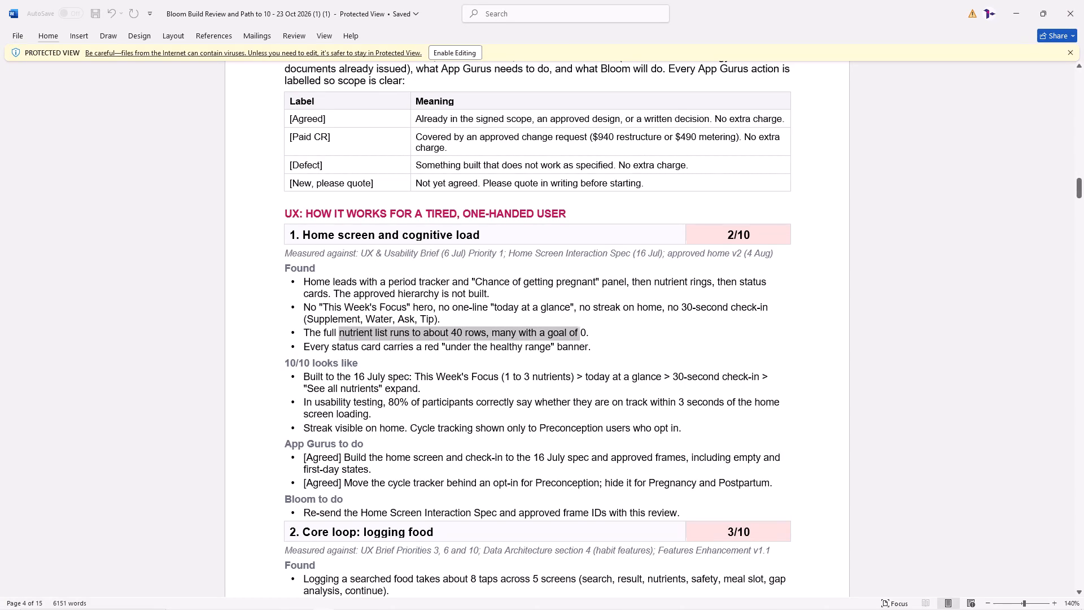
left_click_drag(575, 336, 588, 335)
left_click_drag(344, 347, 438, 346)
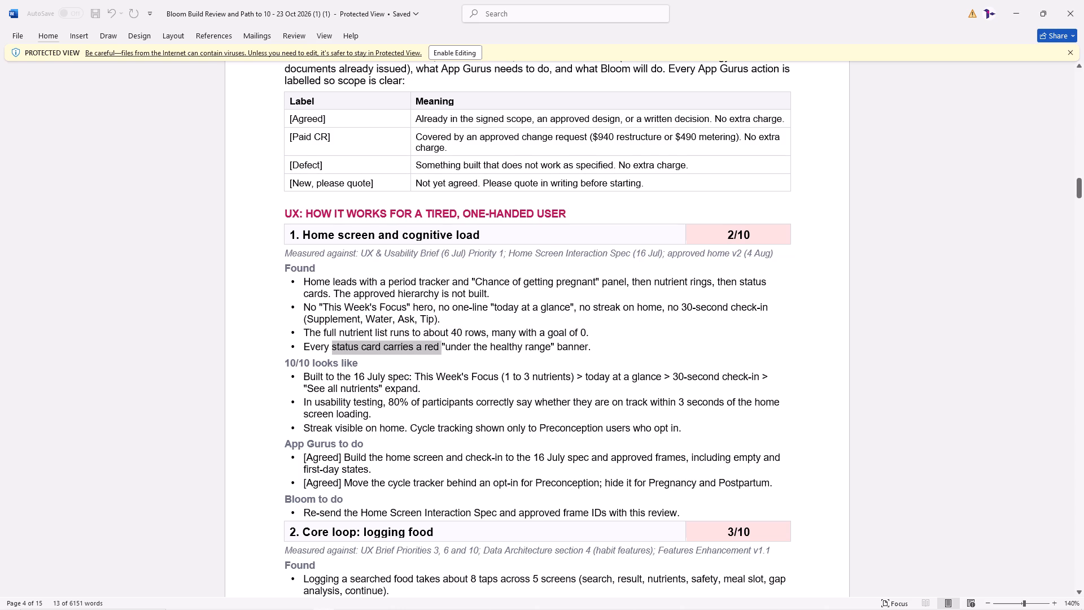
left_click_drag(438, 346, 584, 346)
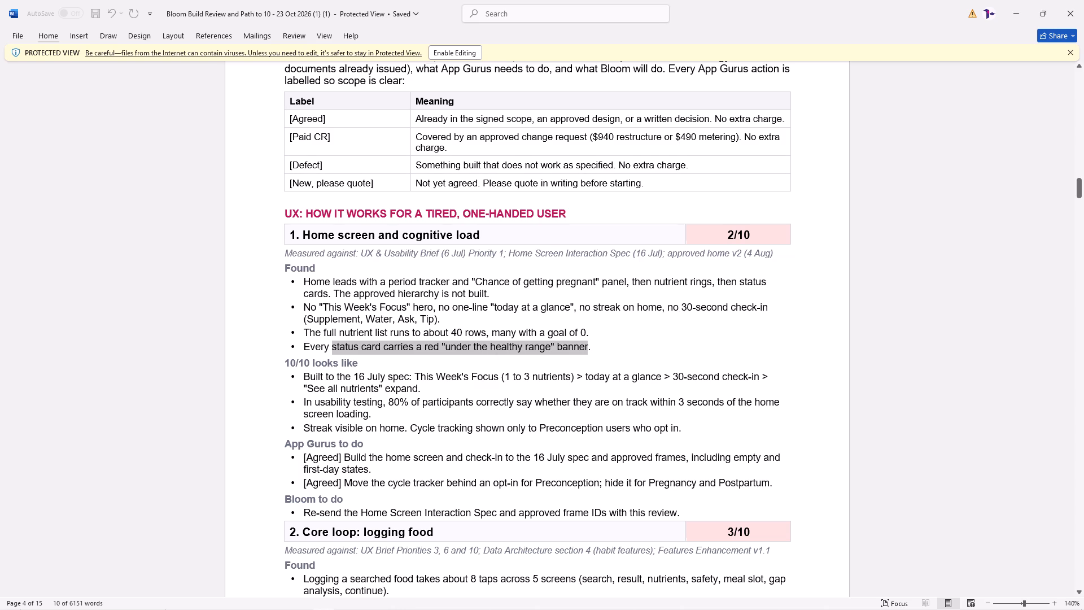
Read the "10/10 looks like" criteria for the home screen, covering the 16 July spec, usability testing, streak and cycle tracking.
left_click_drag(352, 381, 391, 376)
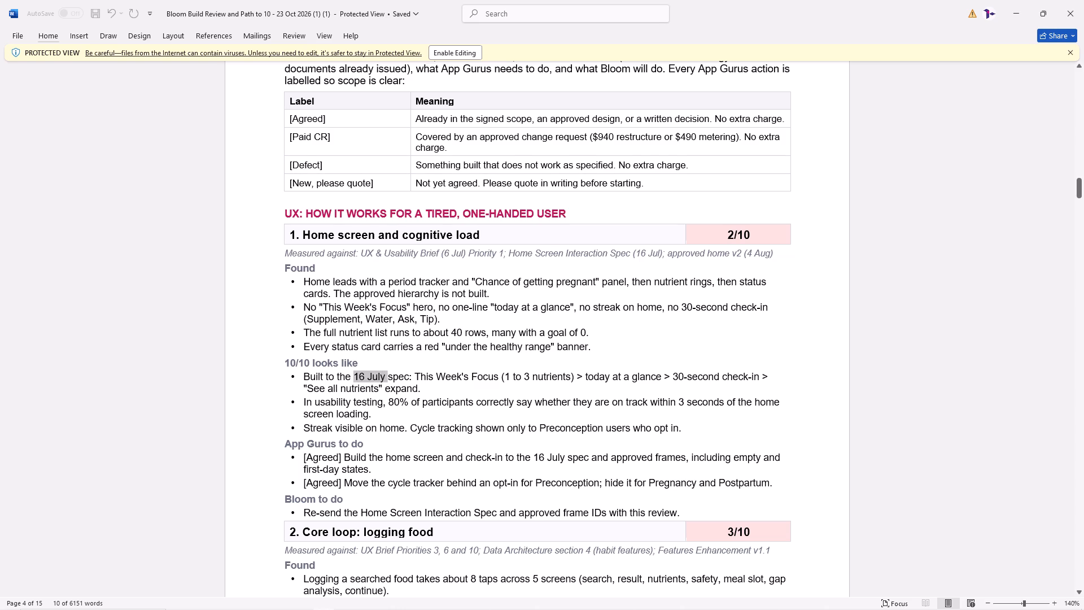
left_click_drag(391, 376, 466, 374)
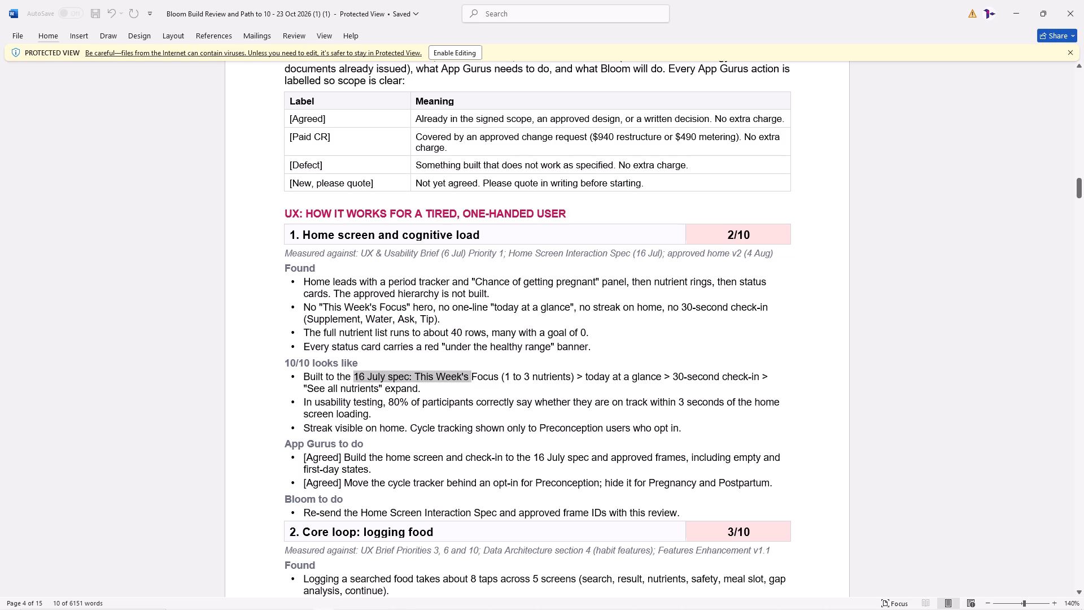
left_click_drag(466, 374, 655, 381)
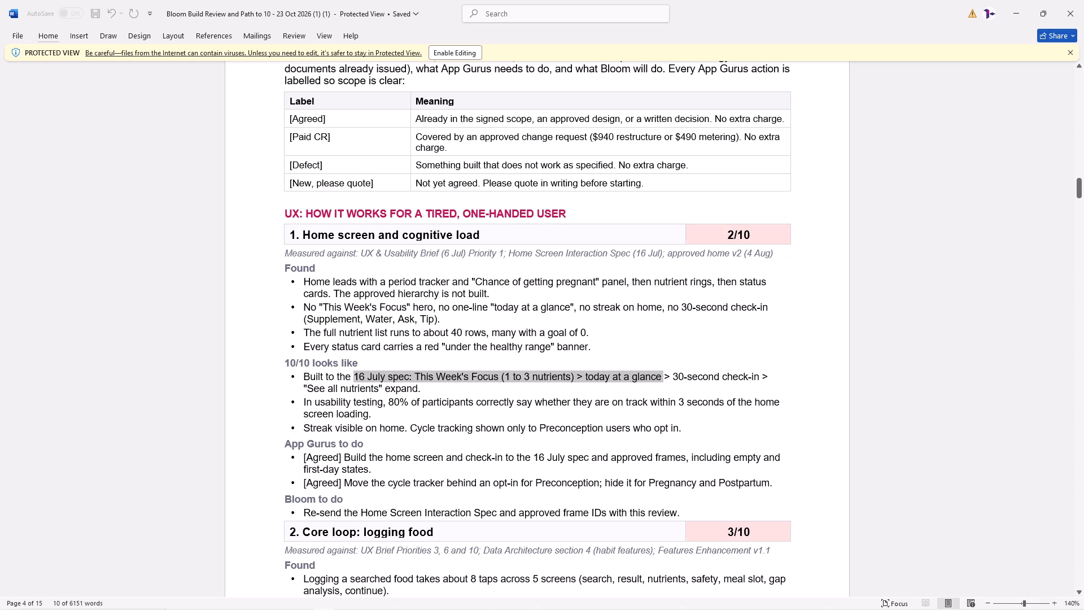
left_click_drag(655, 381, 708, 381)
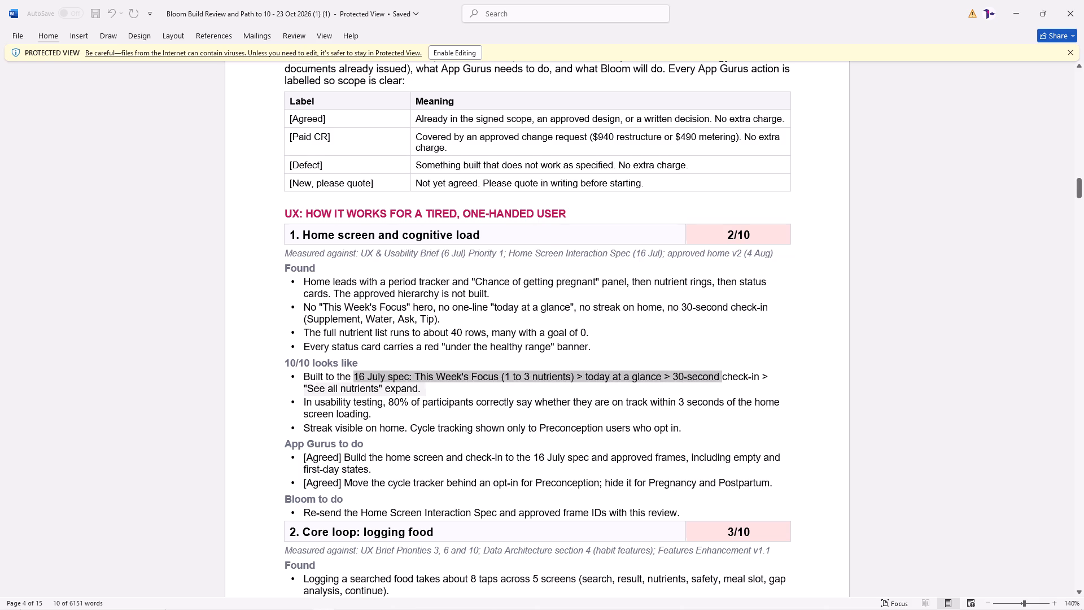
left_click_drag(708, 381, 401, 394)
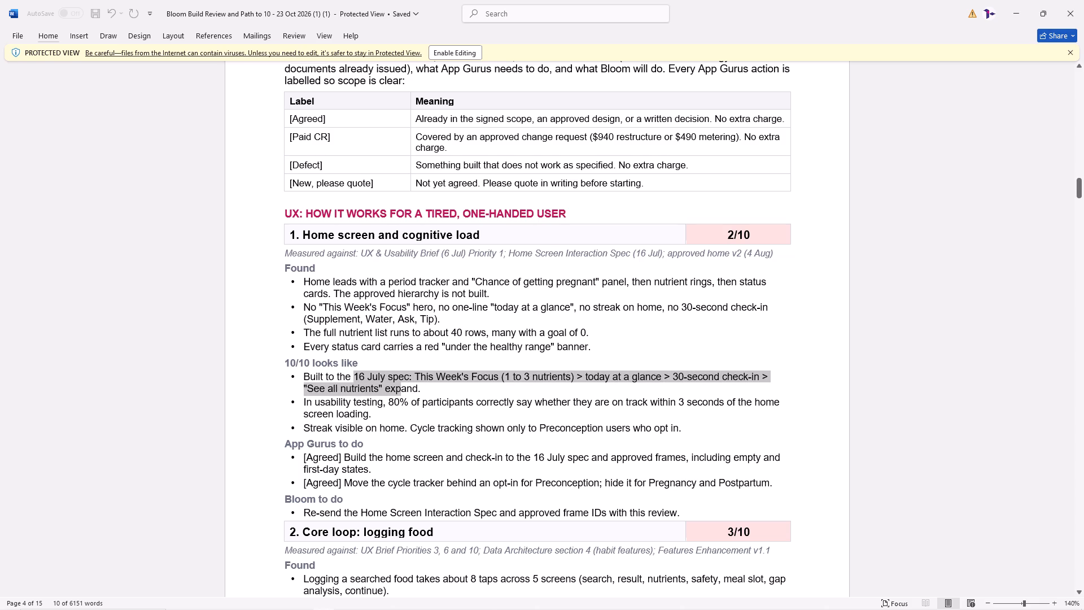
left_click_drag(401, 394, 413, 394)
left_click_drag(388, 407, 427, 403)
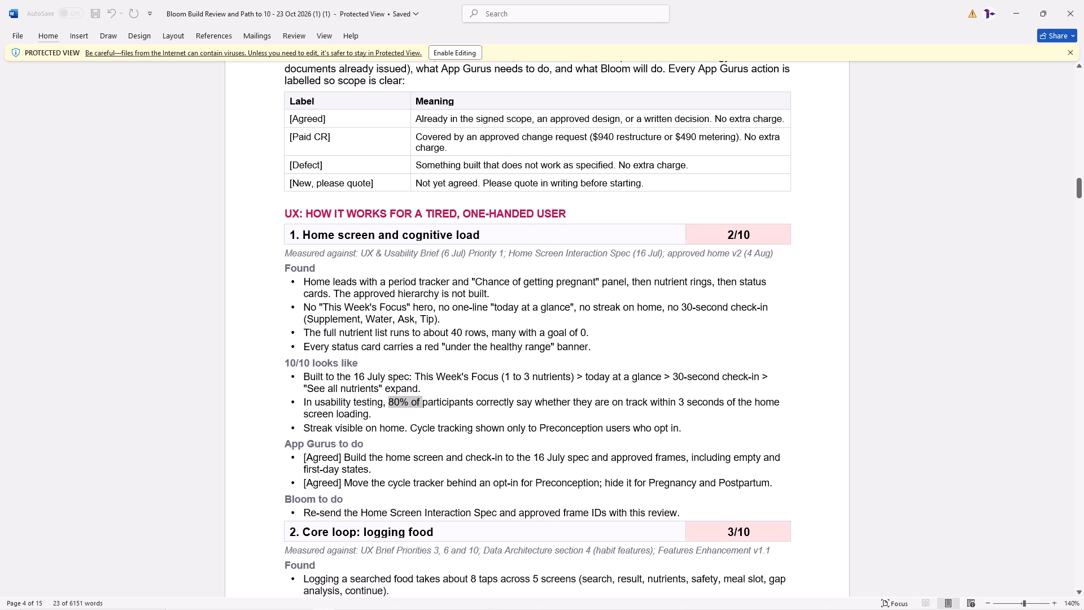
left_click_drag(427, 403, 532, 403)
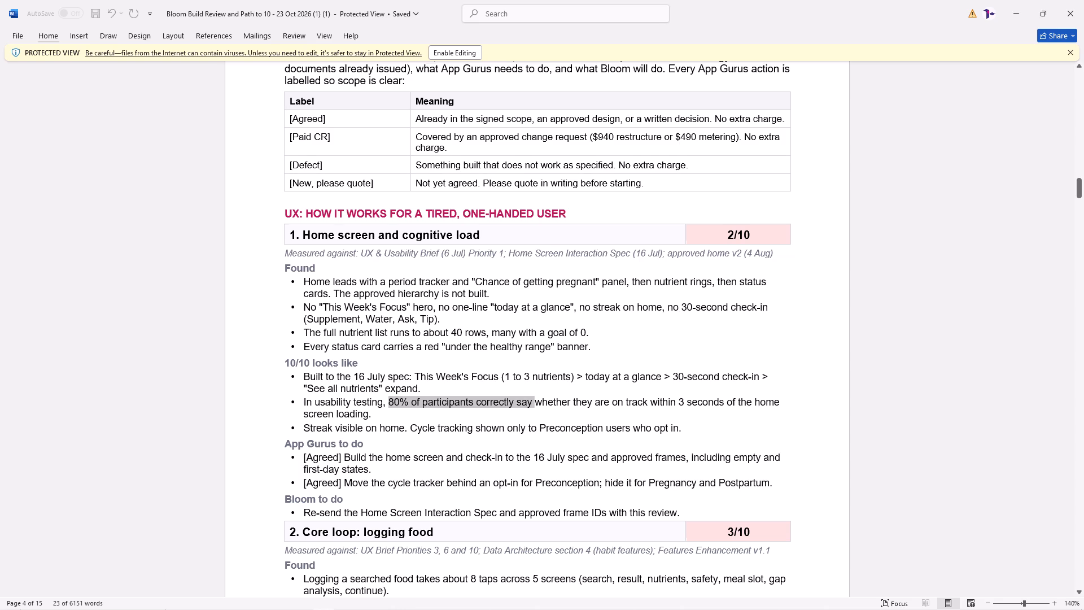
left_click_drag(532, 403, 640, 405)
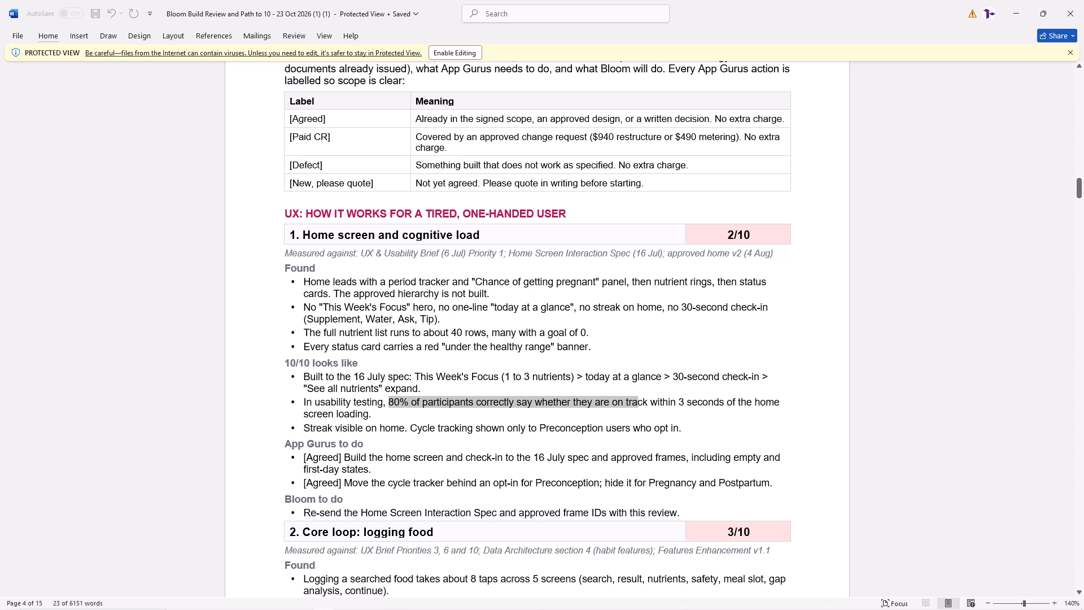
left_click_drag(640, 405, 702, 400)
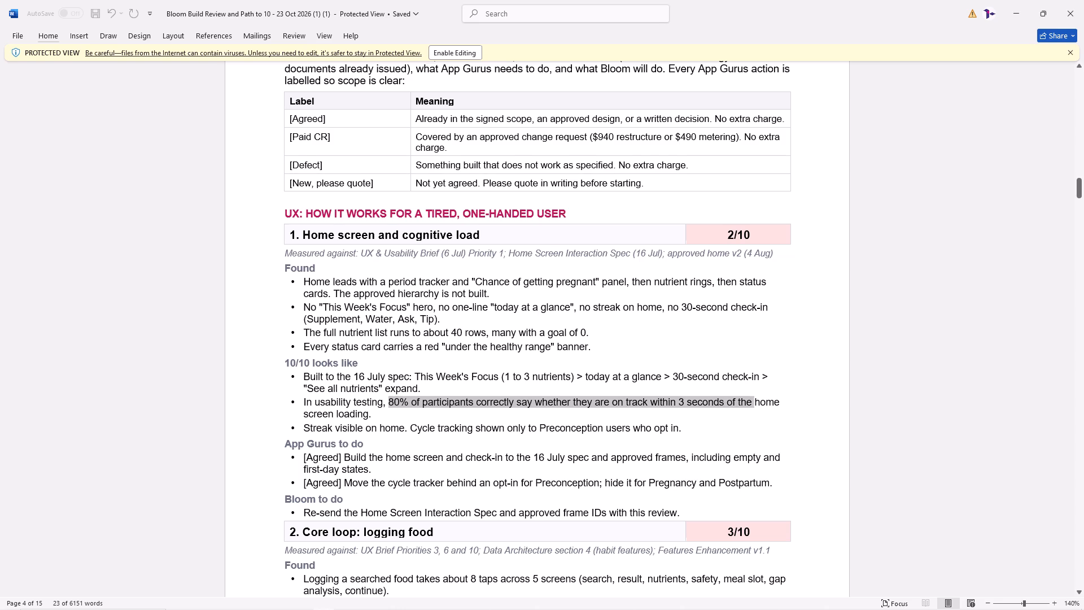
left_click_drag(702, 400, 368, 415)
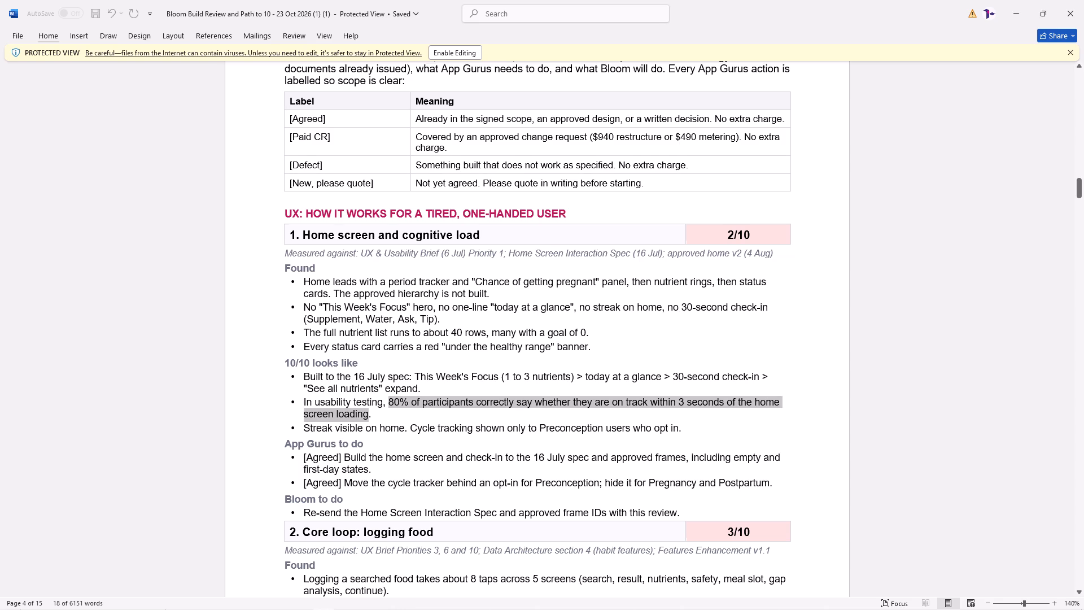
left_click_drag(387, 430, 453, 428)
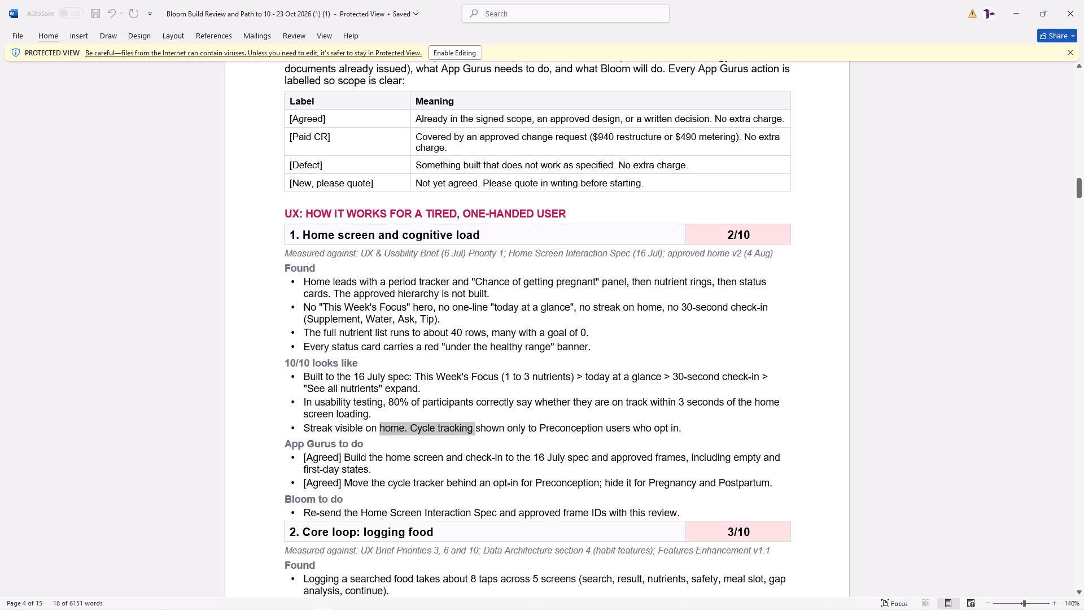
left_click_drag(453, 428, 550, 434)
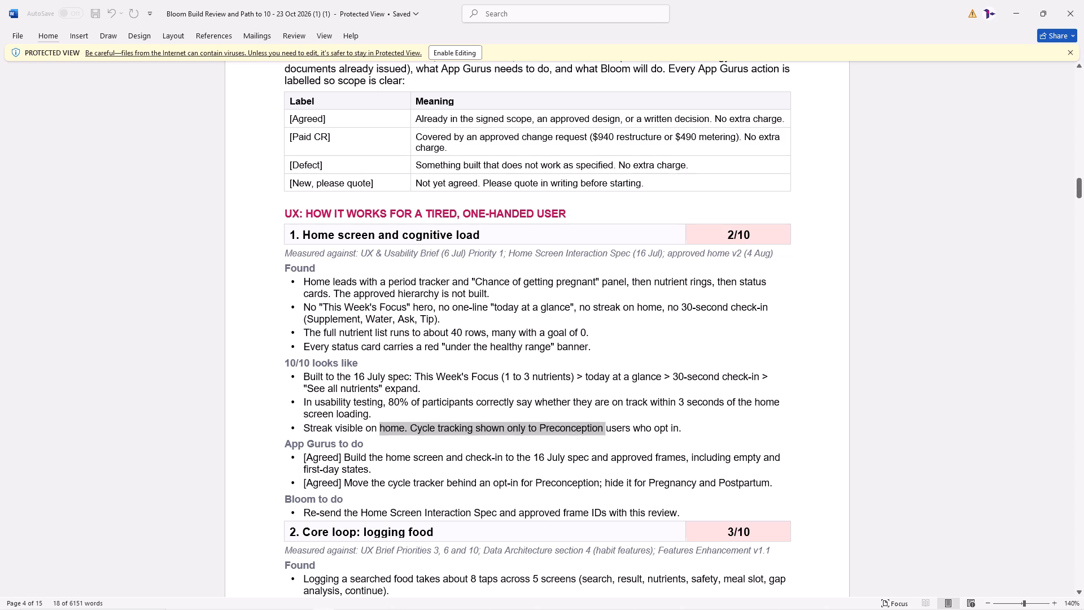
left_click_drag(550, 434, 660, 432)
Read the "App Gurus to do" actions for the home screen, covering the check-in build and the cycle tracker opt-in.
scroll(317, 442, "down", 1)
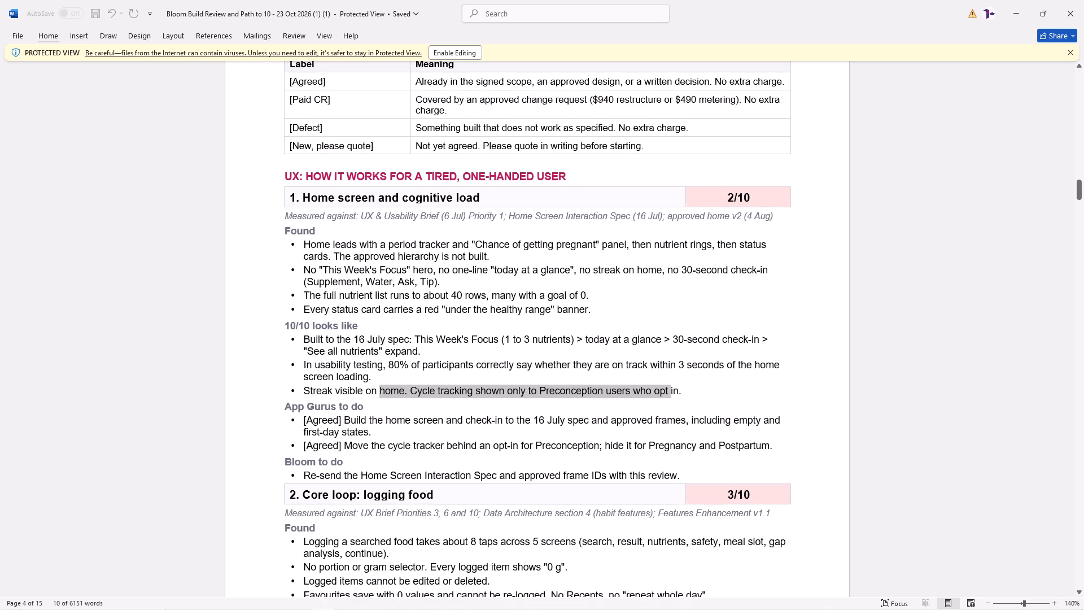
left_click_drag(348, 420, 453, 424)
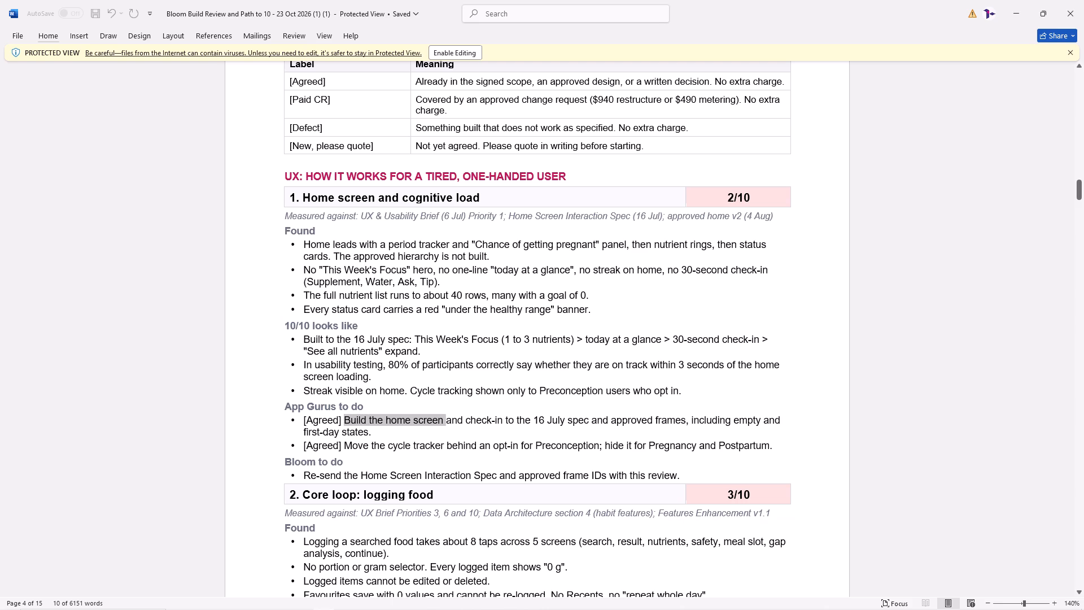
left_click_drag(453, 424, 558, 422)
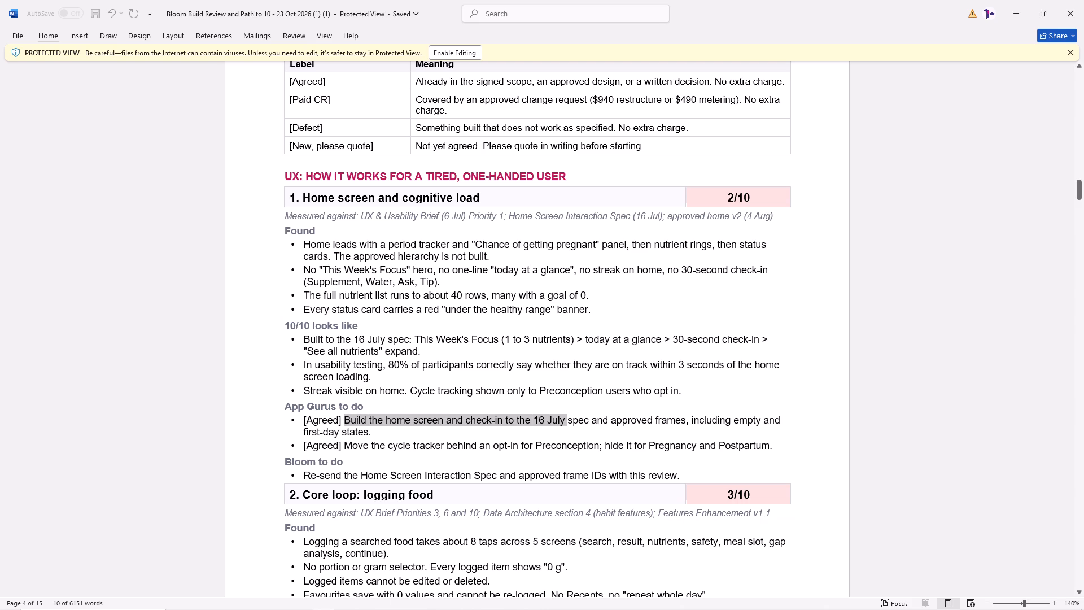
left_click_drag(558, 422, 618, 426)
left_click(645, 426)
left_click(668, 424)
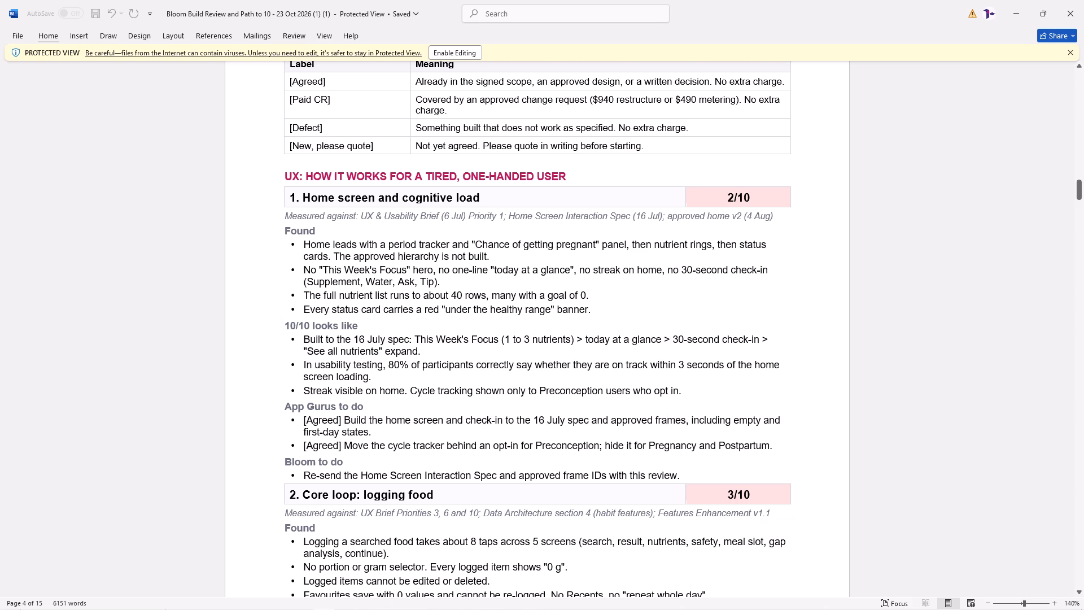
left_click(735, 420)
left_click(777, 422)
left_click(378, 428)
left_click_drag(351, 448, 496, 448)
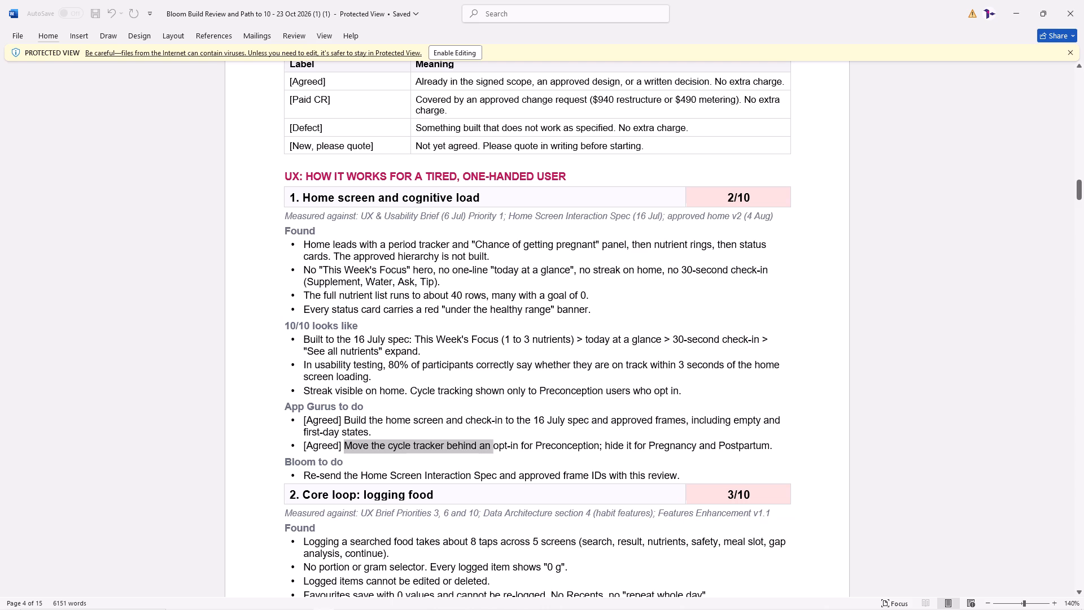
left_click_drag(496, 448, 583, 451)
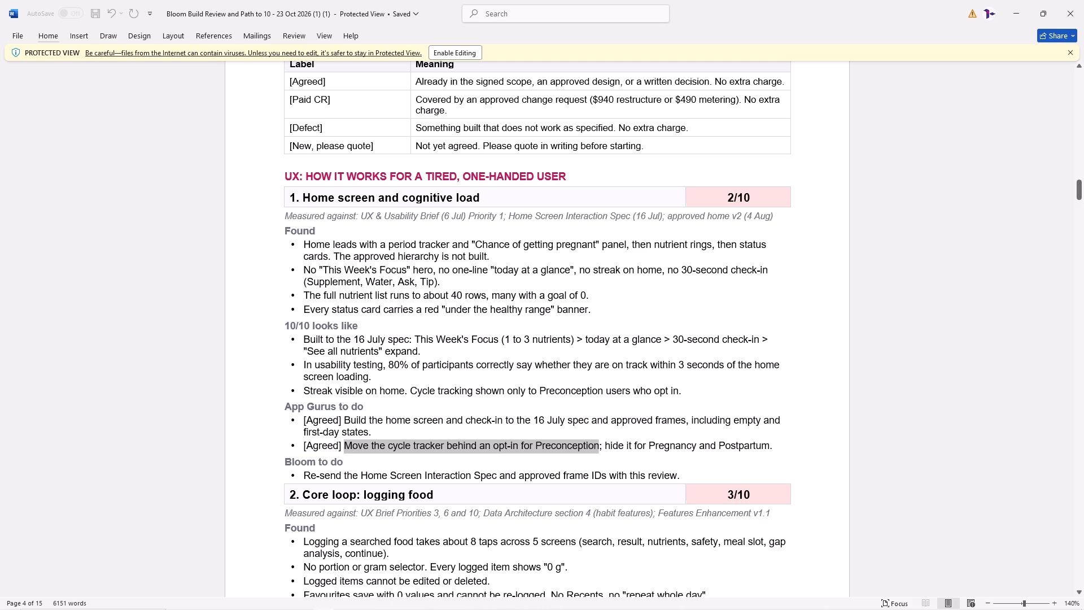
left_click_drag(583, 451, 585, 451)
left_click_drag(585, 451, 677, 451)
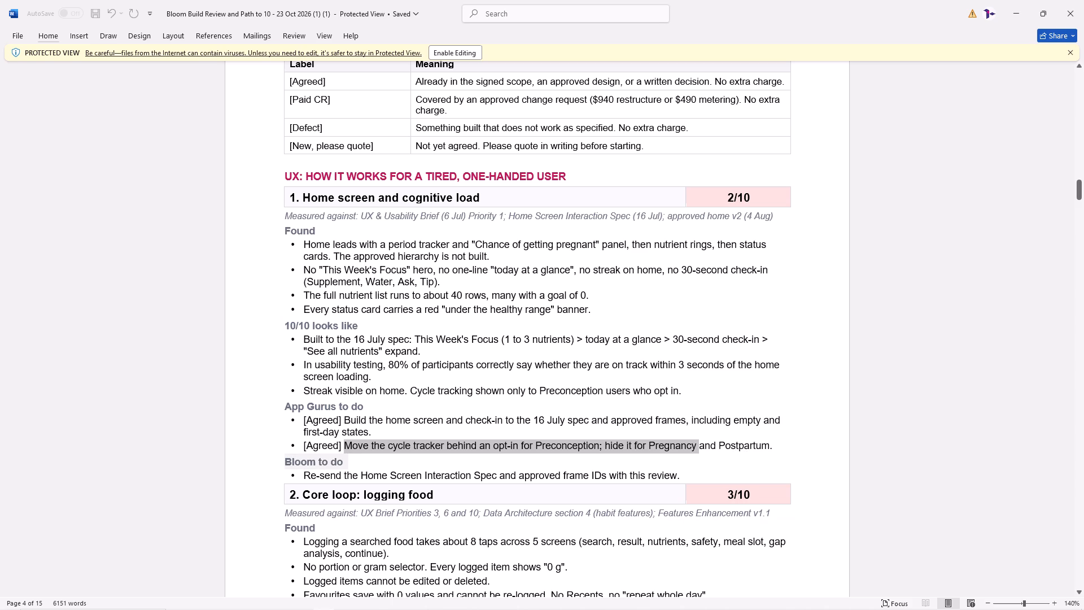
left_click_drag(677, 451, 678, 451)
Read the "Bloom to do" action on re-sending the Home Screen Interaction Spec and approved frame IDs.
left_click(333, 461)
left_click(354, 465)
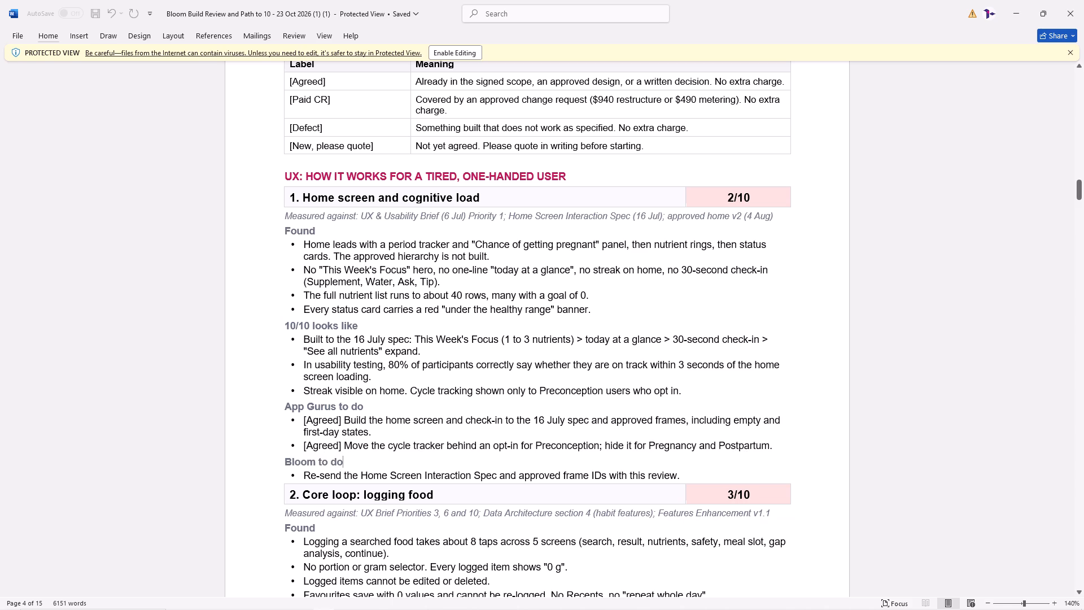
left_click_drag(342, 477, 497, 473)
left_click(449, 458)
left_click_drag(326, 476, 327, 476)
left_click_drag(327, 476, 469, 477)
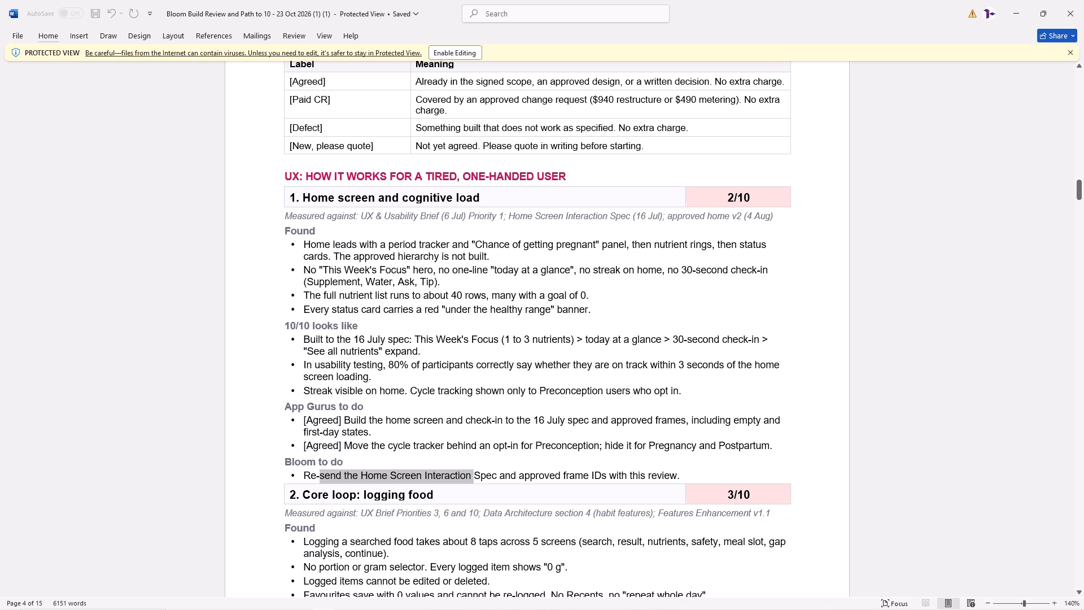
left_click_drag(469, 477, 617, 482)
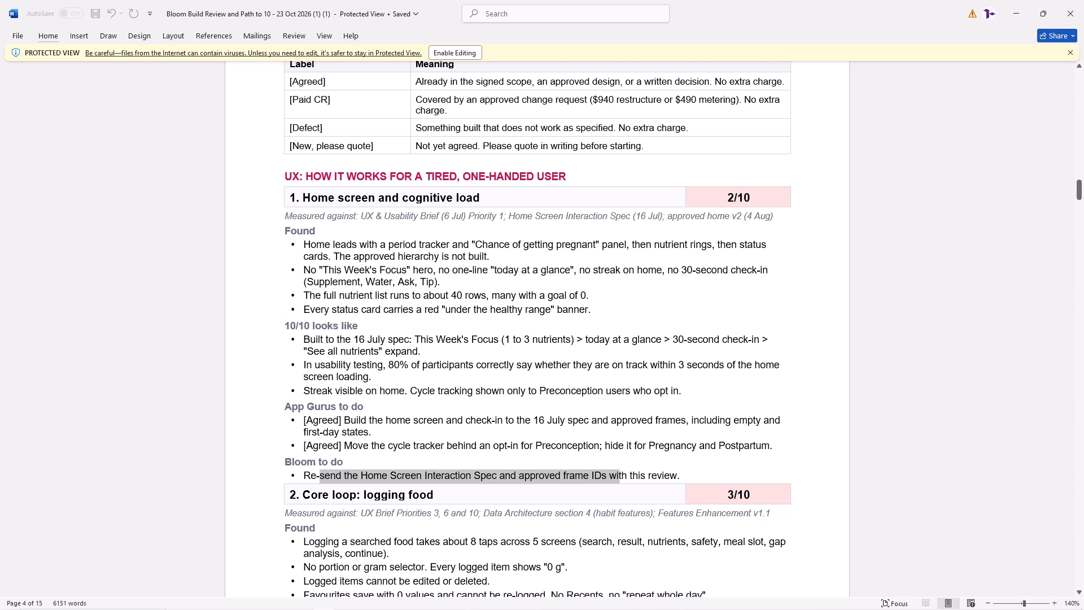
left_click_drag(617, 482, 667, 476)
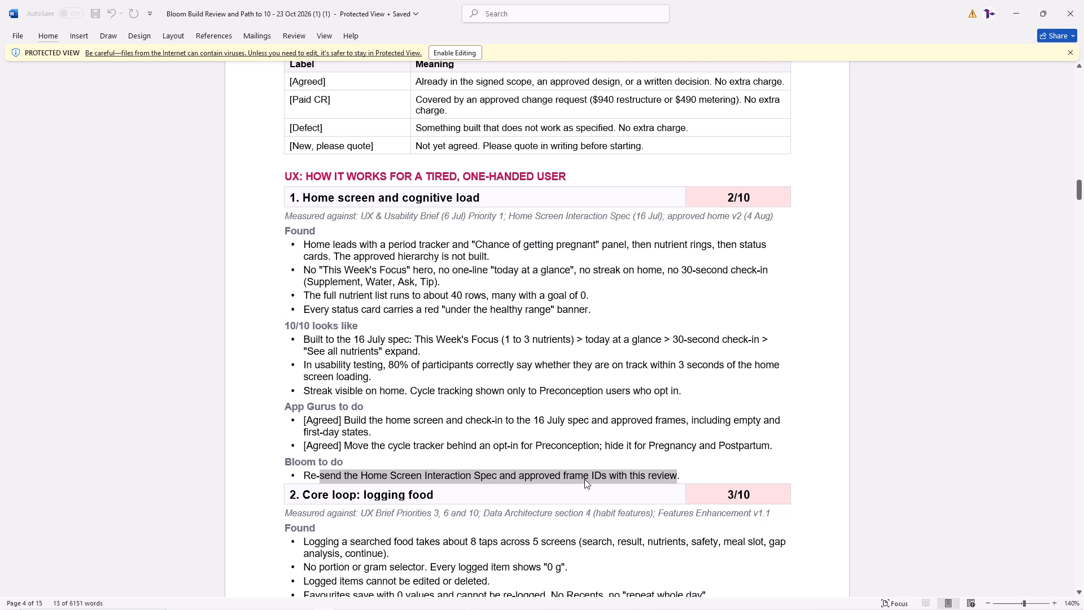